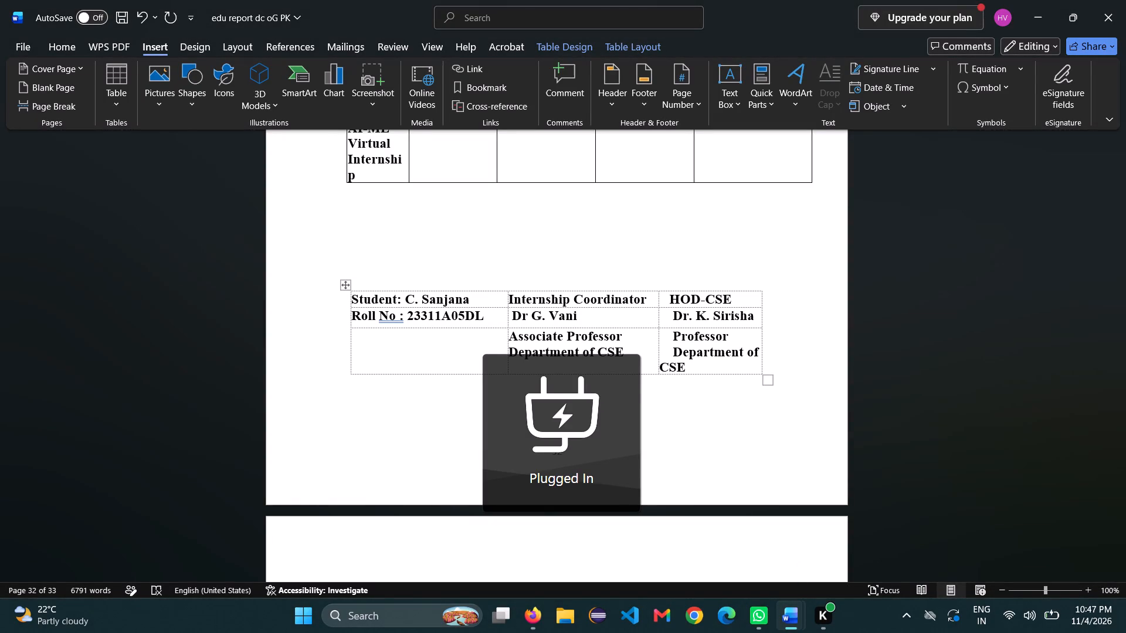
Replace the student name in the signature block under Table 2 with the report author's name.
key(BackSpace)
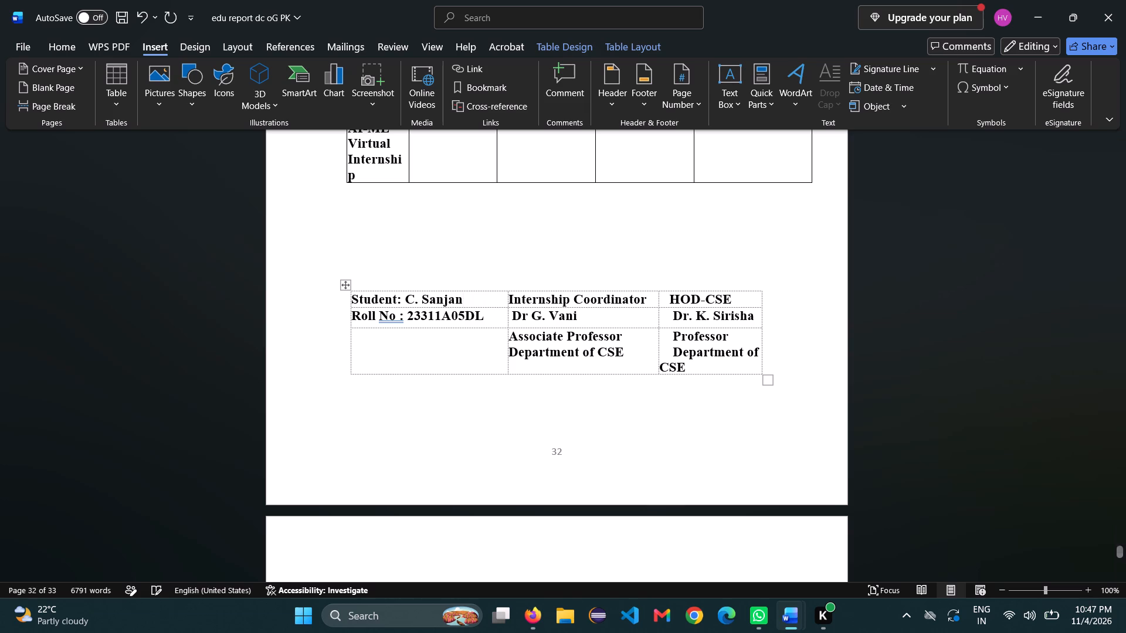
key(BackSpace)
key(BackSpace)
key(BackSpace)
key(BackSpace)
key(BackSpace)
key(BackSpace)
key(BackSpace)
key(BackSpace)
key(BackSpace)
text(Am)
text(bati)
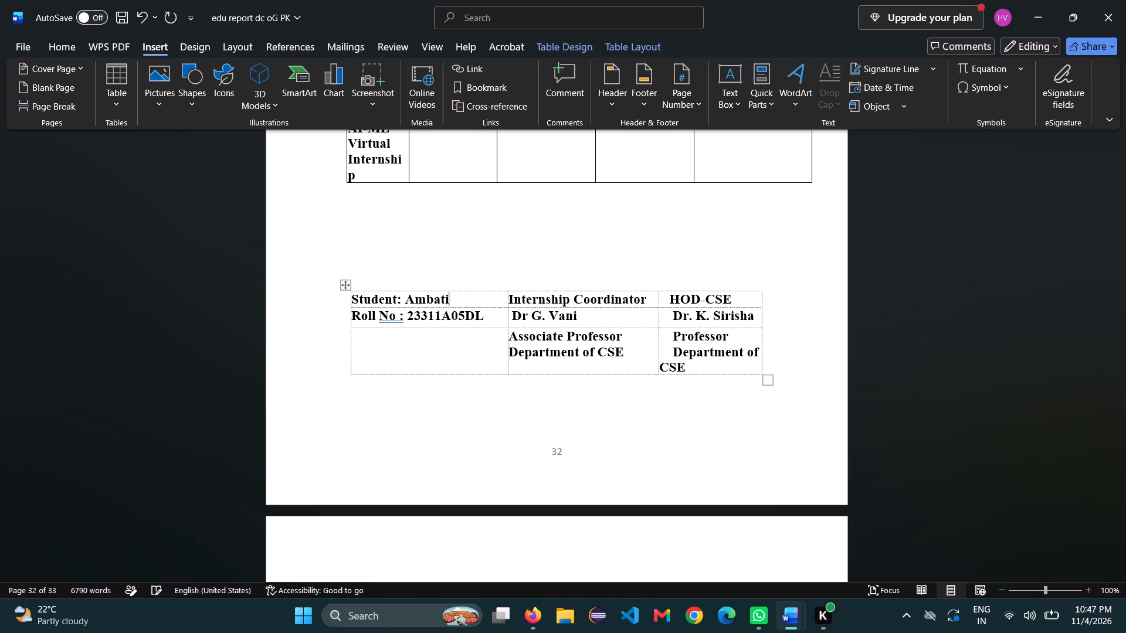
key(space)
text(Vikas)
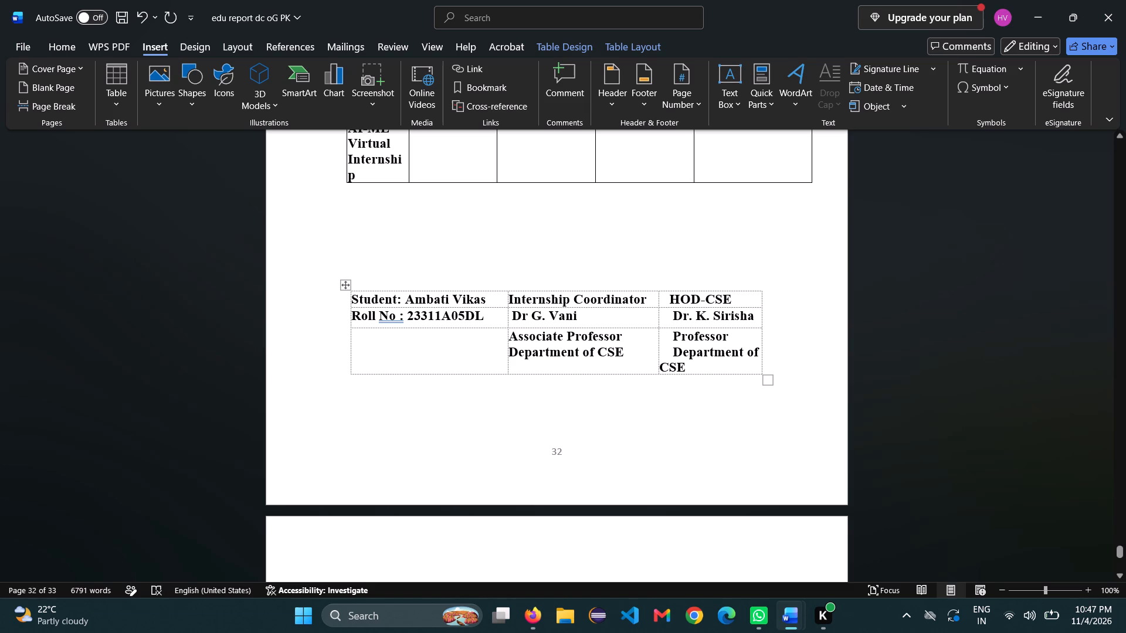
Change the final letter of the roll number in the signature block under Table 2 to C.
click(488, 323)
key(BackSpace)
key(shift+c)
Place the text cursor at the start of the blank page 33 that follows the Table 2 page.
scroll(488, 323, down, 2)
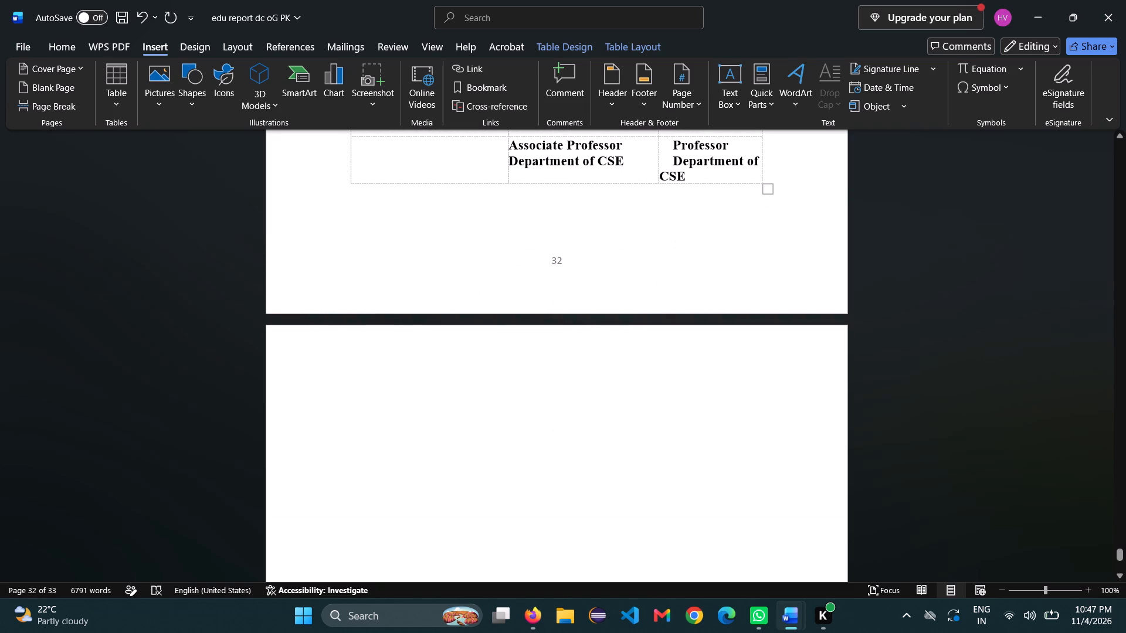
scroll(488, 323, down, 2)
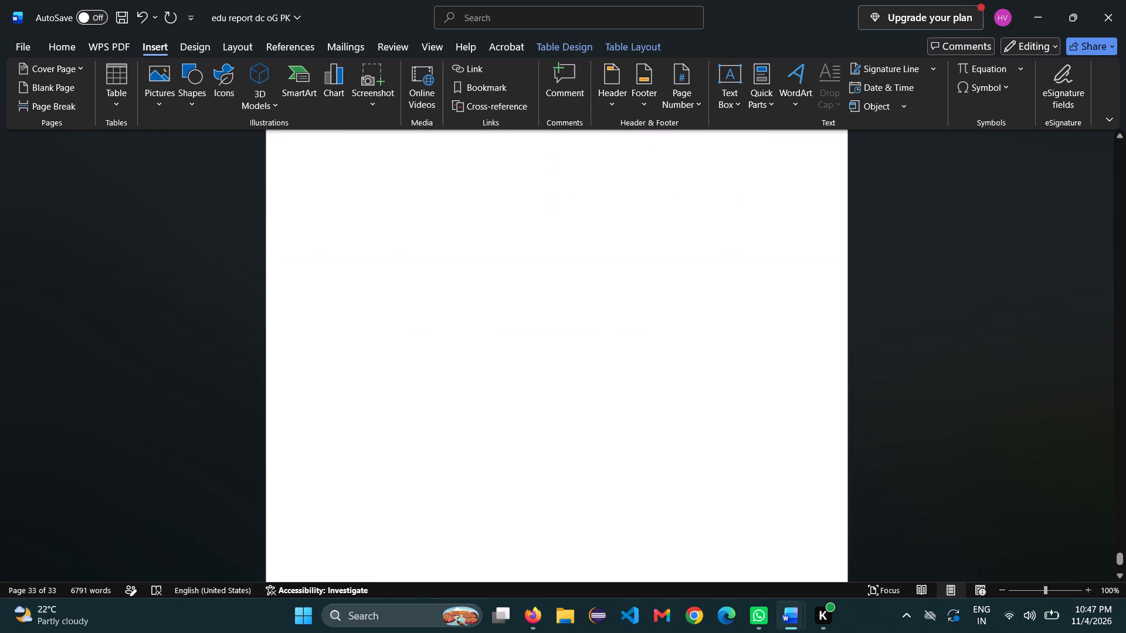
scroll(488, 323, up, 3)
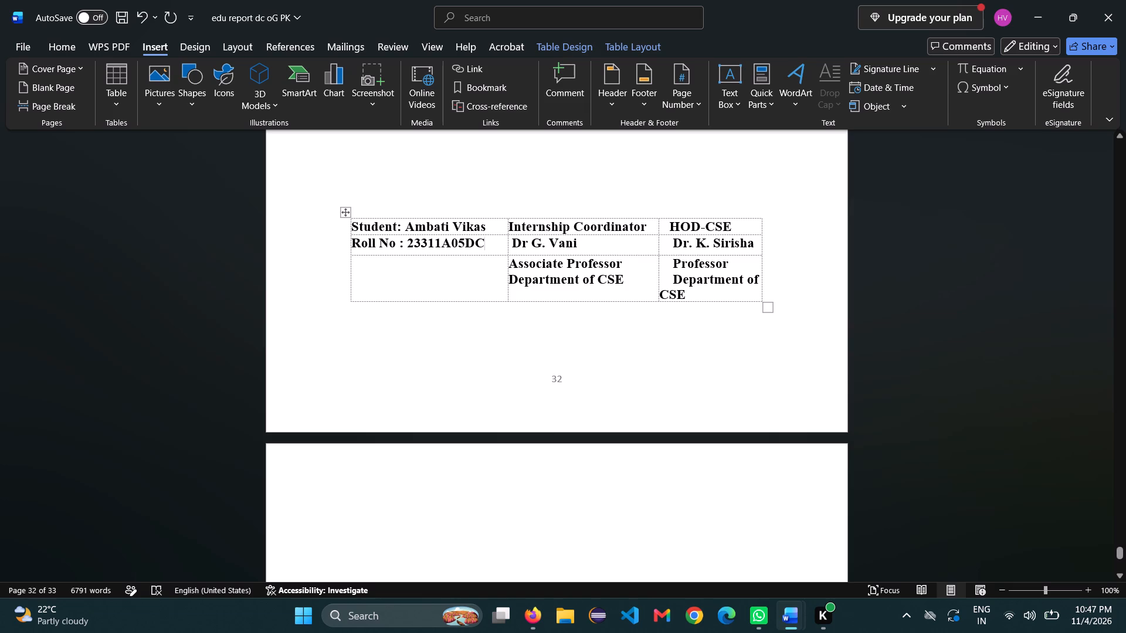
scroll(488, 323, down, 2)
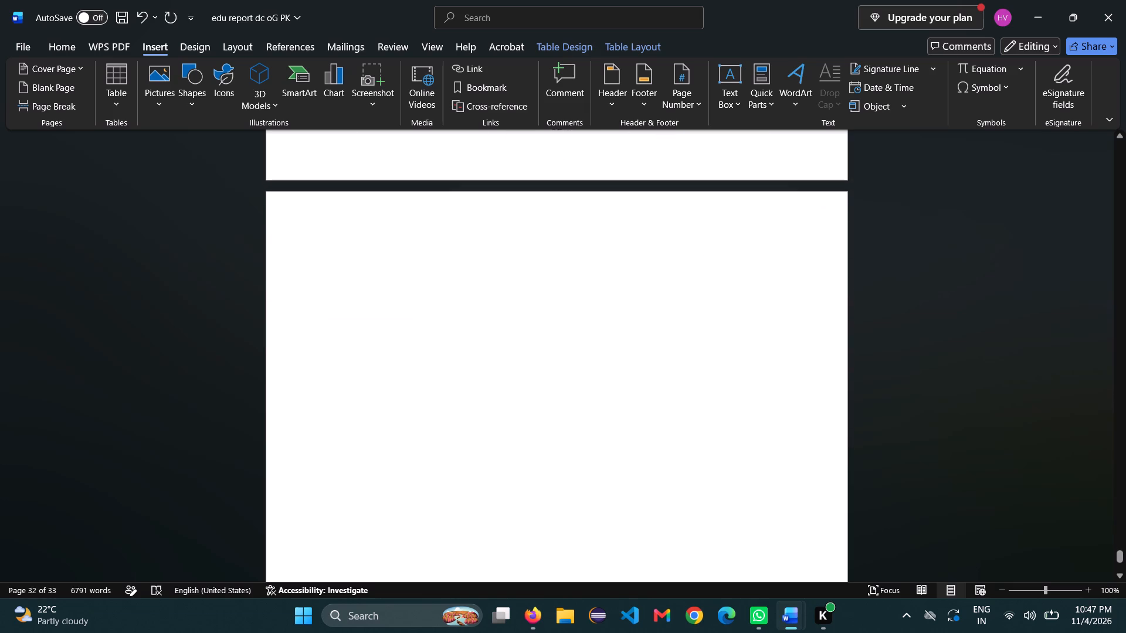
click(325, 248)
click(368, 271)
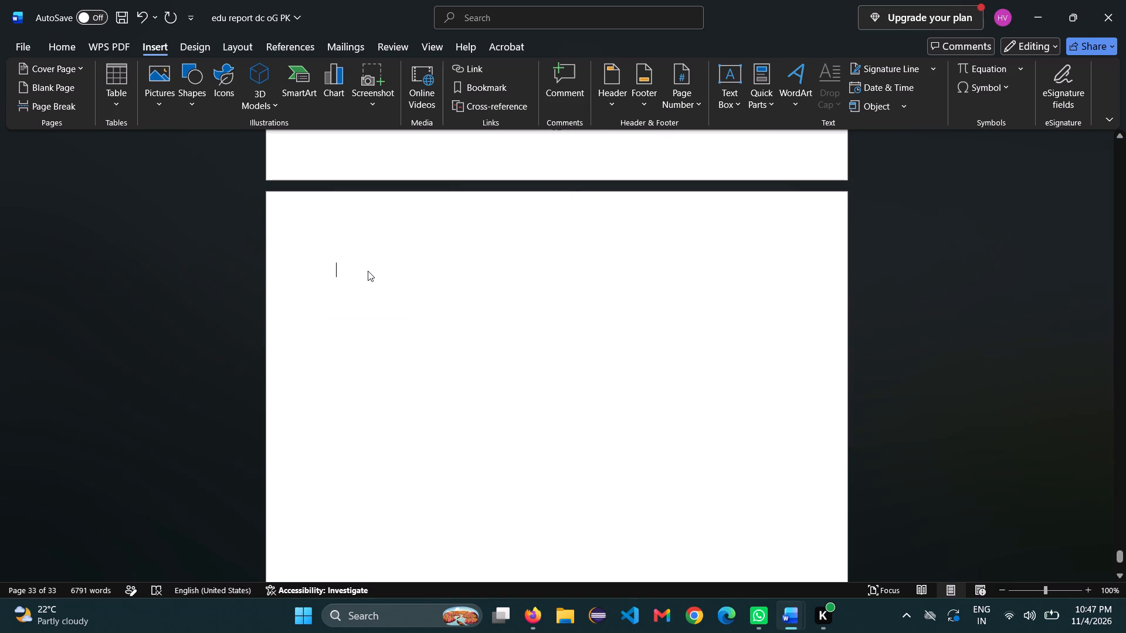
Review the project tables and signature blocks on pages 31 and 32 for the student details.
scroll(368, 271, up, 5)
scroll(368, 271, right, 1)
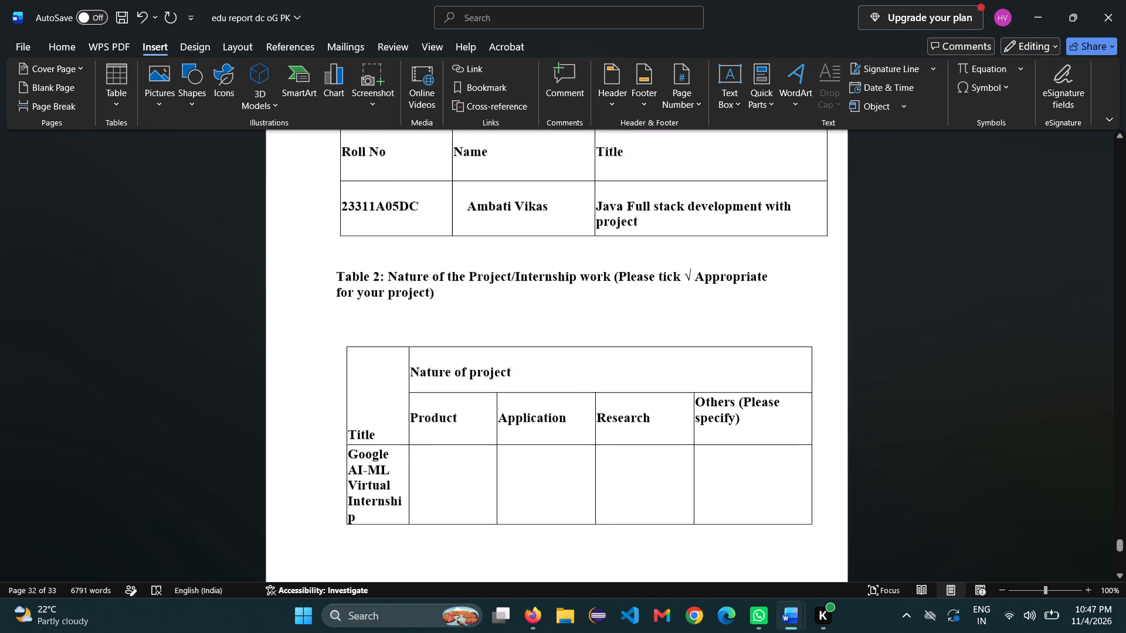
scroll(368, 271, right, 3)
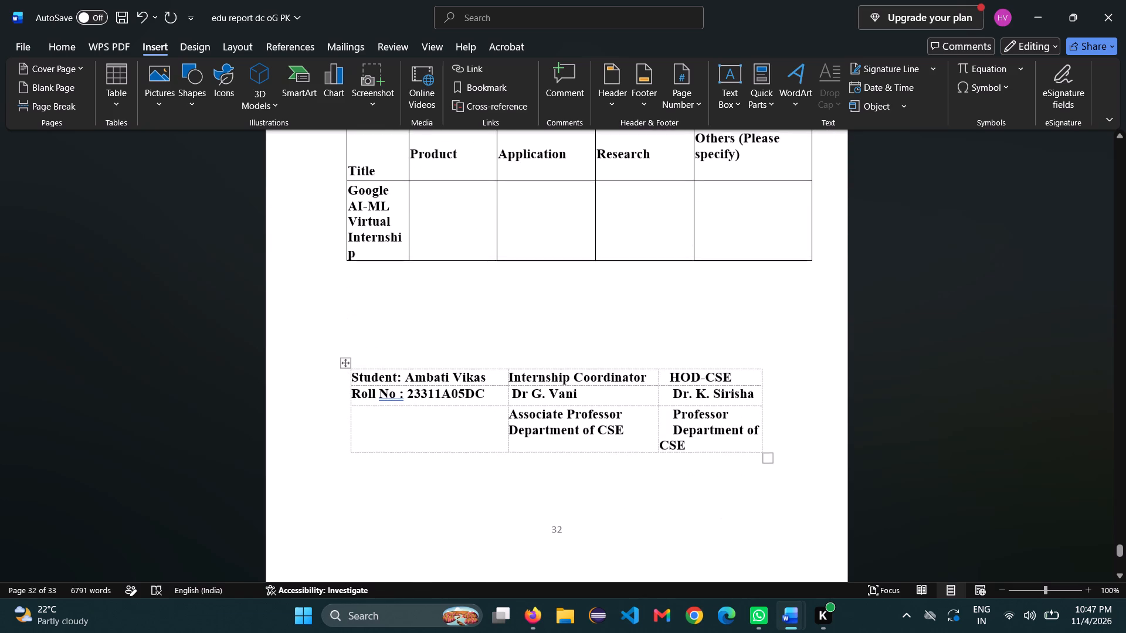
scroll(368, 271, up, 4)
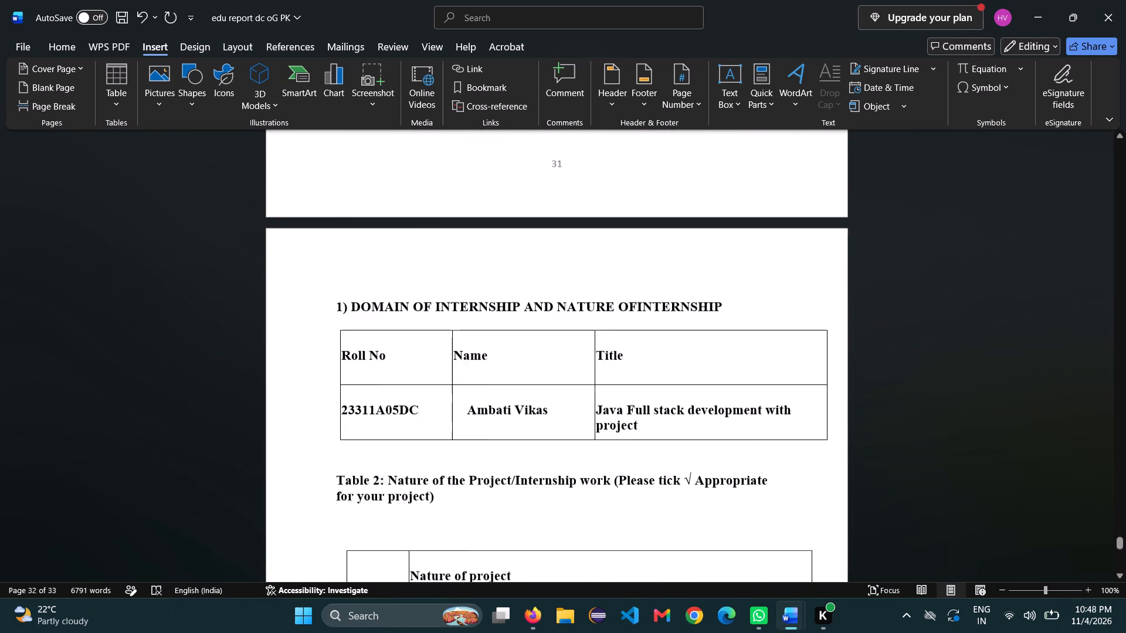
scroll(368, 271, up, 2)
scroll(368, 271, down, 2)
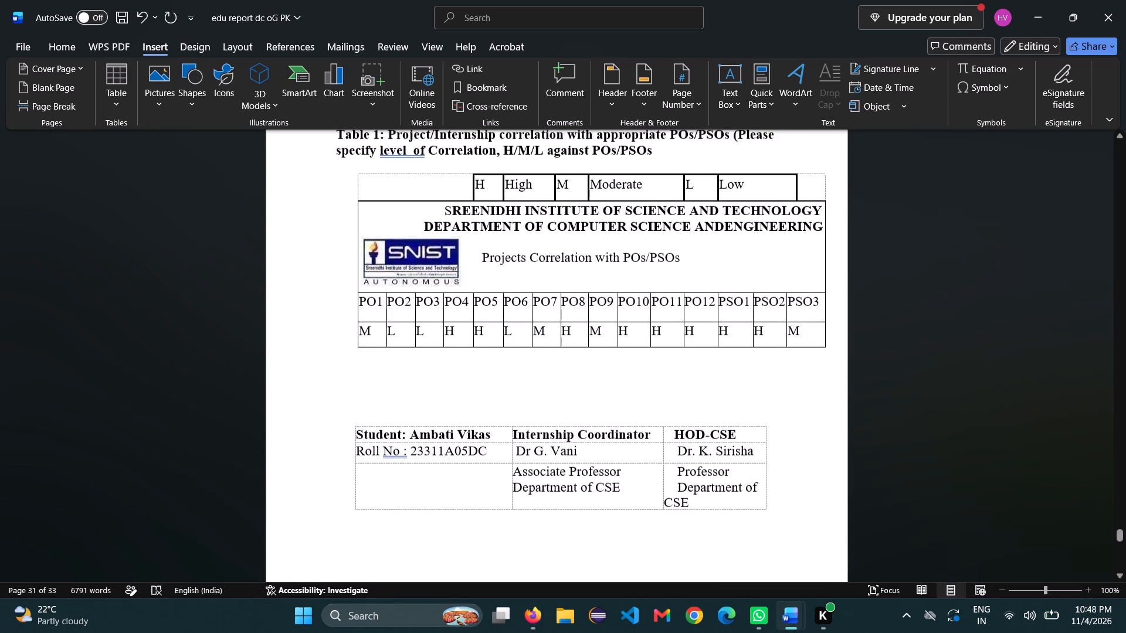
scroll(368, 271, down, 5)
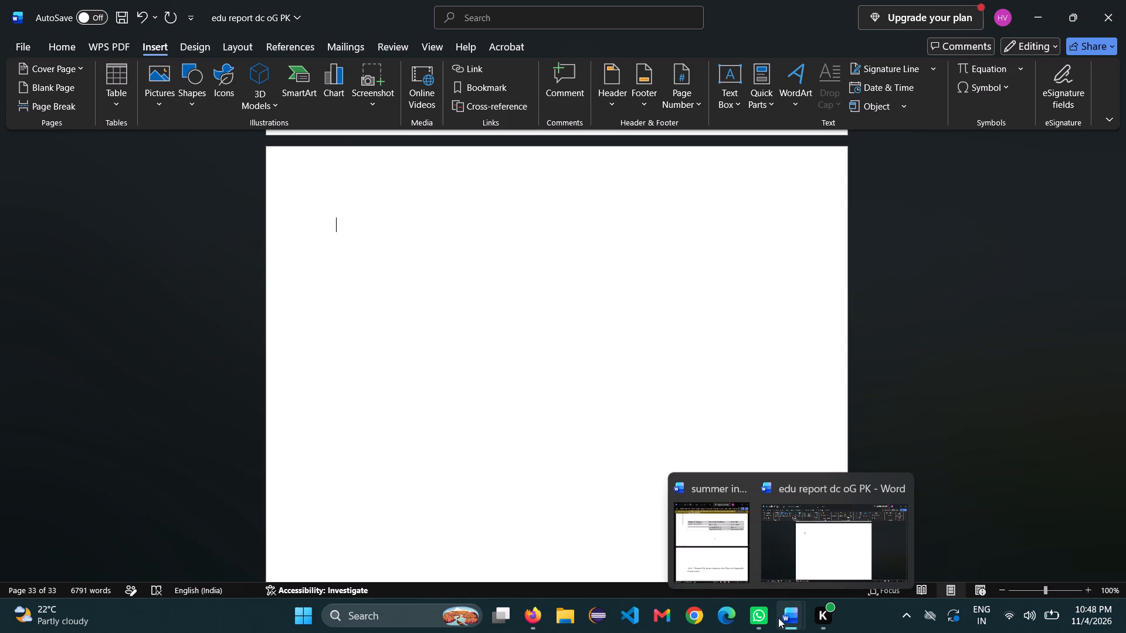
Copy the Table 3 heading, domain table and signature block from the other open Word report and paste them onto blank page 33.
click(725, 553)
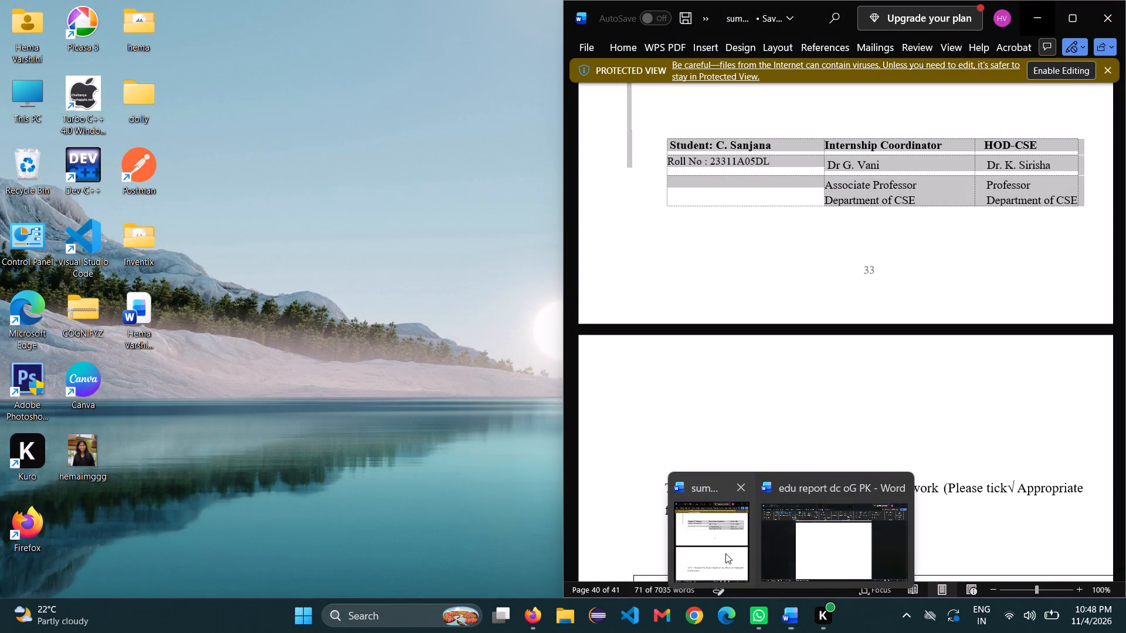
scroll(773, 404, down, 2)
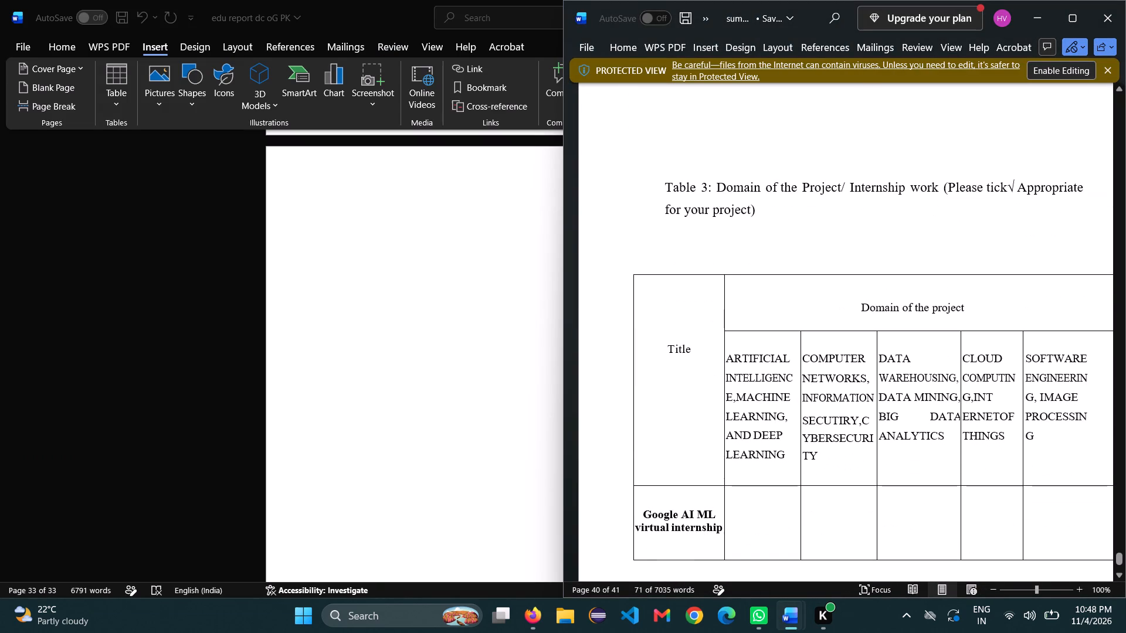
click(796, 250)
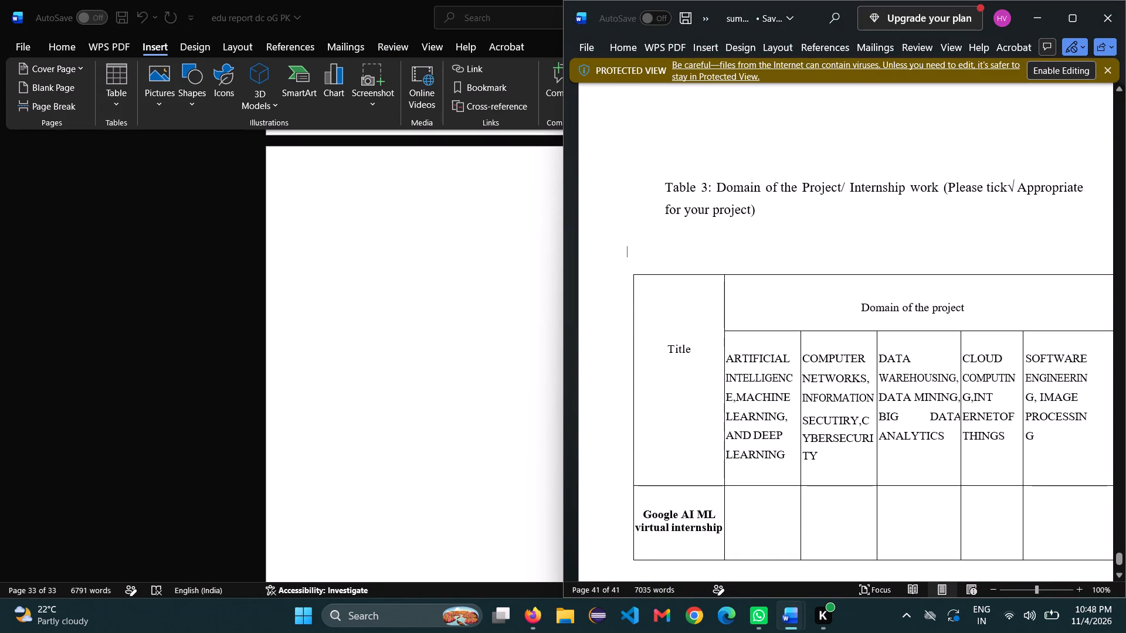
drag(661, 176, 903, 505)
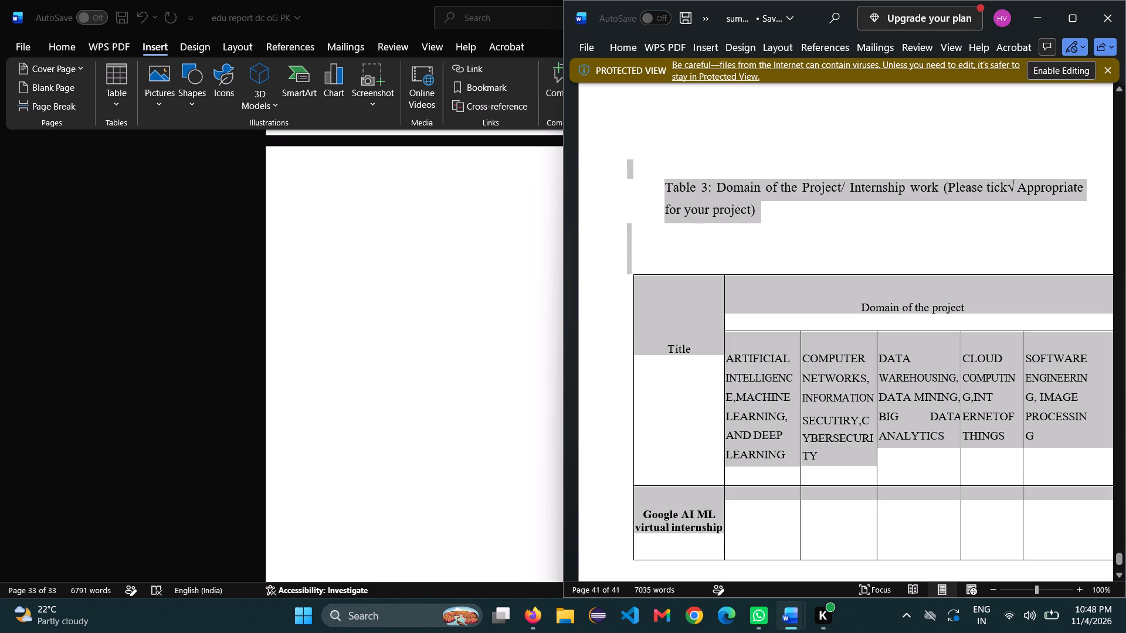
drag(903, 505, 1030, 550)
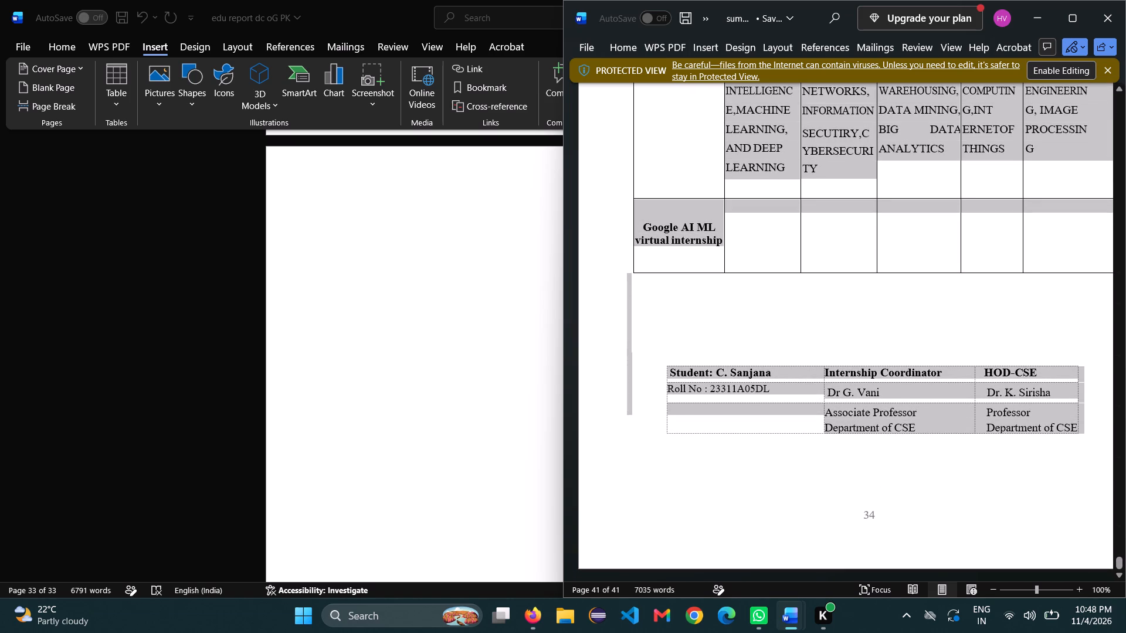
drag(1030, 550, 1063, 549)
key(ctrl+c)
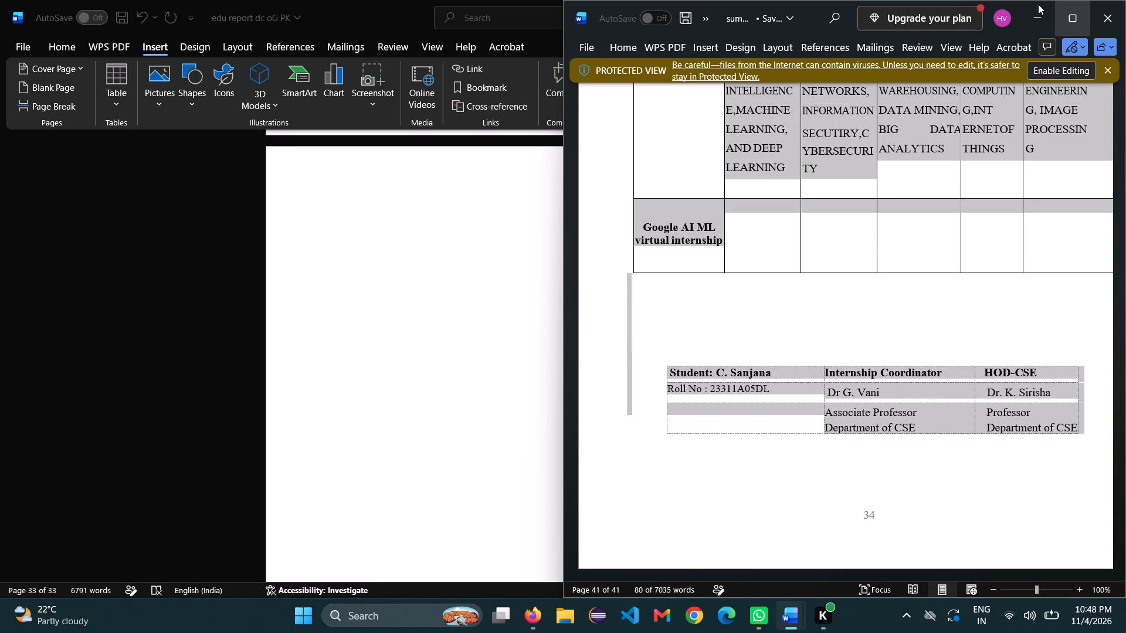
click(1028, 5)
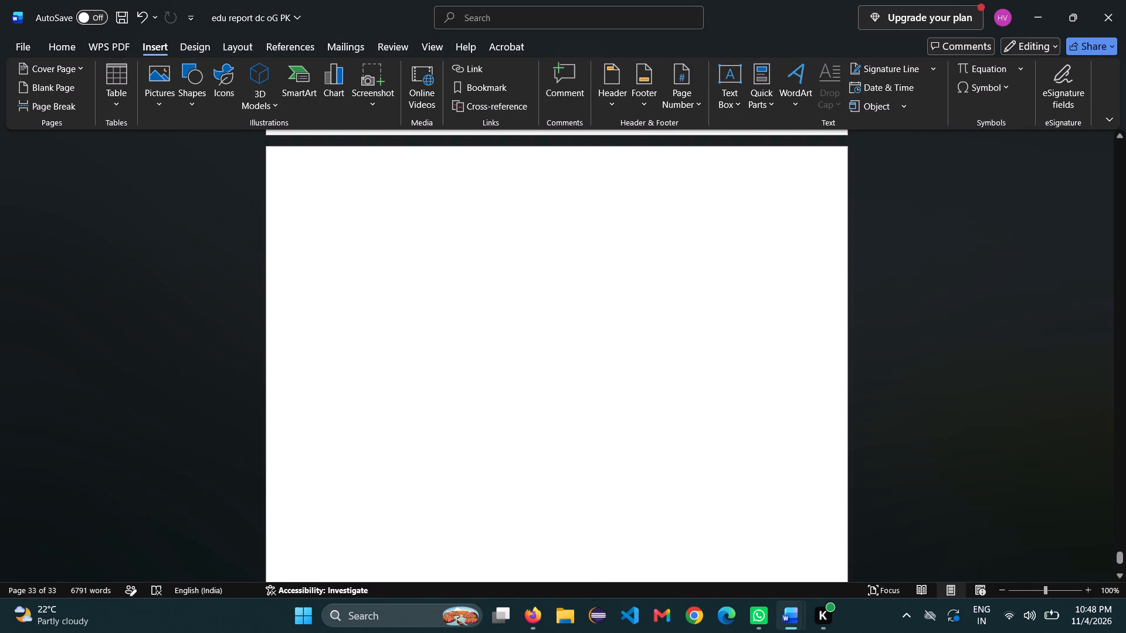
key(ctrl+v)
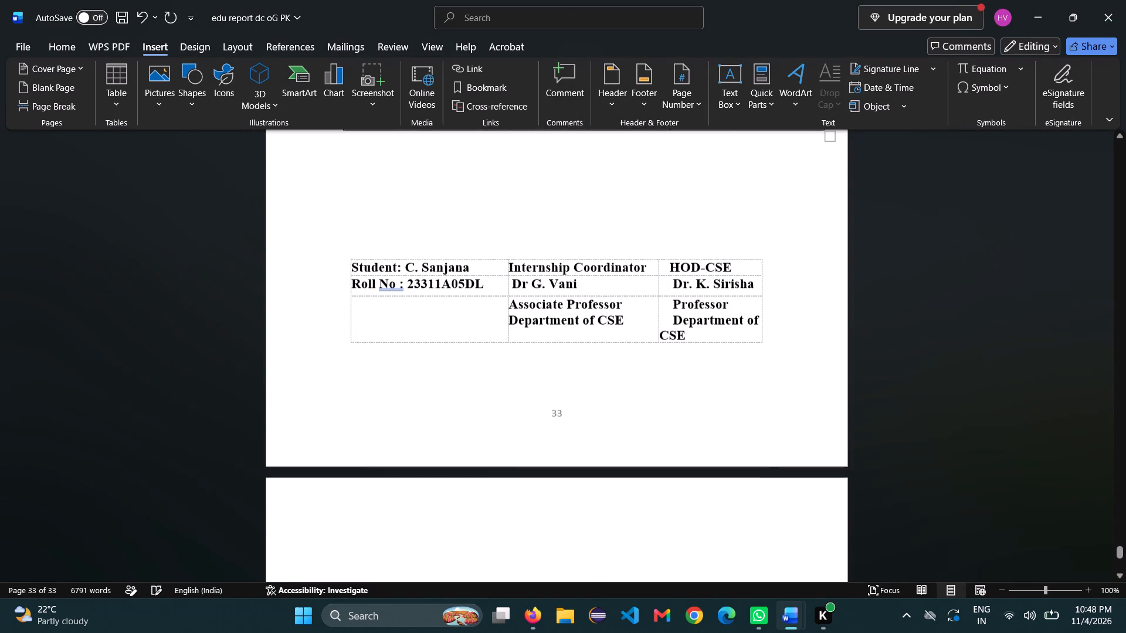
Change the final letter of the roll number in the pasted signature block under Table 3 to C.
scroll(547, 343, up, 1)
click(489, 379)
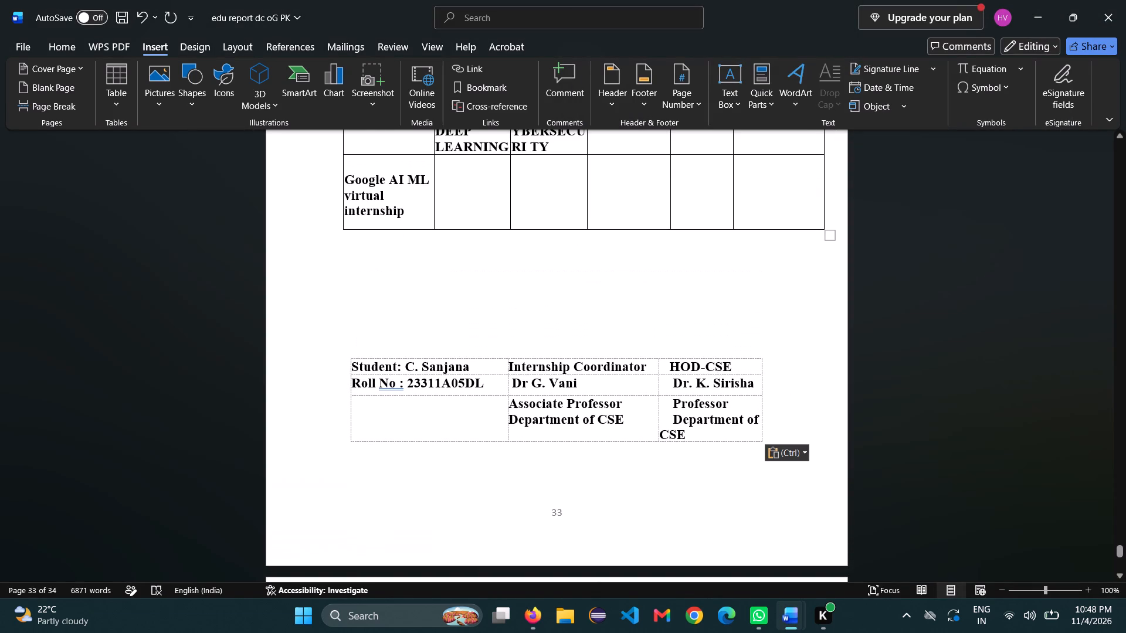
key(BackSpace)
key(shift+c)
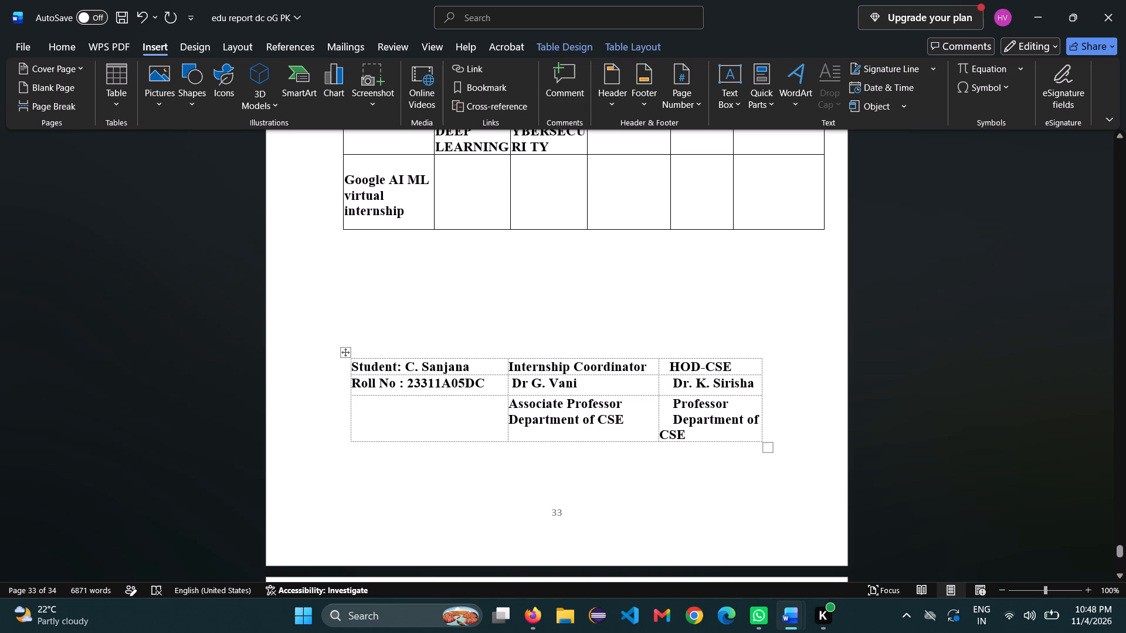
Replace the student name in the signature block under Table 3 with the report author's name.
click(474, 366)
key(BackSpace)
key(BackSpace)
key(BackSpace)
key(BackSpace)
key(BackSpace)
key(BackSpace)
key(BackSpace)
key(BackSpace)
key(BackSpace)
key(BackSpace)
key(BackSpace)
key(BackSpace)
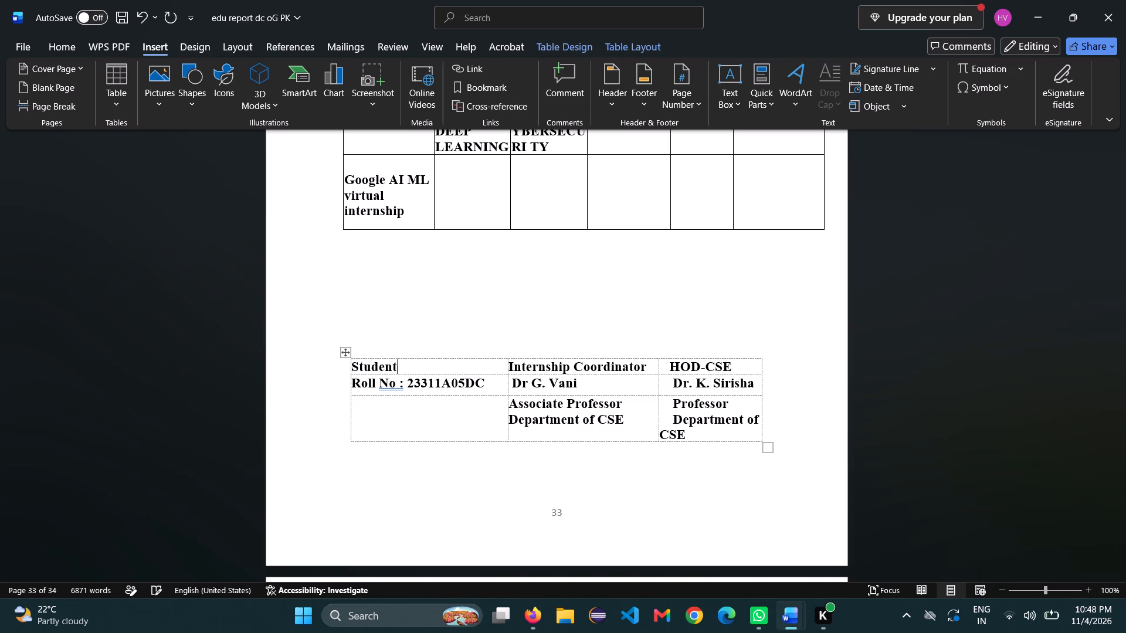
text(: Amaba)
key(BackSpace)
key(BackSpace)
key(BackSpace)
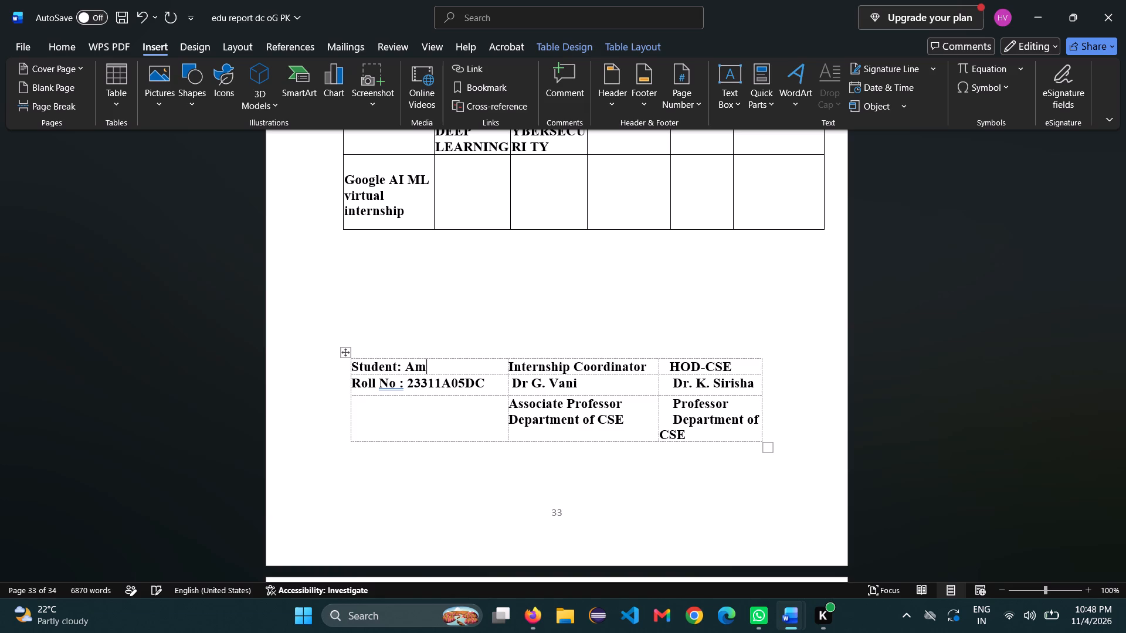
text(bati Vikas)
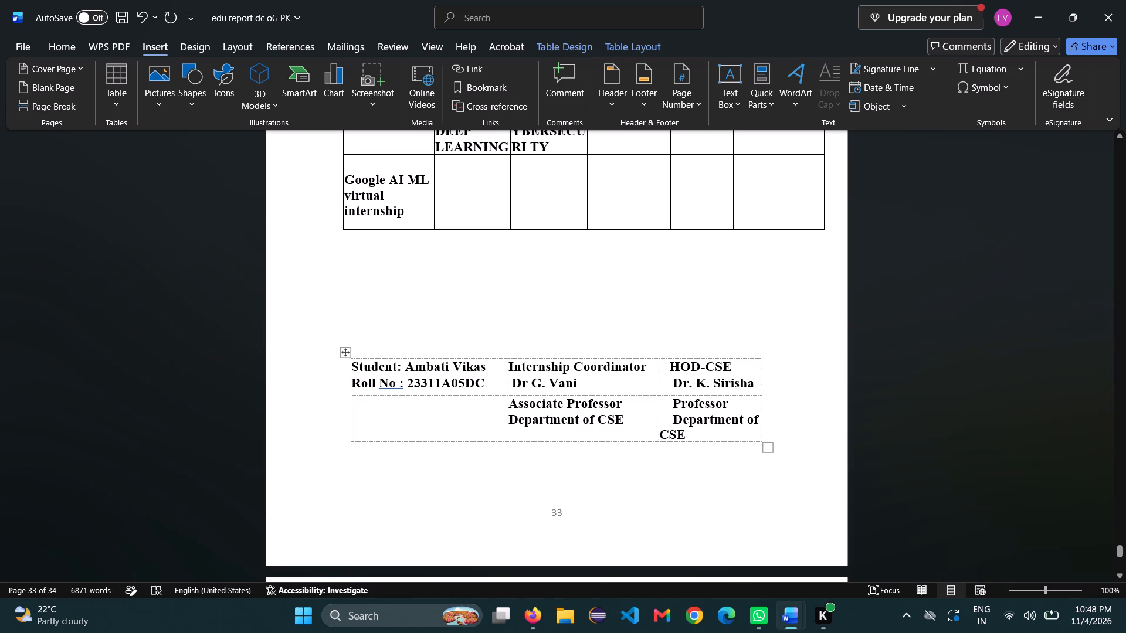
Review the report's title page and certificate page for the student details and the internship coordinator's name.
scroll(497, 311, up, 4)
scroll(497, 311, down, 2)
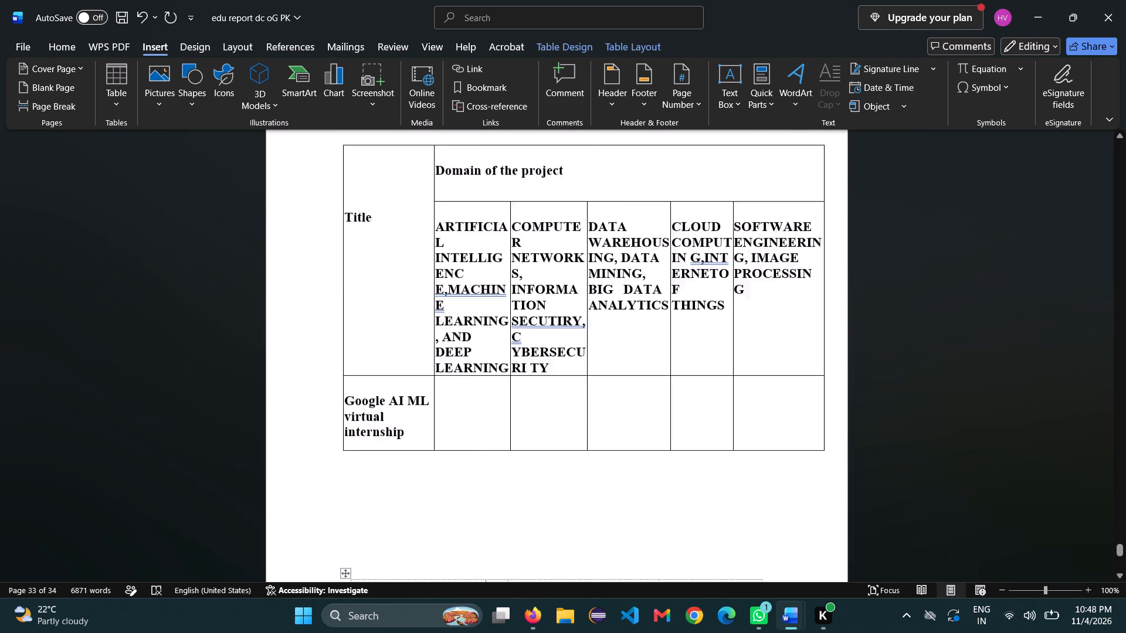
scroll(497, 311, down, 2)
scroll(497, 311, up, 2)
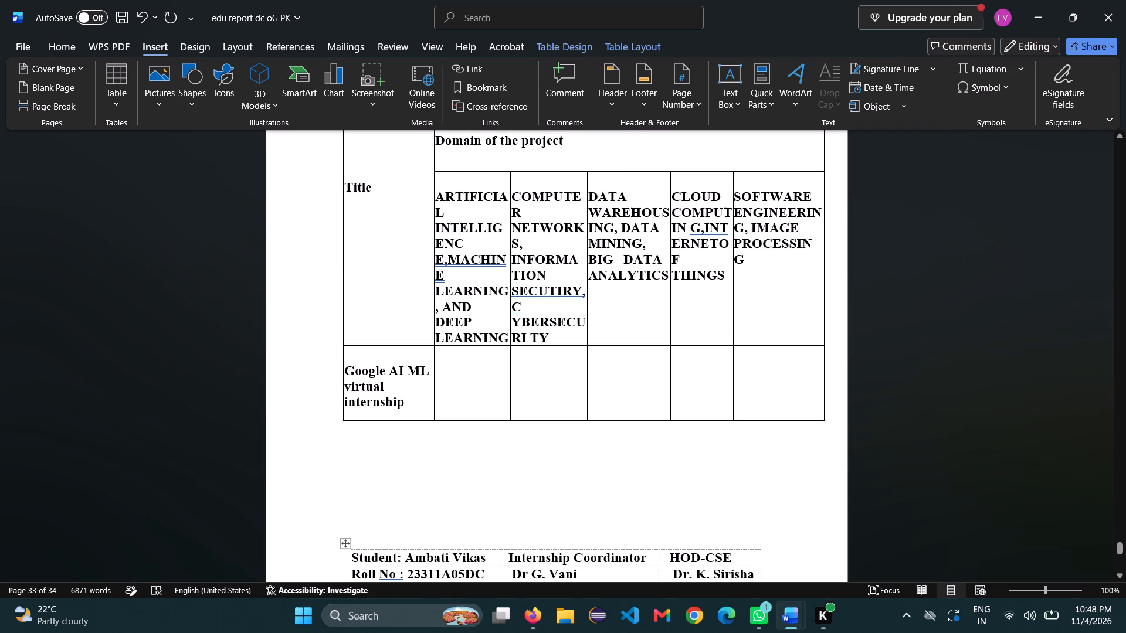
scroll(497, 311, up, 2)
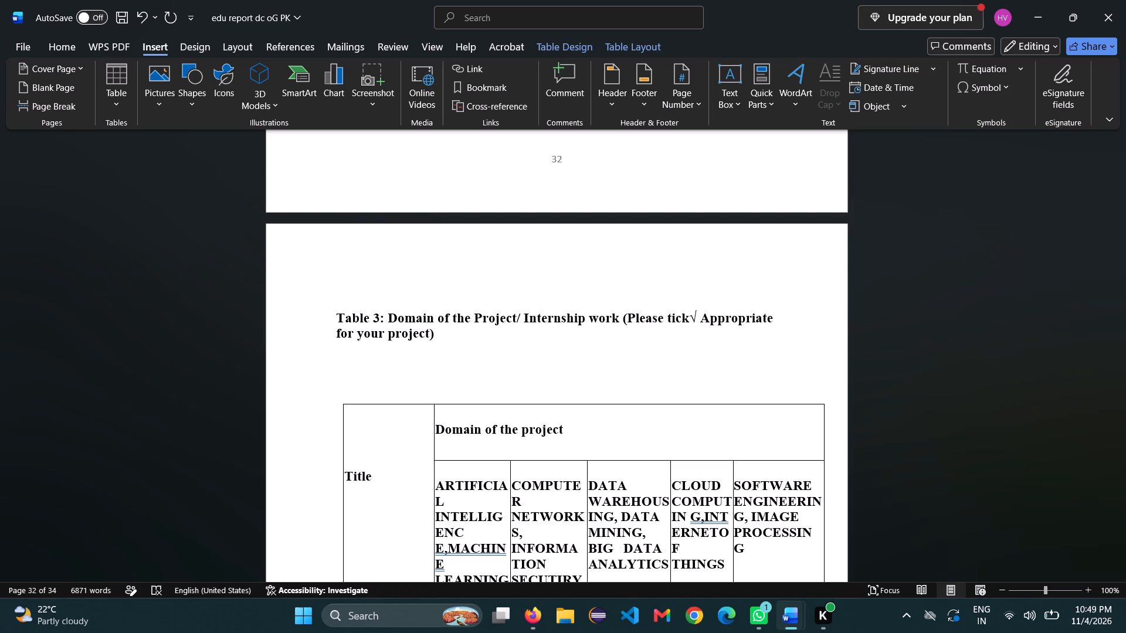
scroll(497, 311, up, 20)
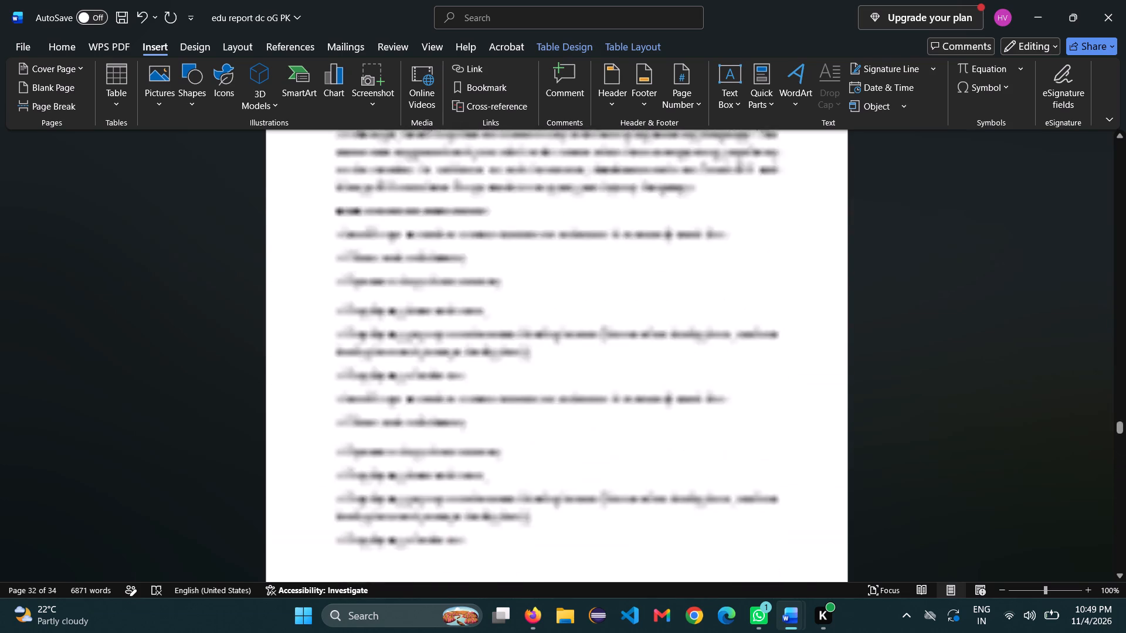
scroll(497, 311, up, 17)
scroll(497, 311, up, 6)
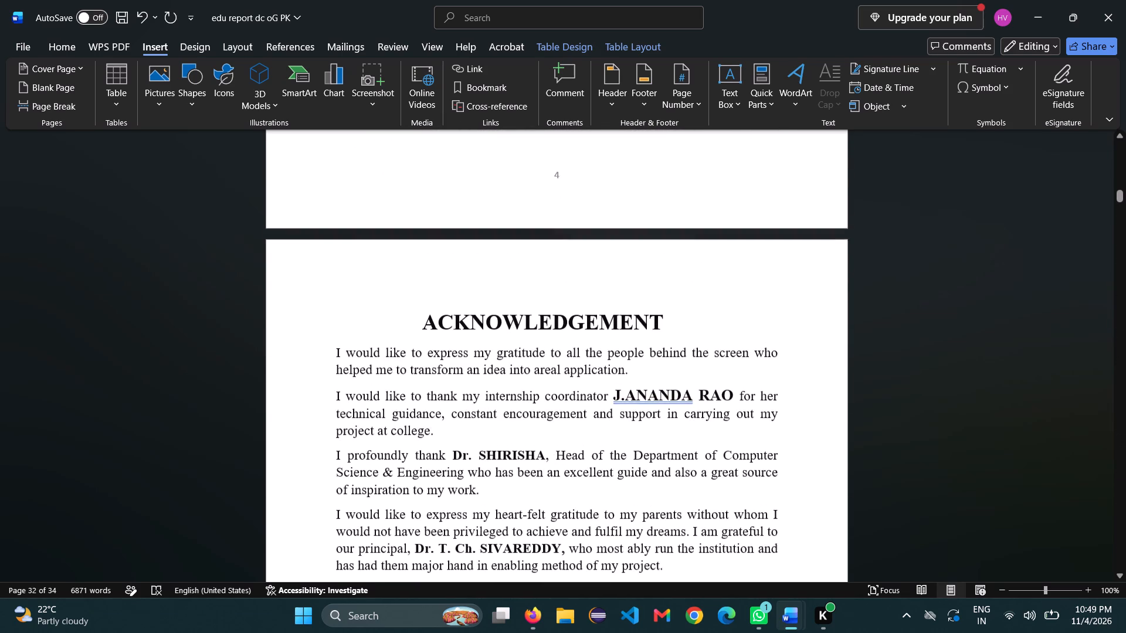
scroll(497, 311, up, 12)
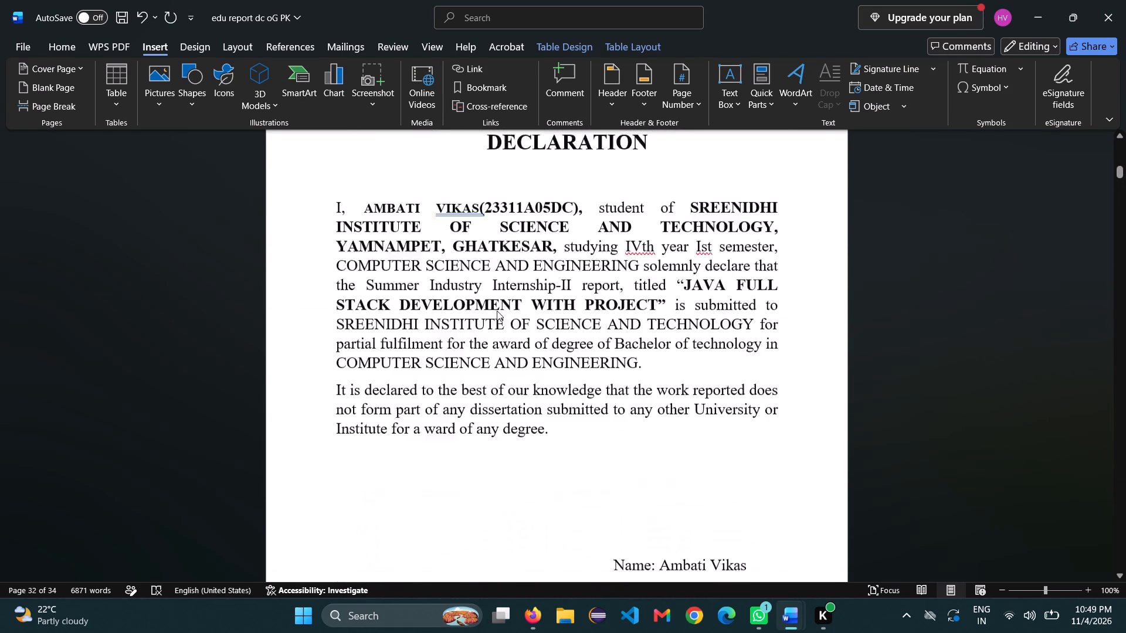
scroll(497, 311, up, 10)
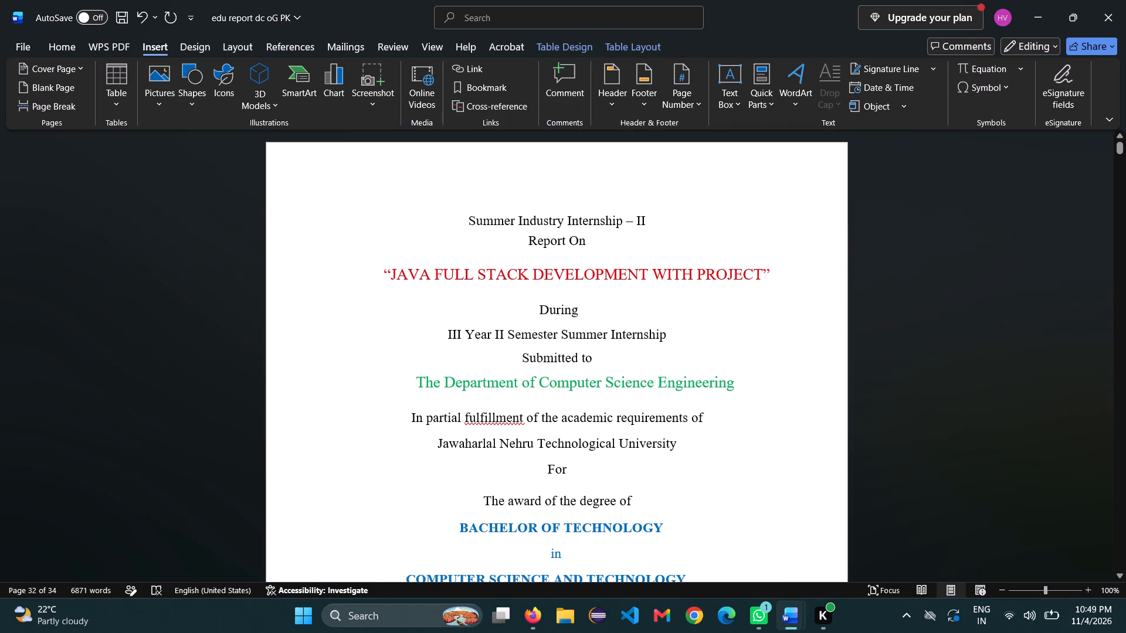
scroll(497, 311, down, 2)
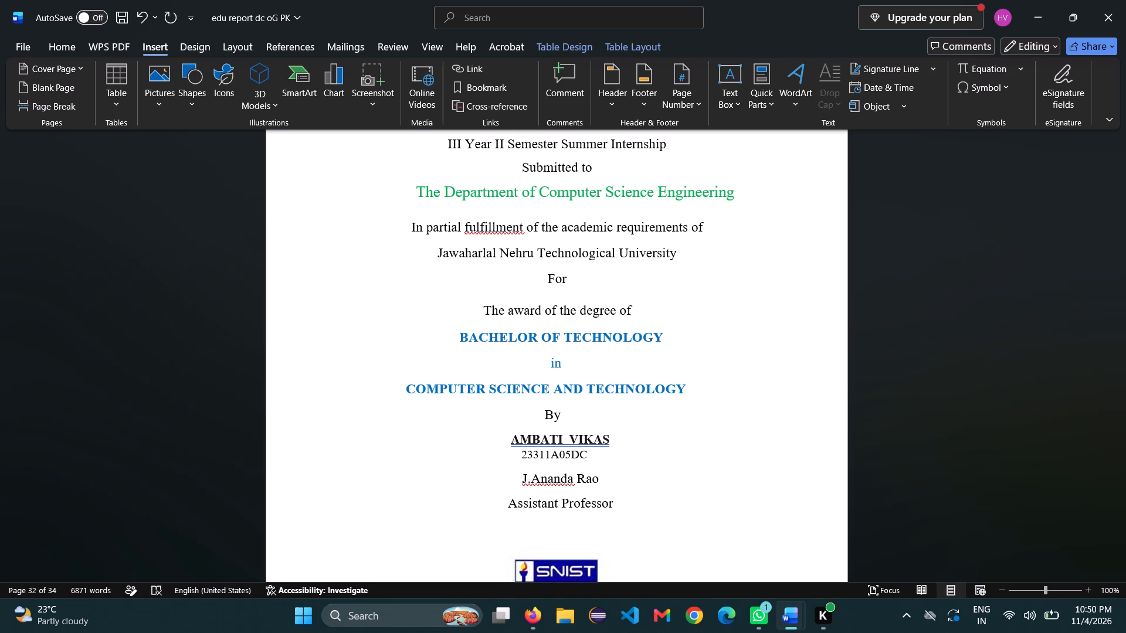
scroll(518, 482, down, 1)
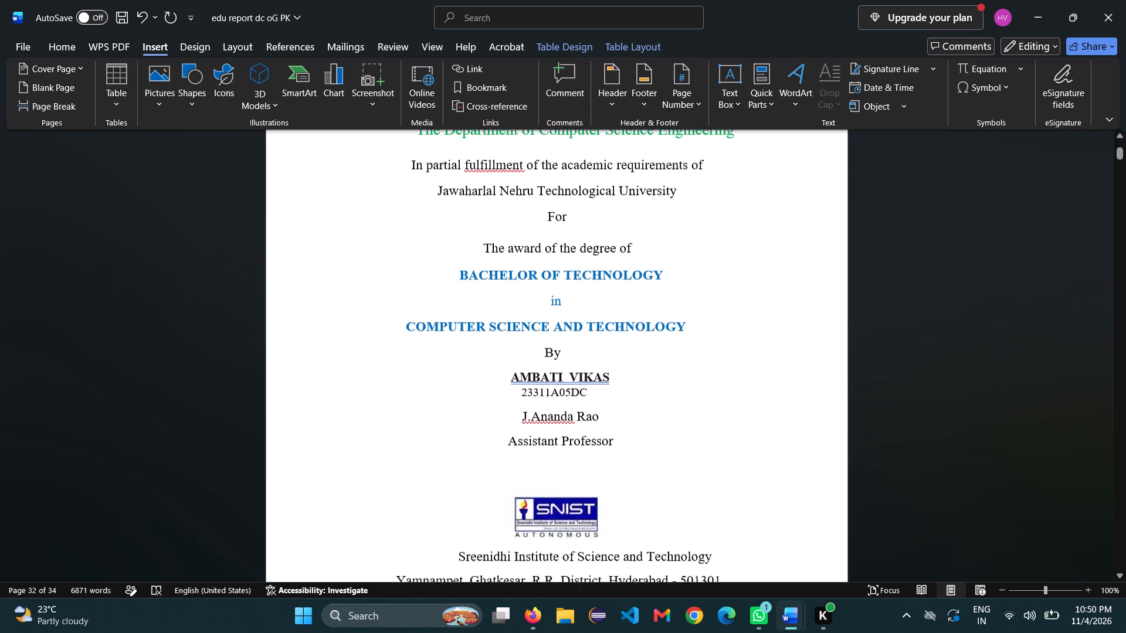
scroll(518, 482, down, 5)
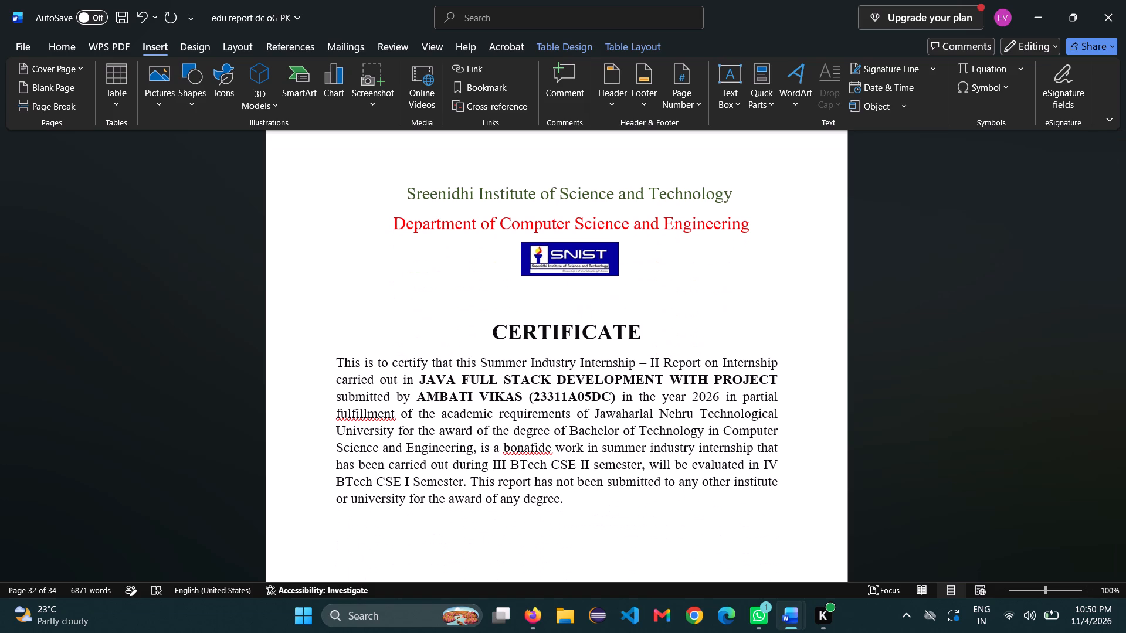
scroll(518, 482, down, 2)
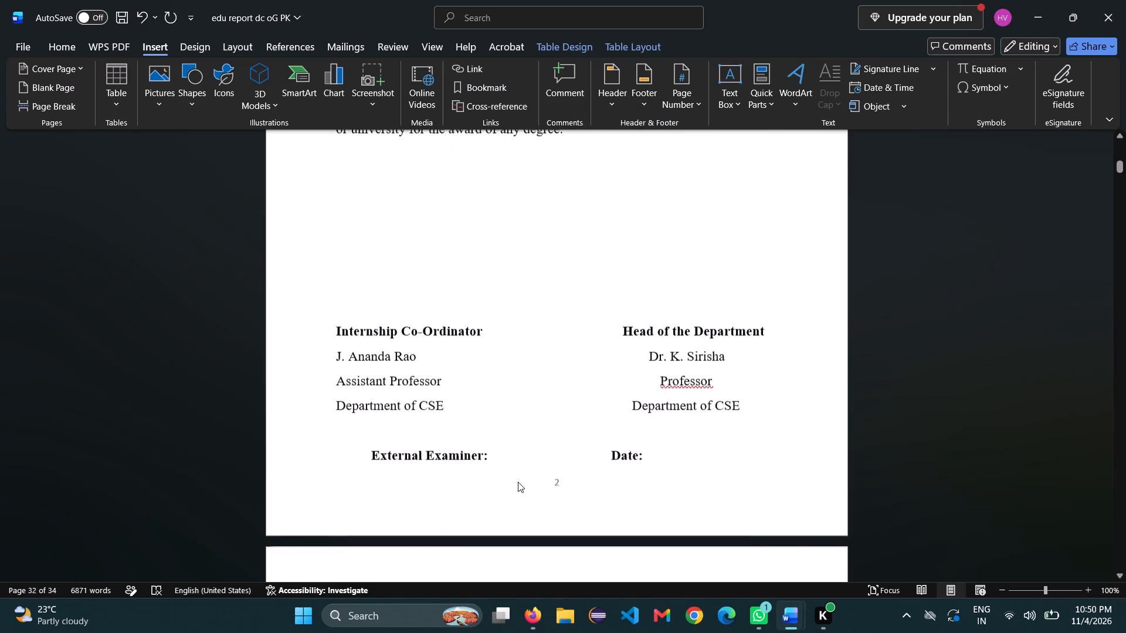
Review the declaration, virtual internship certificate and acknowledgement pages for the student details and coordinator name.
scroll(518, 482, down, 4)
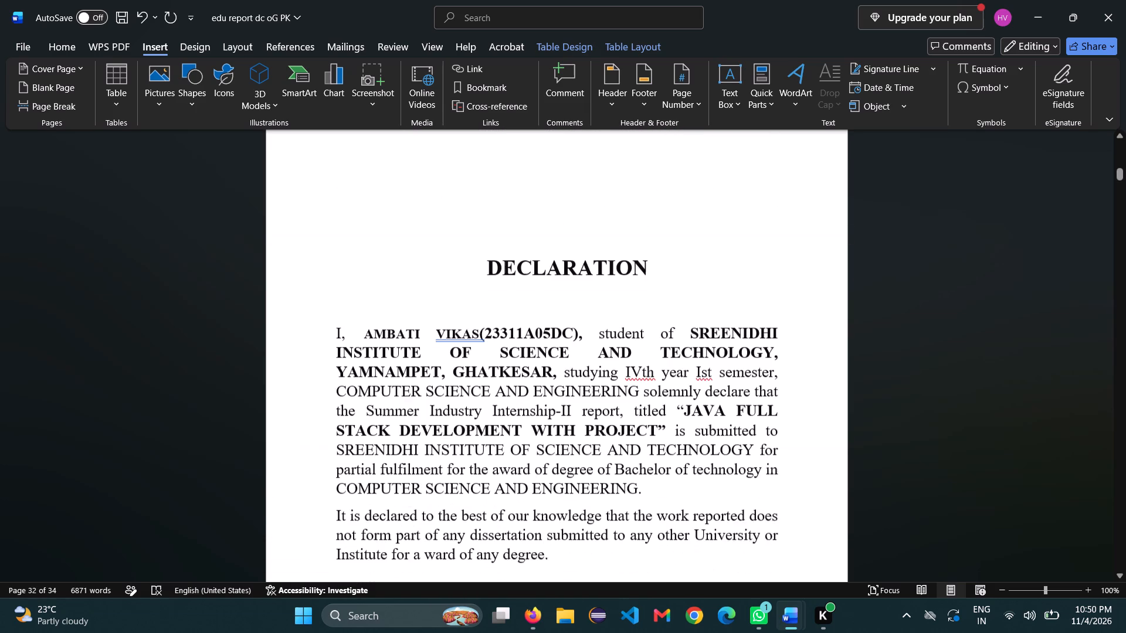
scroll(518, 482, down, 1)
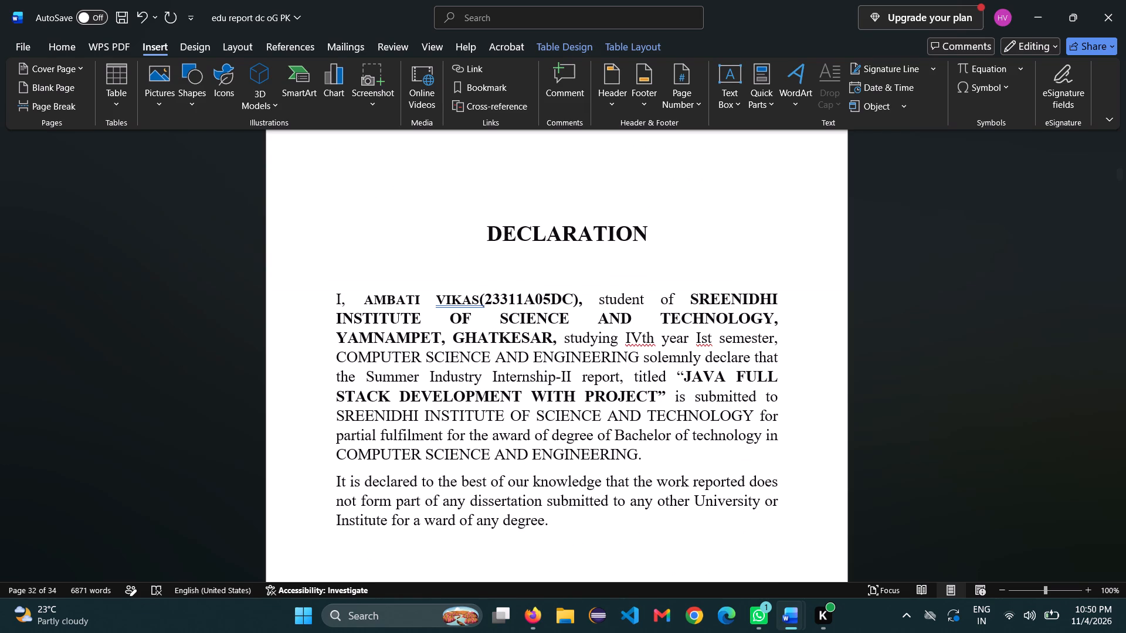
scroll(518, 482, down, 4)
scroll(518, 482, up, 1)
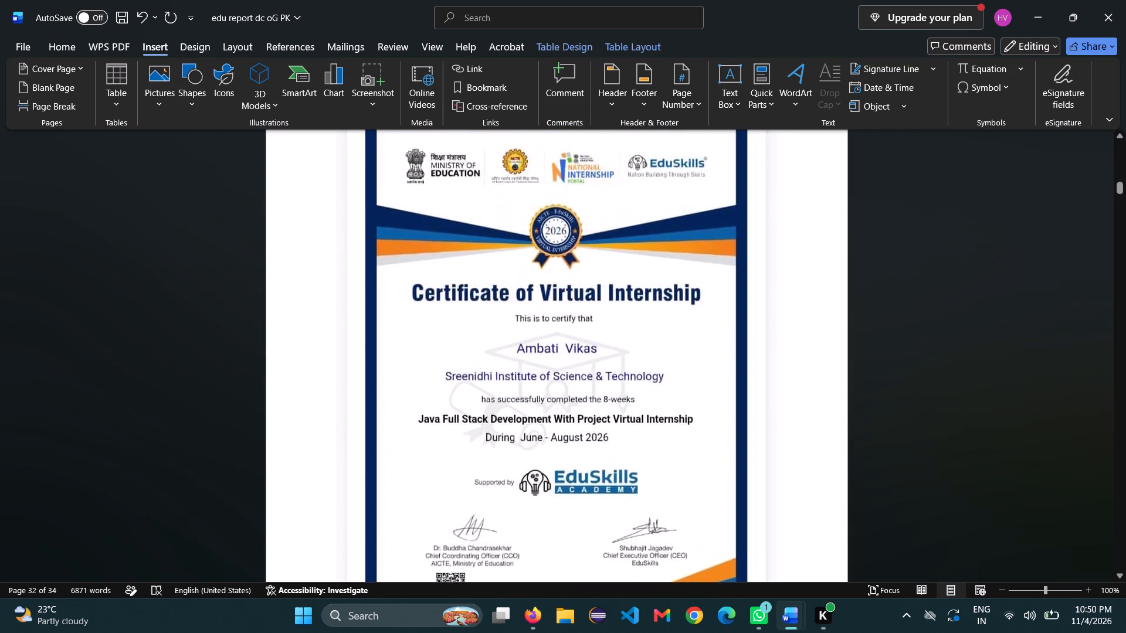
scroll(518, 482, up, 3)
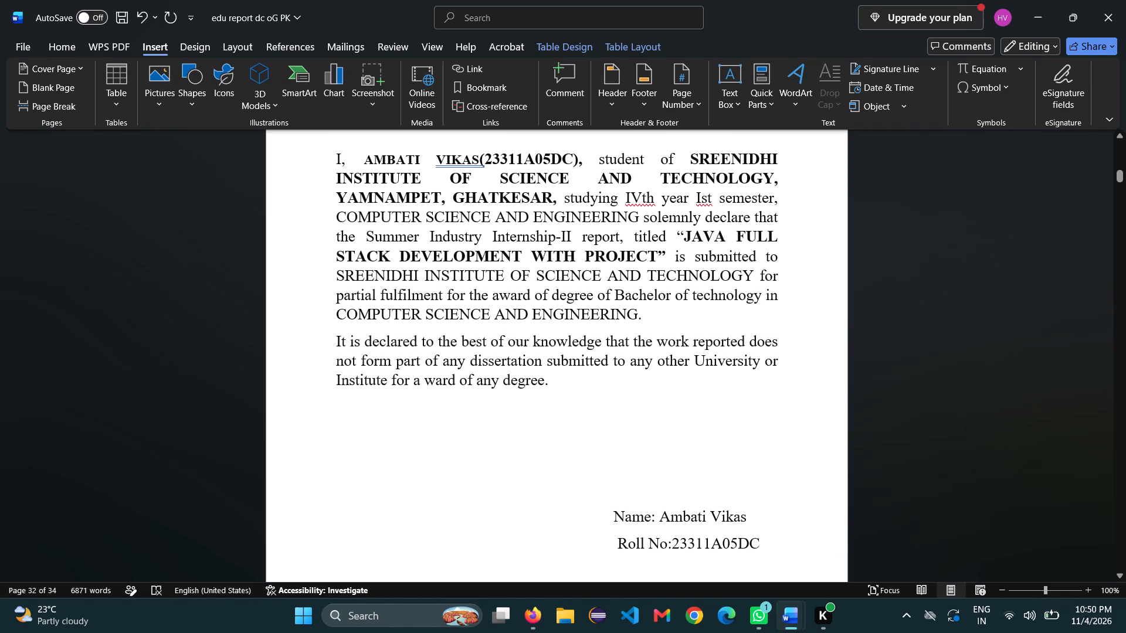
scroll(518, 482, down, 2)
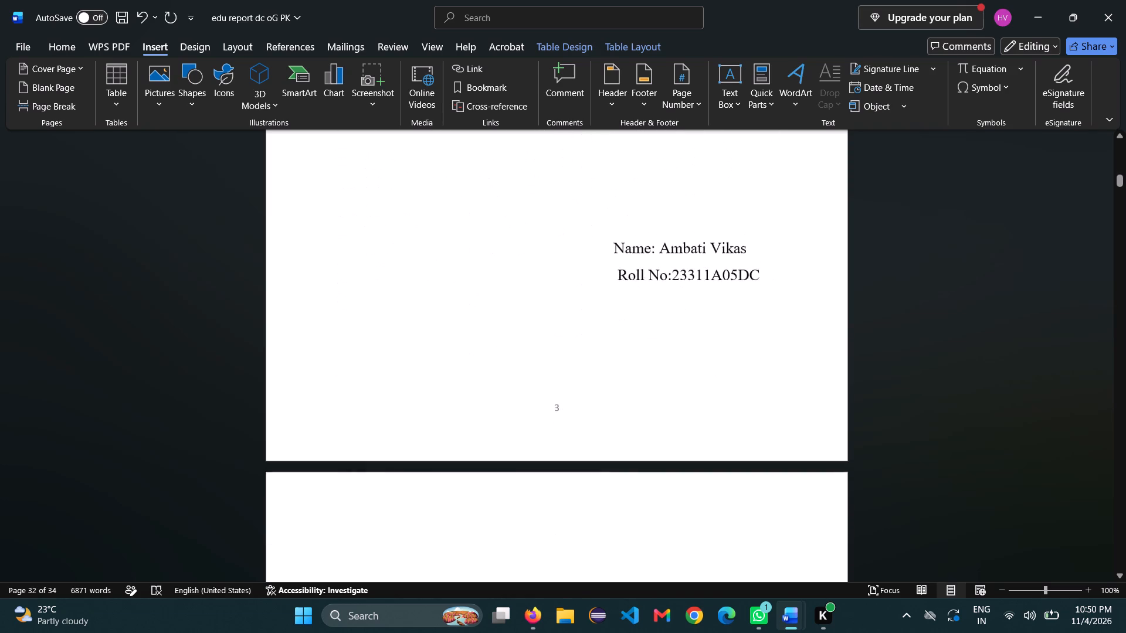
scroll(518, 482, down, 8)
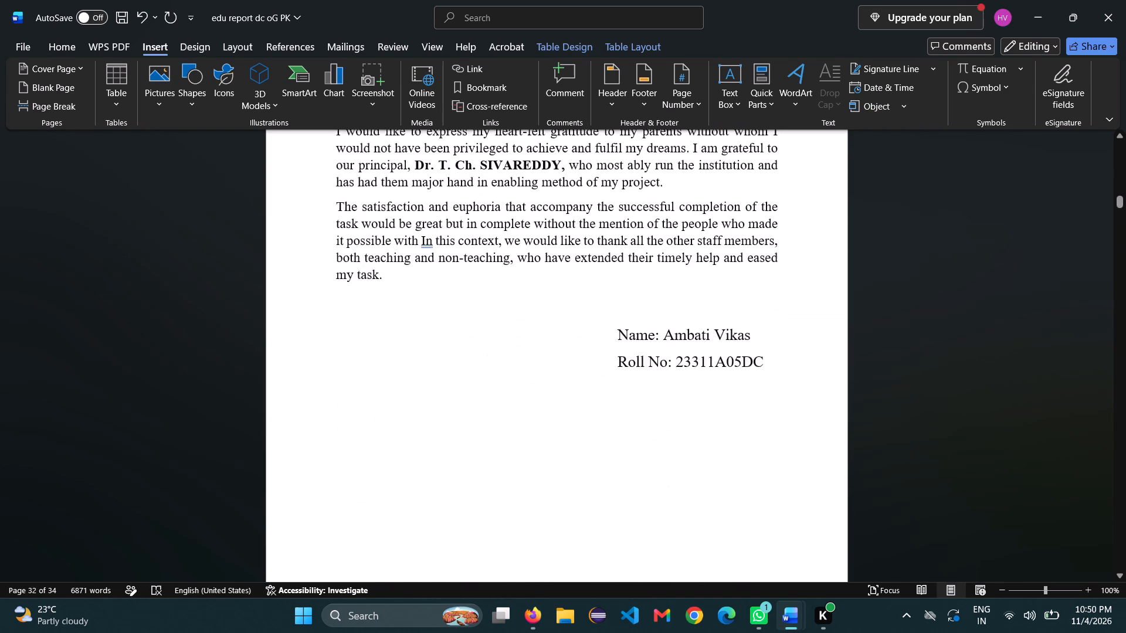
scroll(518, 482, down, 3)
scroll(518, 482, up, 4)
scroll(518, 482, down, 1)
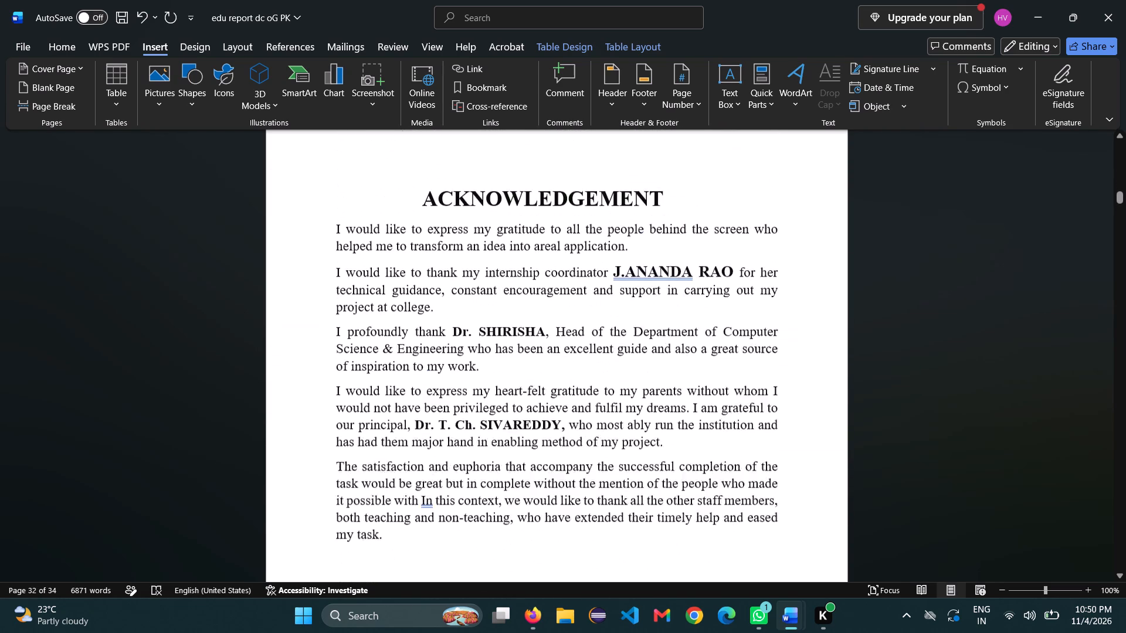
scroll(518, 482, down, 2)
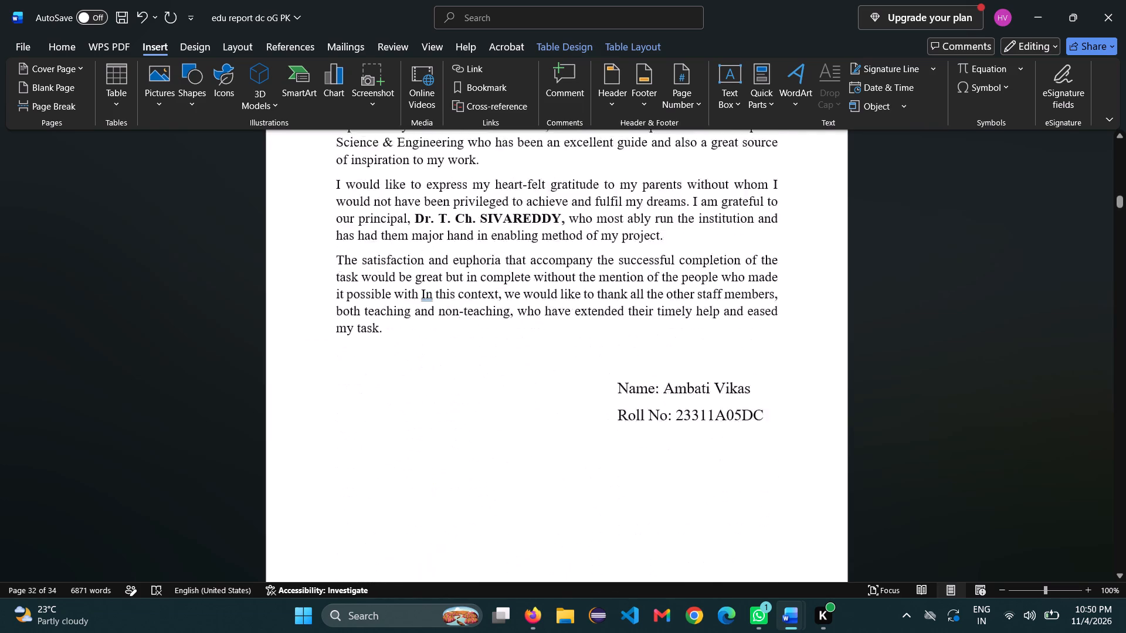
scroll(518, 482, down, 8)
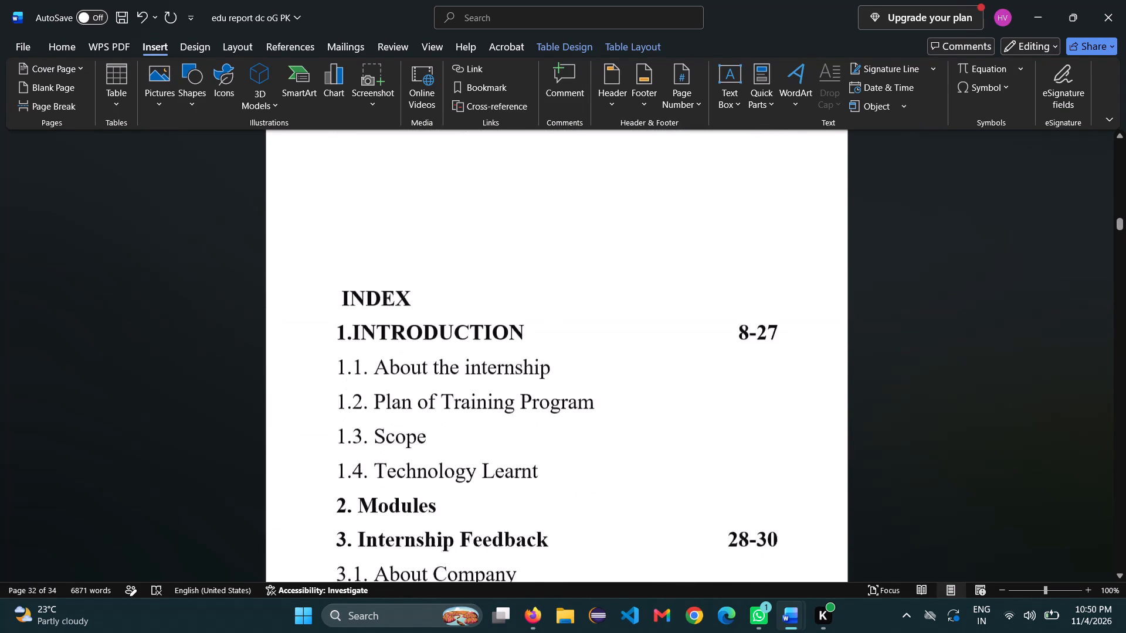
Replace the internship coordinator's name under Table 3 on page 33 with the certificate page's coordinator, prefixed "Mr." and spaced after the initial.
scroll(518, 482, down, 13)
scroll(518, 482, down, 19)
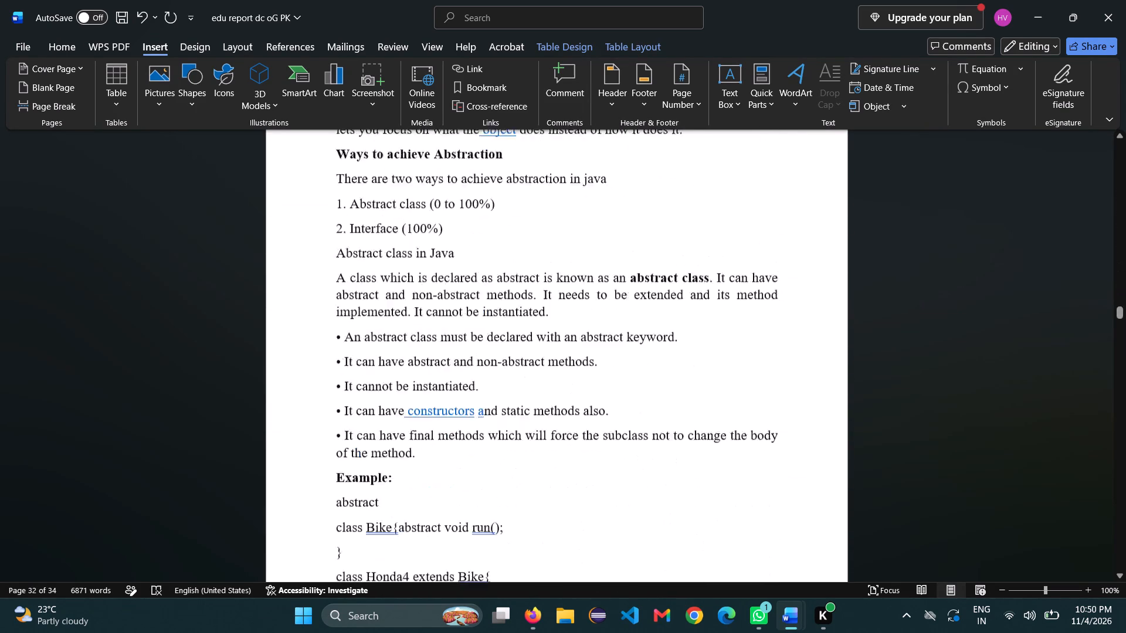
scroll(518, 482, down, 7)
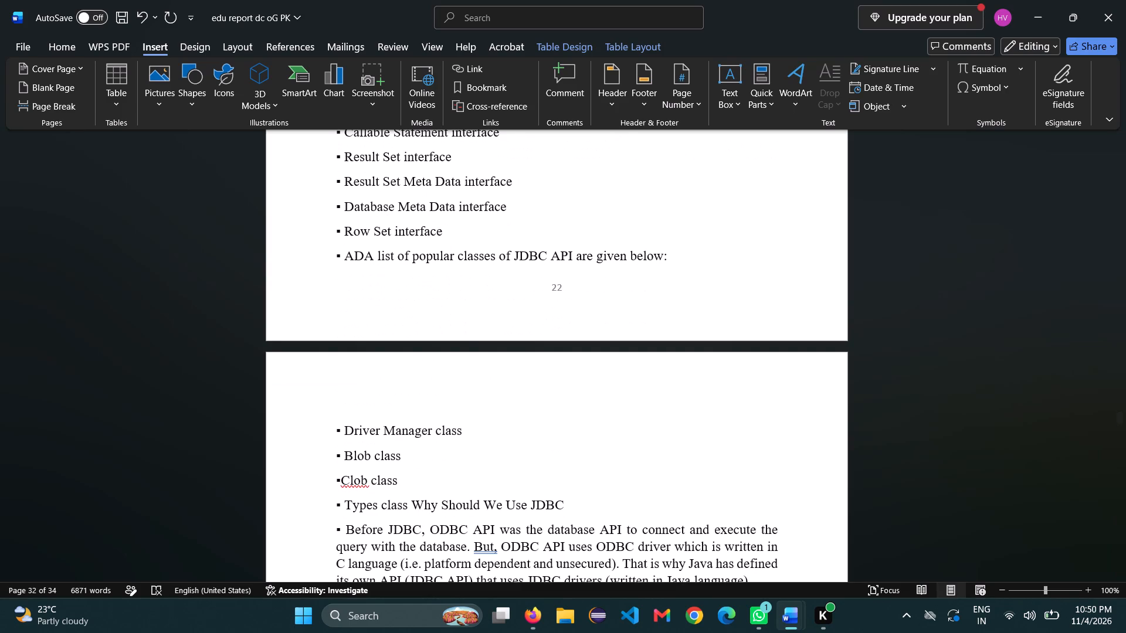
scroll(518, 482, down, 18)
scroll(518, 482, down, 16)
scroll(518, 482, down, 7)
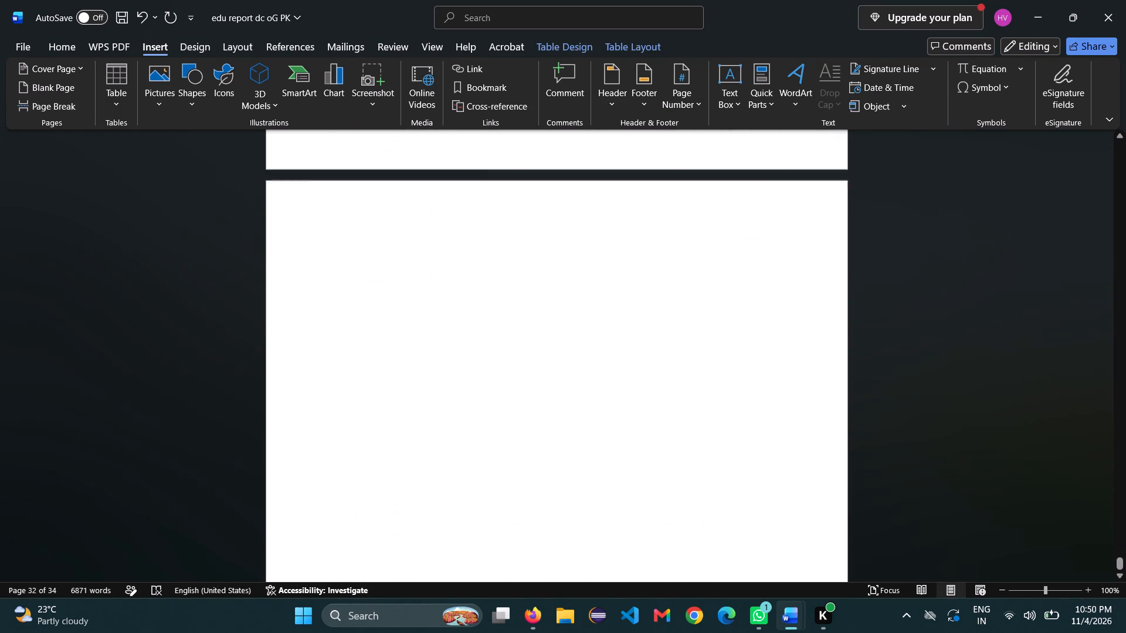
scroll(518, 482, up, 7)
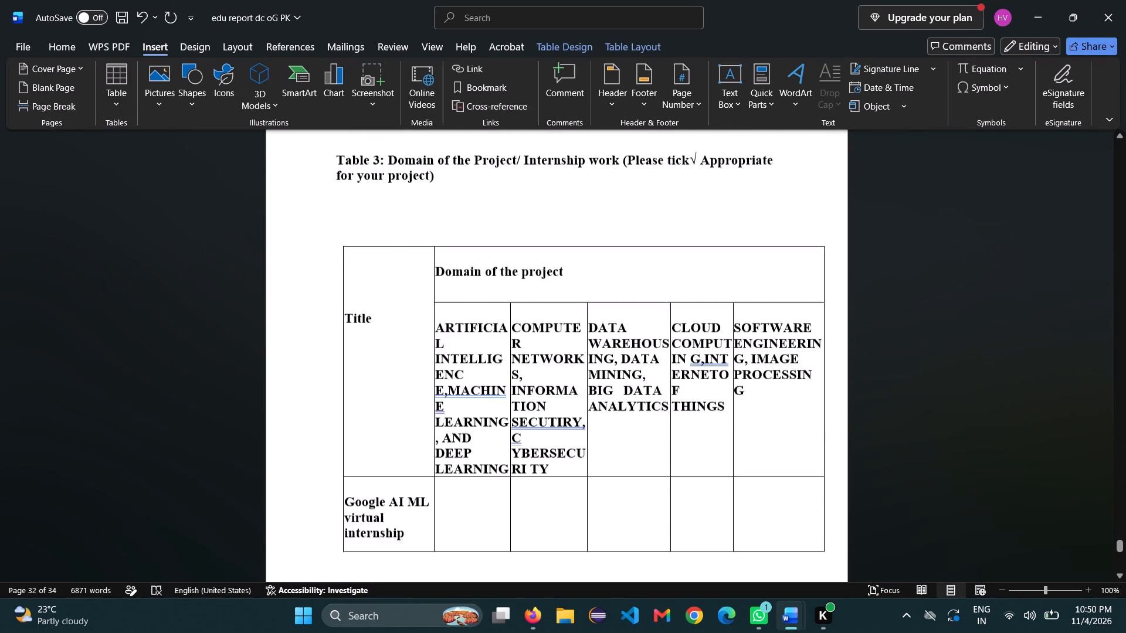
scroll(518, 482, down, 3)
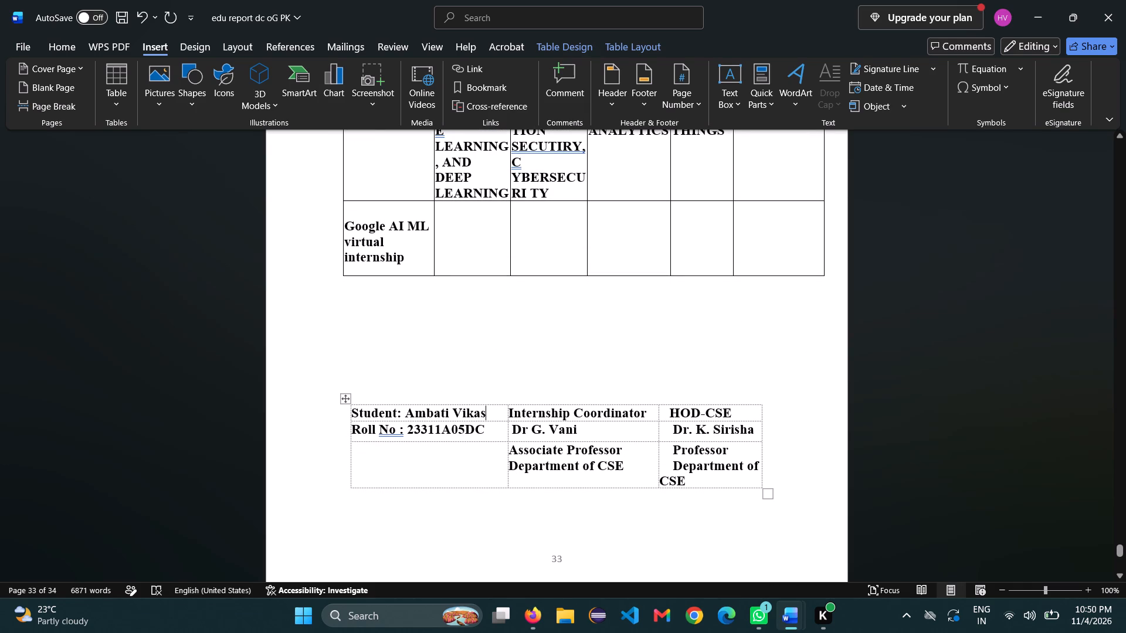
click(581, 431)
key(BackSpace)
key(BackSpace)
key(BackSpace)
key(BackSpace)
key(BackSpace)
key(BackSpace)
key(BackSpace)
key(BackSpace)
key(BackSpace)
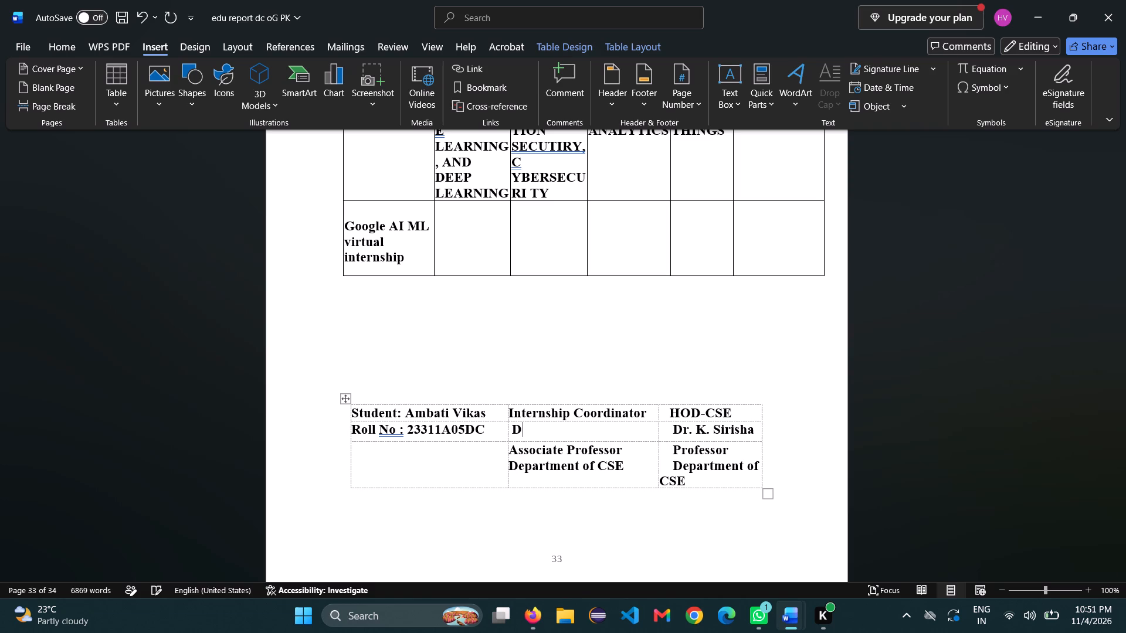
key(BackSpace)
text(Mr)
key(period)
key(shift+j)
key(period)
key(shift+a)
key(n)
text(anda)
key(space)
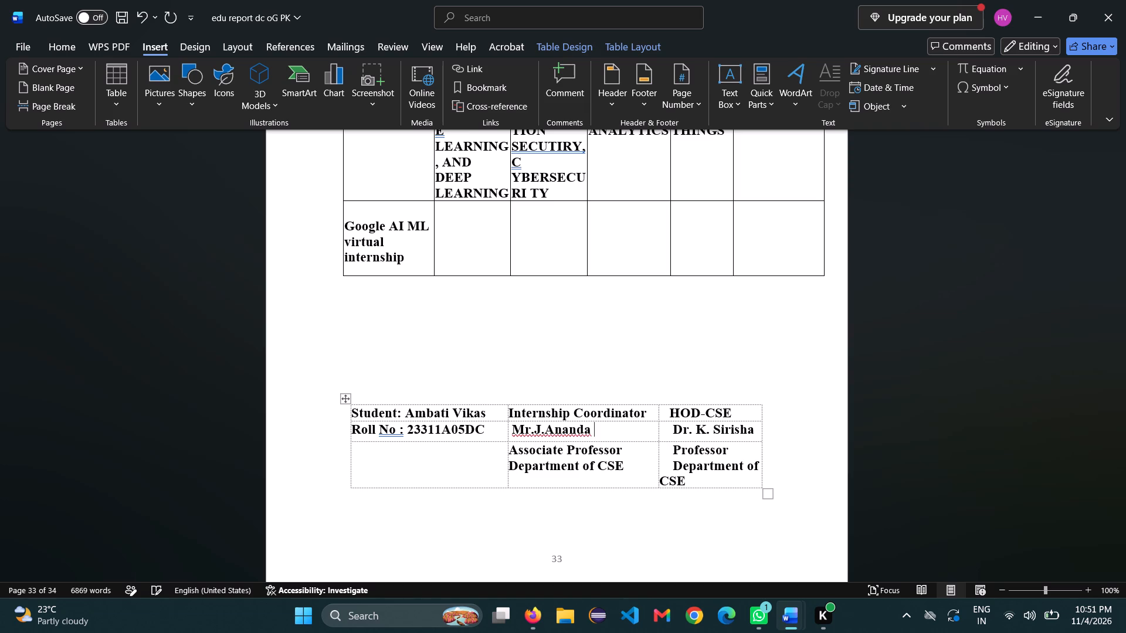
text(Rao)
click(547, 431)
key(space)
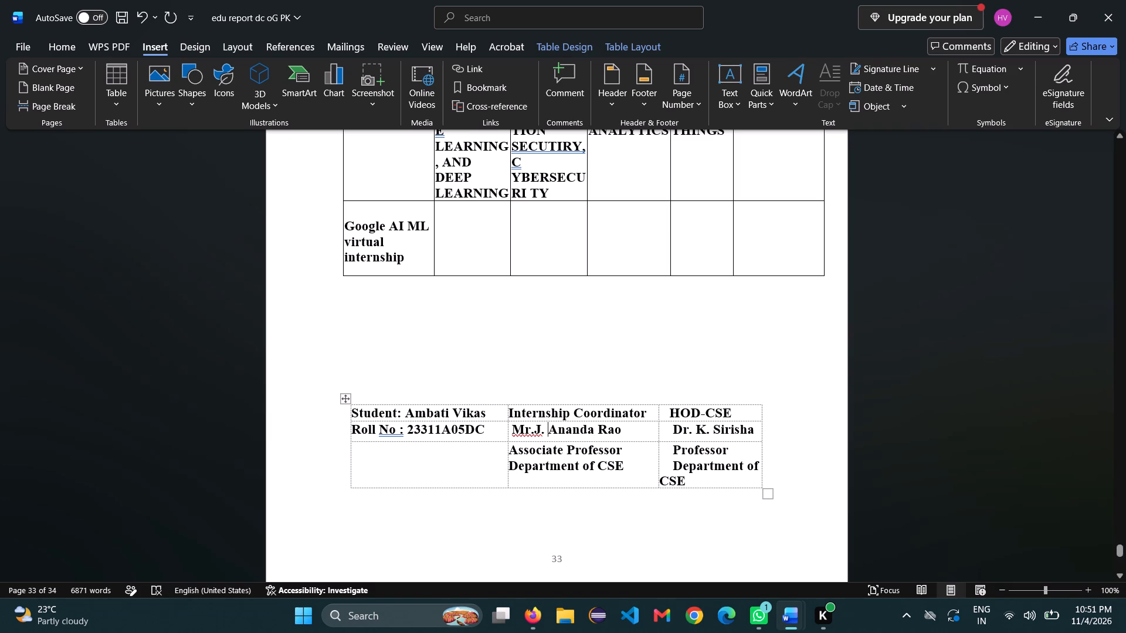
Insert a space between "Mr." and the initial in the internship coordinator's name under Table 3.
click(534, 431)
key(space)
Remove "Associate" from the coordinator's designation under Table 3 on page 33, leaving "Professor" indented by one extra space.
click(566, 450)
key(Left)
key(BackSpace)
key(BackSpace)
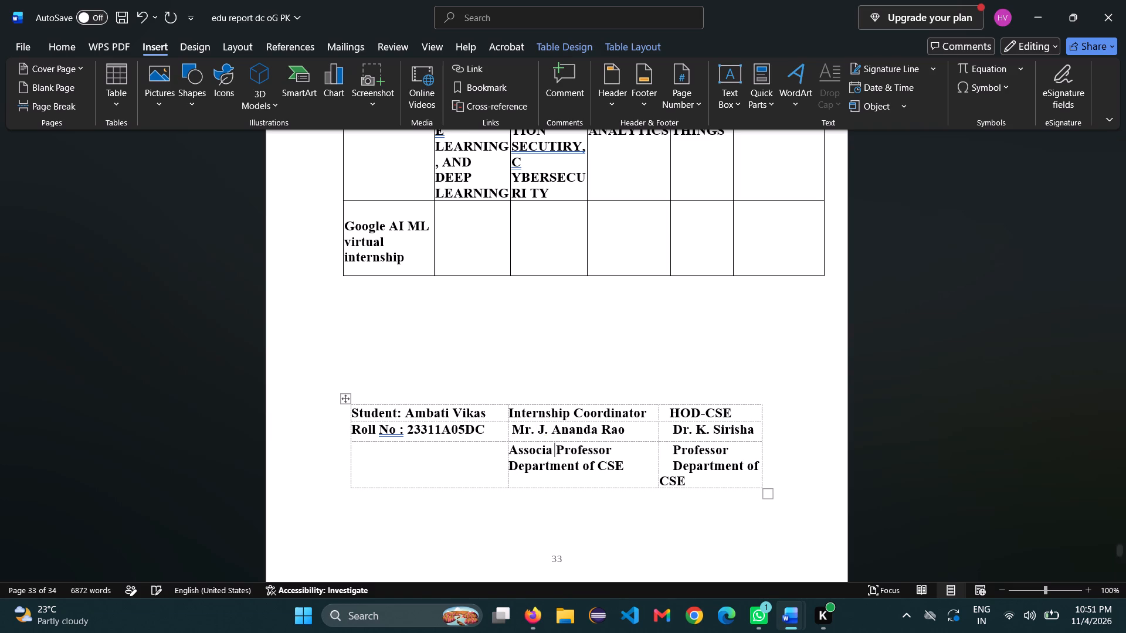
key(BackSpace)
key(BackSpace)
key(BackSpace)
key(BackSpace)
key(BackSpace)
key(BackSpace)
key(BackSpace)
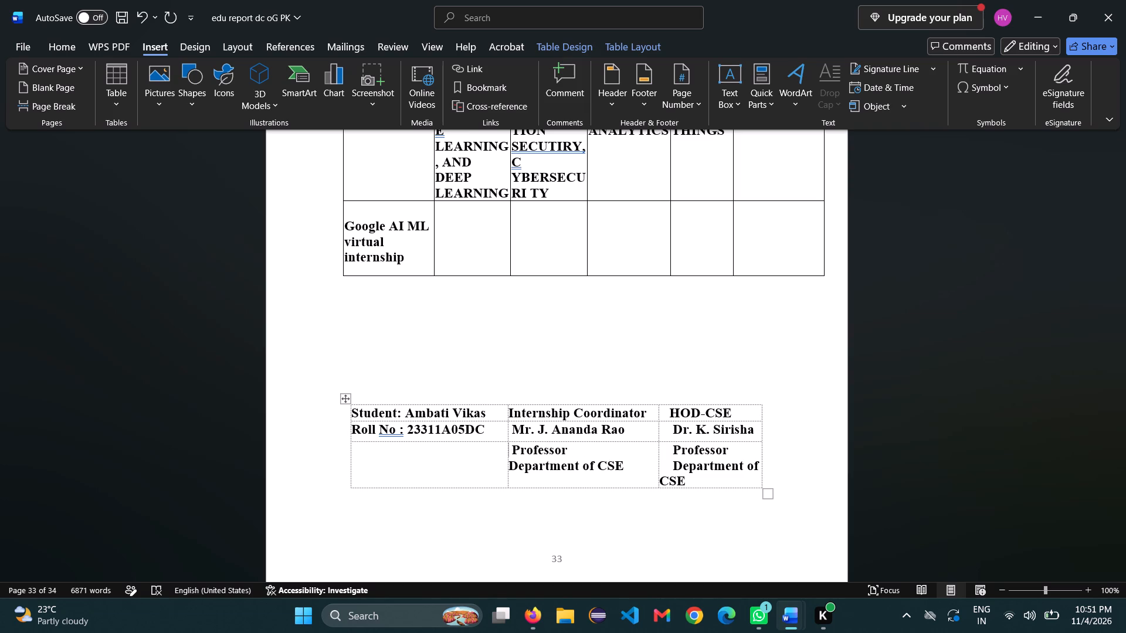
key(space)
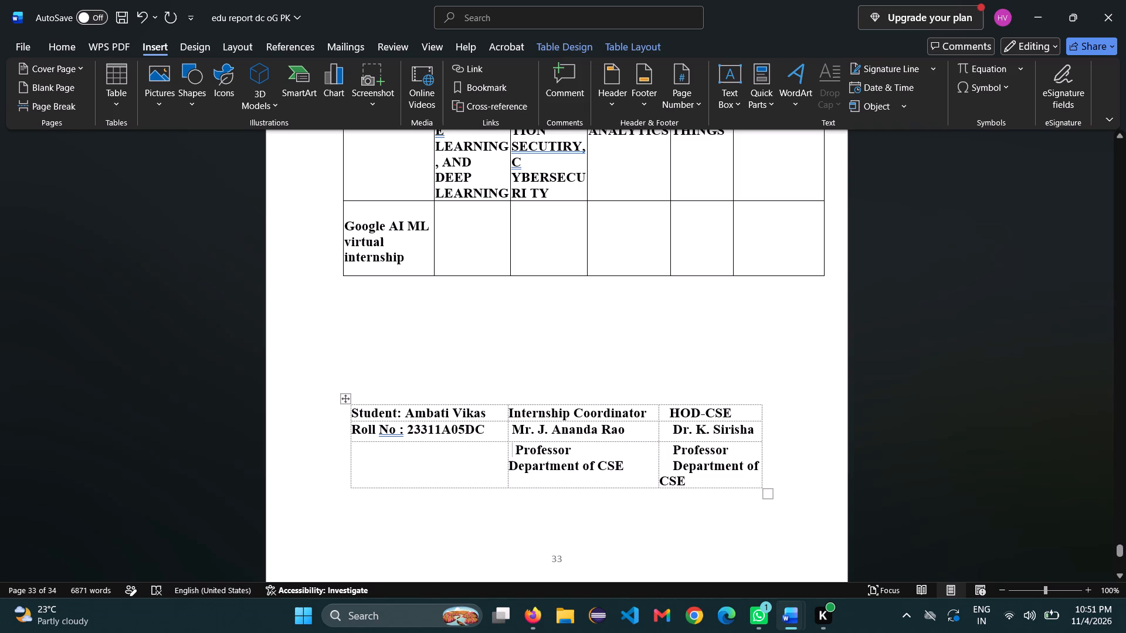
Replace the internship coordinator's name in the page 32 signature block with the coordinator named on page 33, prefixed "Mr.".
scroll(638, 366, up, 6)
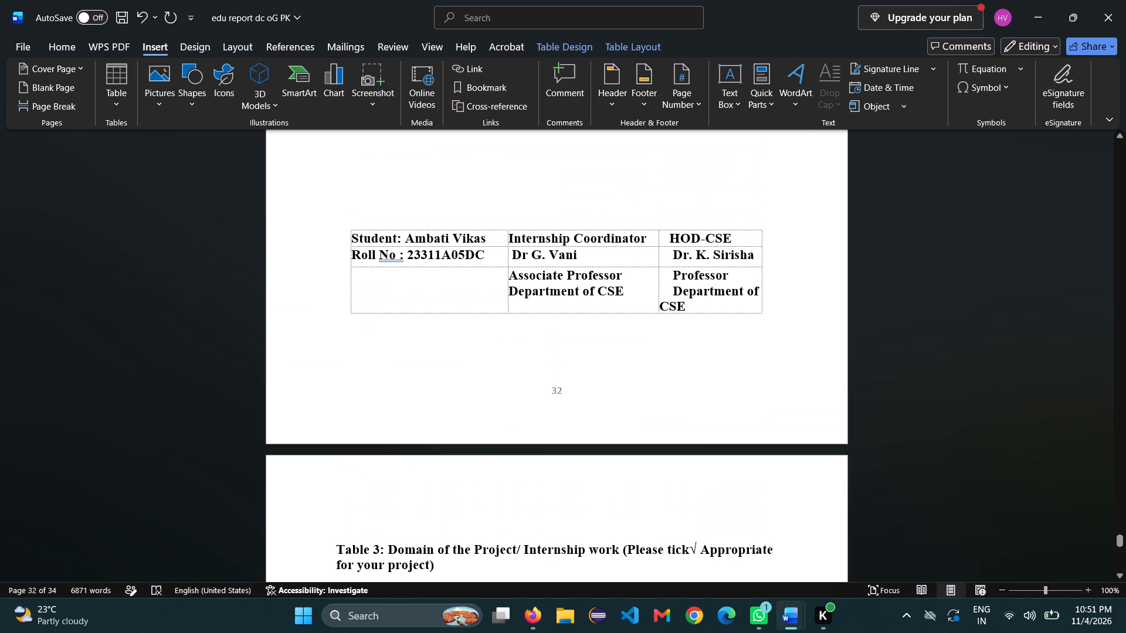
drag(582, 256, 577, 256)
drag(577, 256, 523, 261)
key(BackSpace)
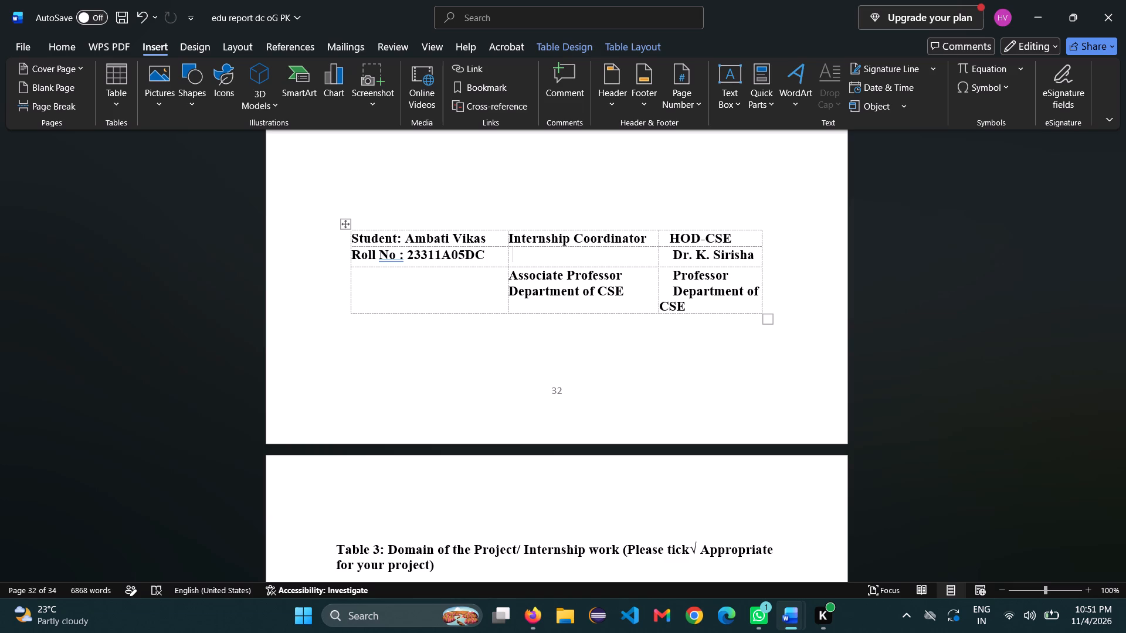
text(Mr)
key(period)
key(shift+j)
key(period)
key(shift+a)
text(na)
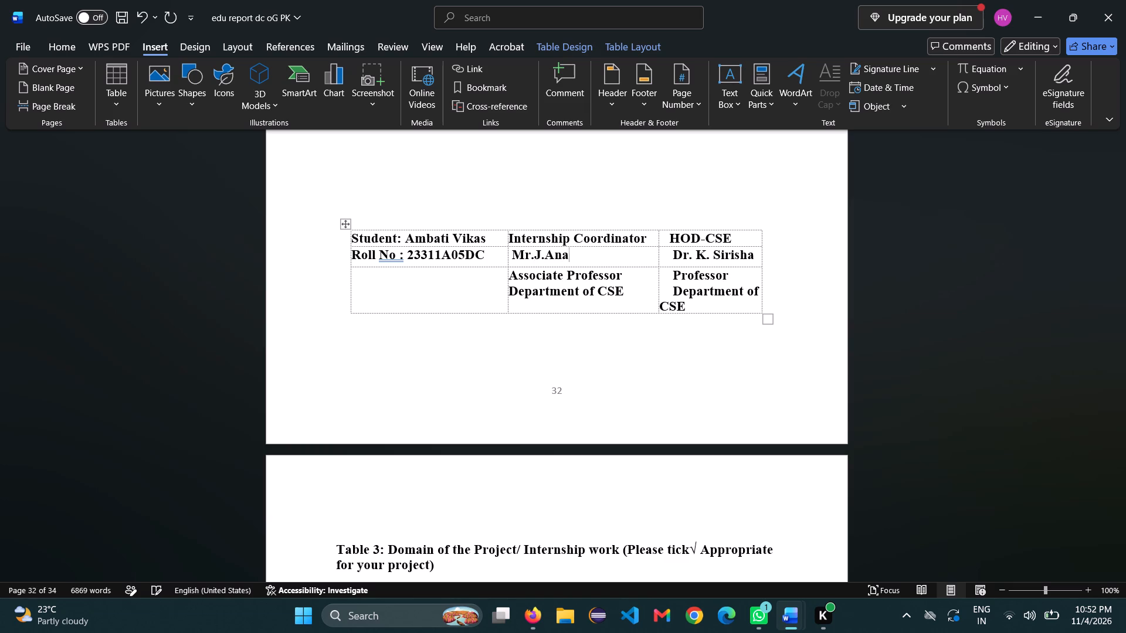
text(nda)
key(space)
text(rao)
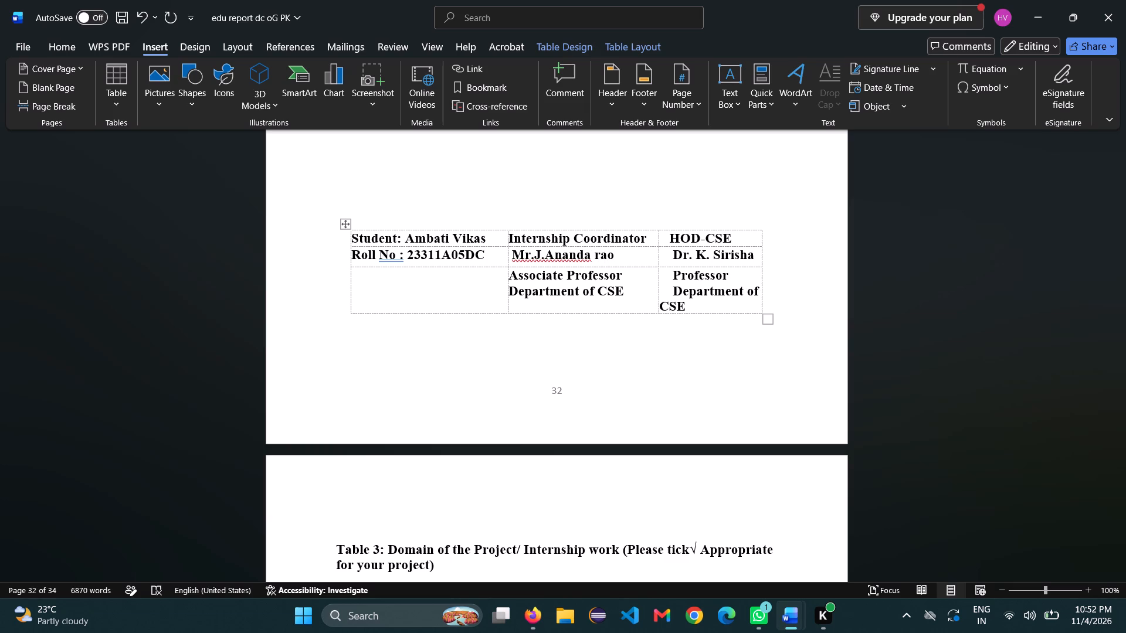
Insert spaces after the initial and after "Mr." in the page 32 internship coordinator's name.
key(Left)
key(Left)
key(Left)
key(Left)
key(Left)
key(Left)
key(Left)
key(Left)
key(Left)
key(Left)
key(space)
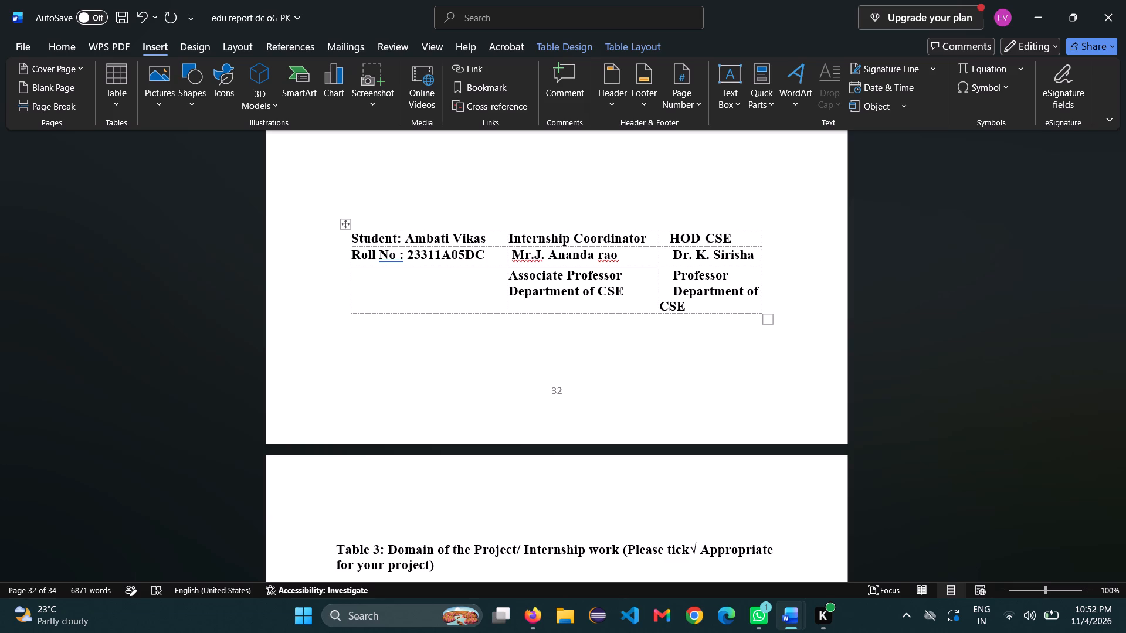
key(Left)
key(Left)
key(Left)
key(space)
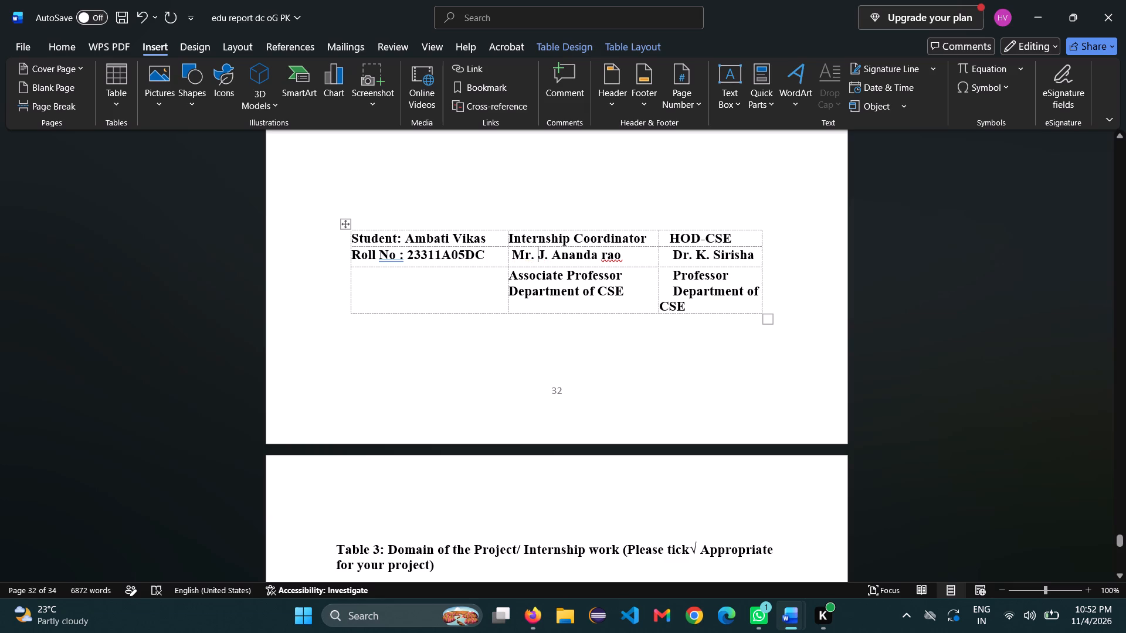
Remove "Associate" from the internship coordinator's designation in the page 32 signature block under Table 2, leaving "Professor".
scroll(599, 244, up, 5)
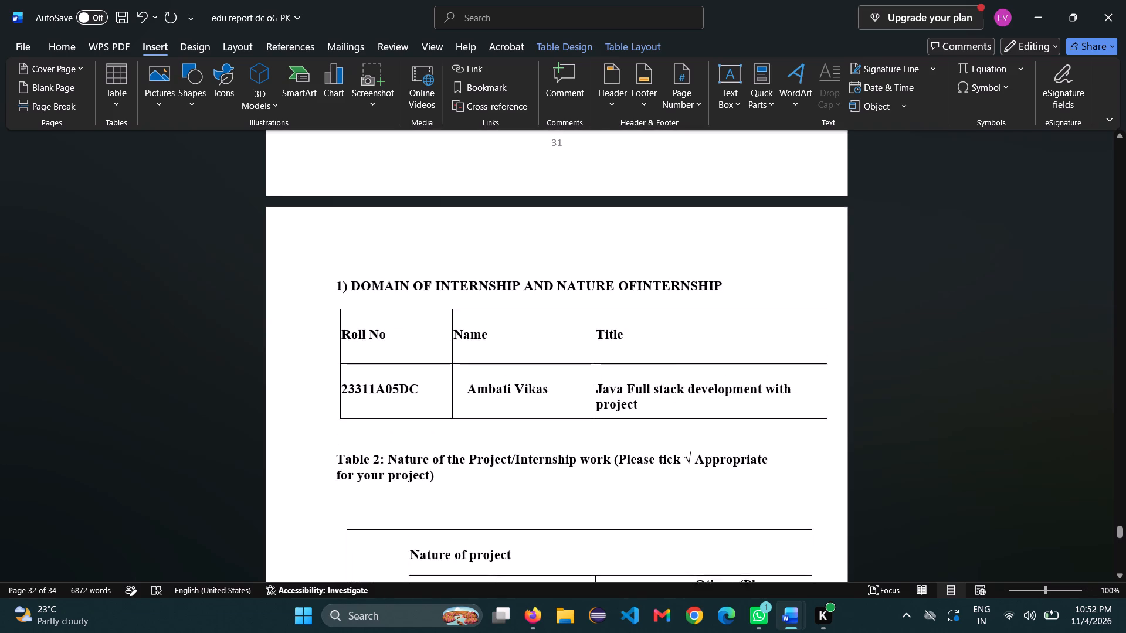
scroll(599, 244, up, 3)
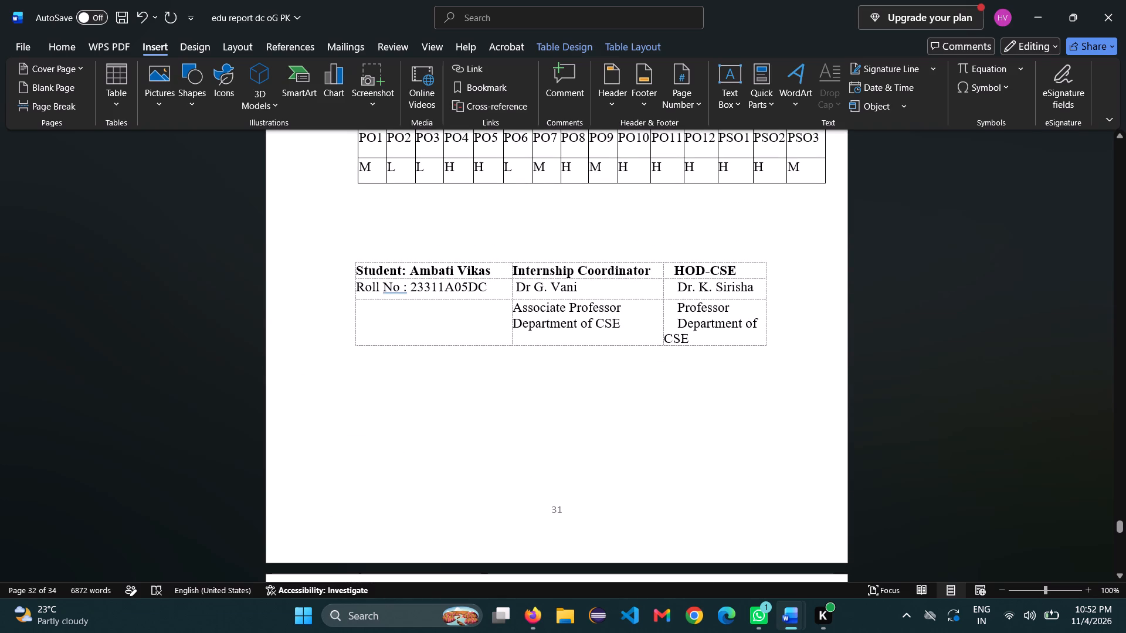
scroll(576, 292, down, 4)
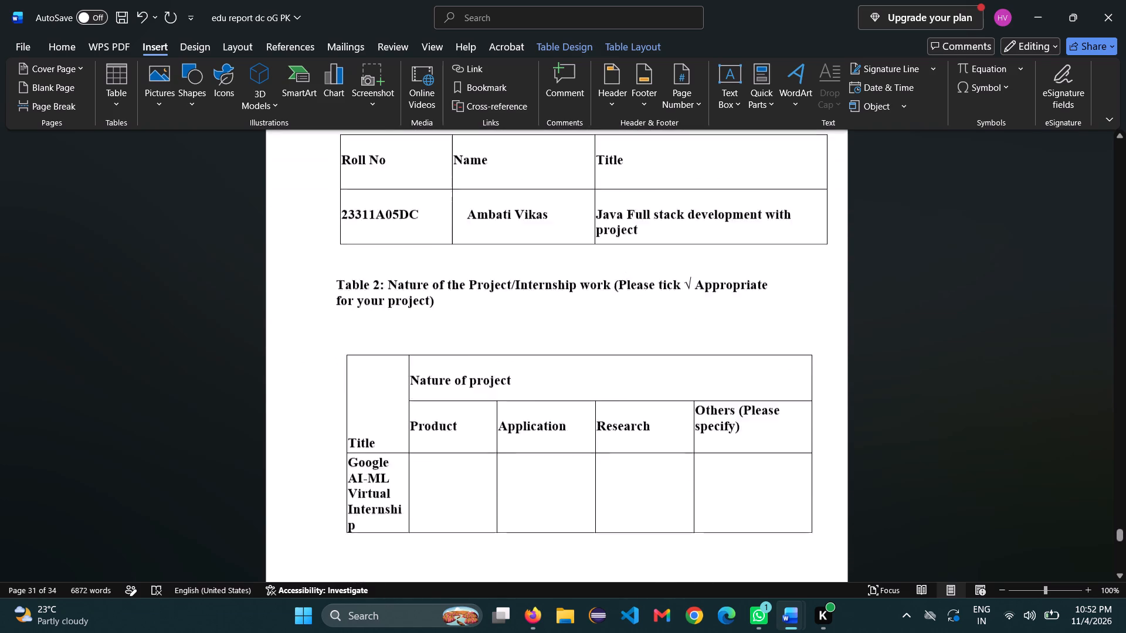
scroll(576, 292, down, 2)
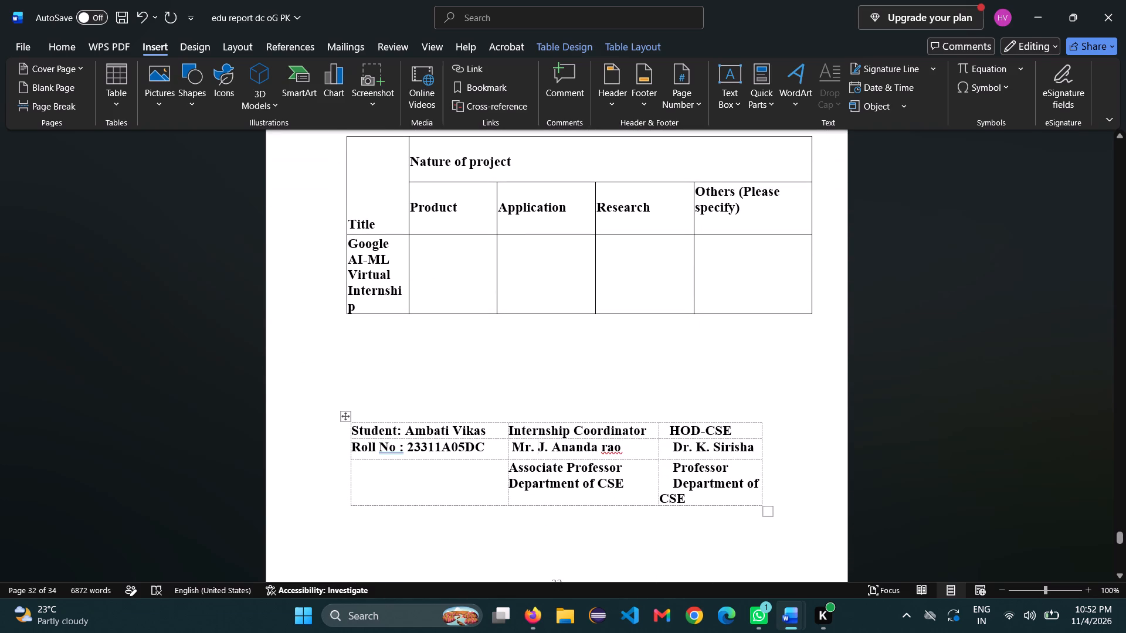
click(564, 468)
key(BackSpace)
key(BackSpace)
key(BackSpace)
key(BackSpace)
key(BackSpace)
key(BackSpace)
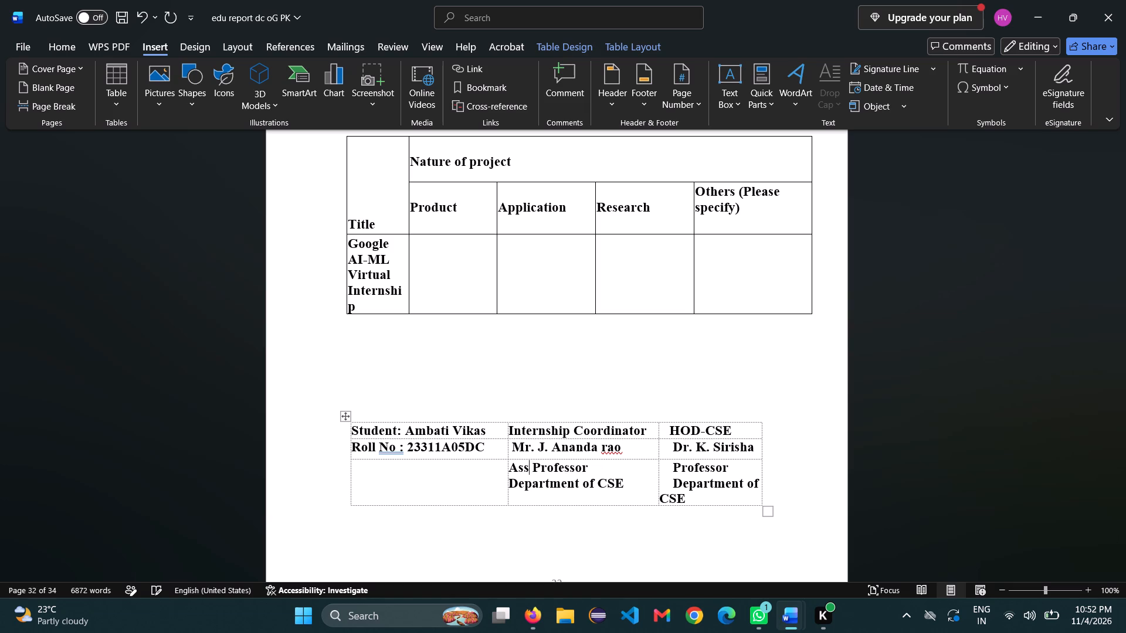
key(BackSpace)
key(BackSpace)
key(BackSpace)
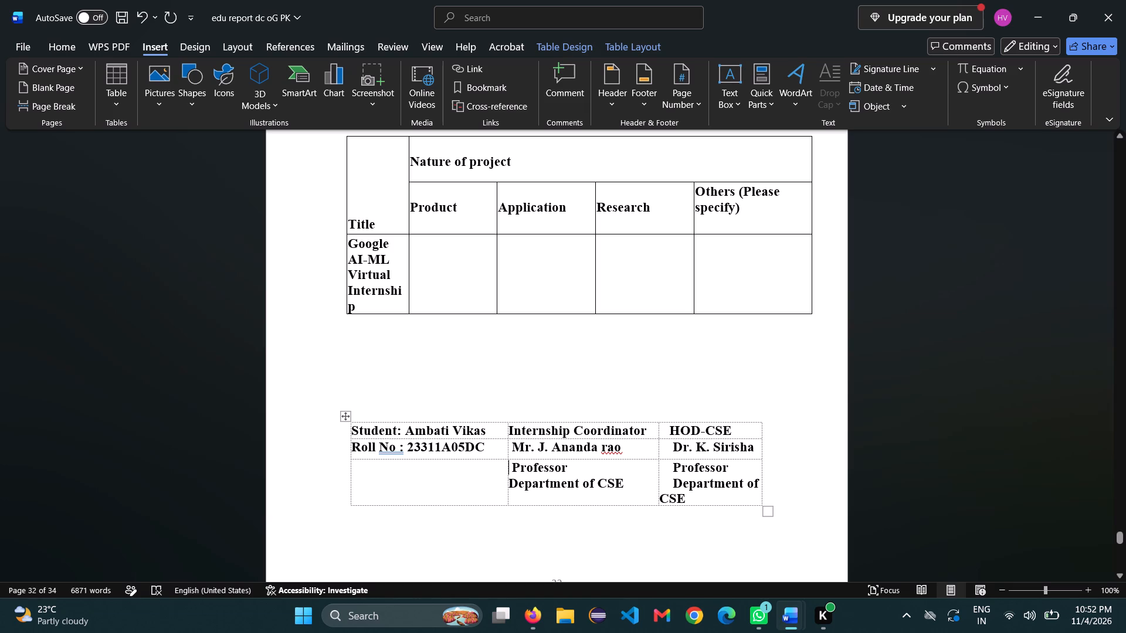
Remove "Associate" from the coordinator's designation in the page 31 signature block below the POs/PSOs correlation table, leaving "Professor".
scroll(596, 443, up, 4)
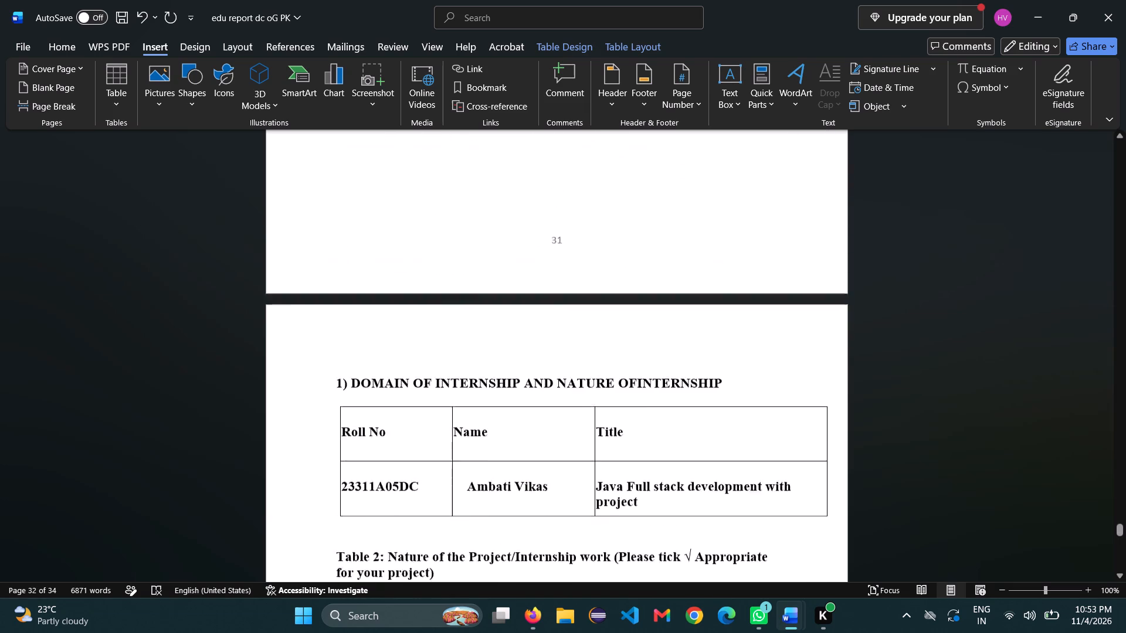
scroll(596, 443, up, 3)
scroll(596, 443, down, 1)
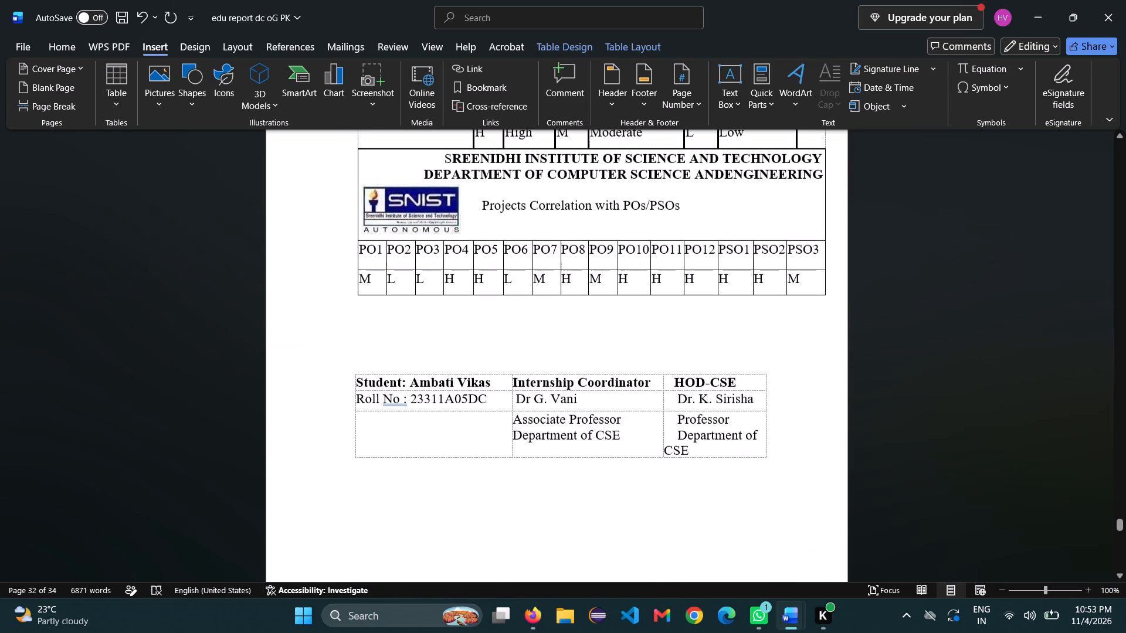
click(566, 420)
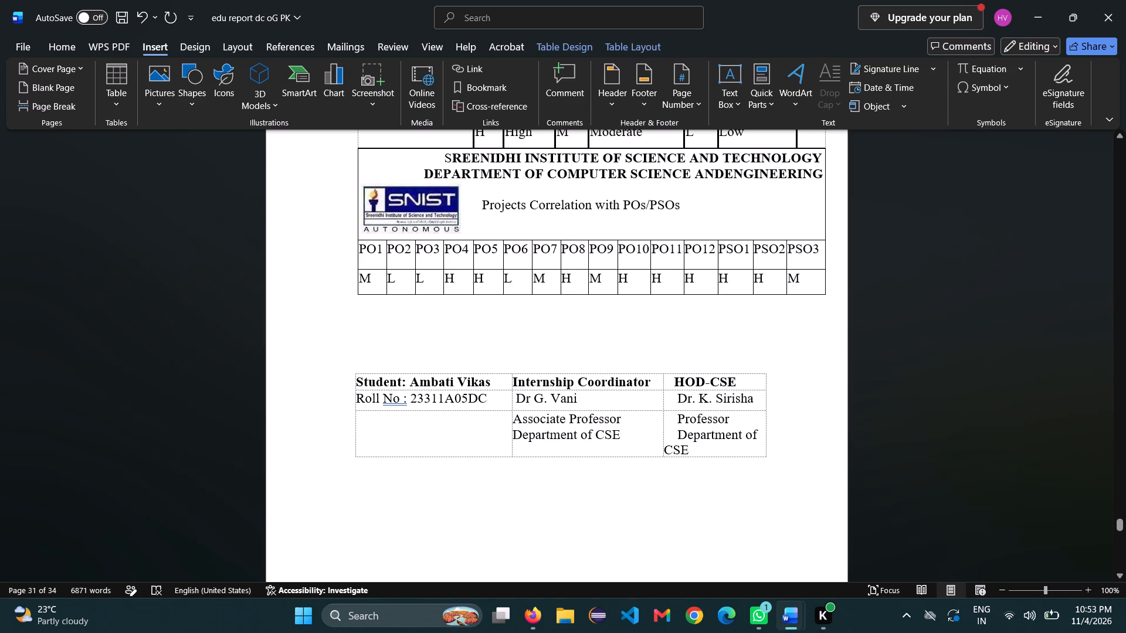
key(BackSpace)
key(BackSpace)
key(BackSpace)
key(BackSpace)
key(BackSpace)
key(BackSpace)
key(BackSpace)
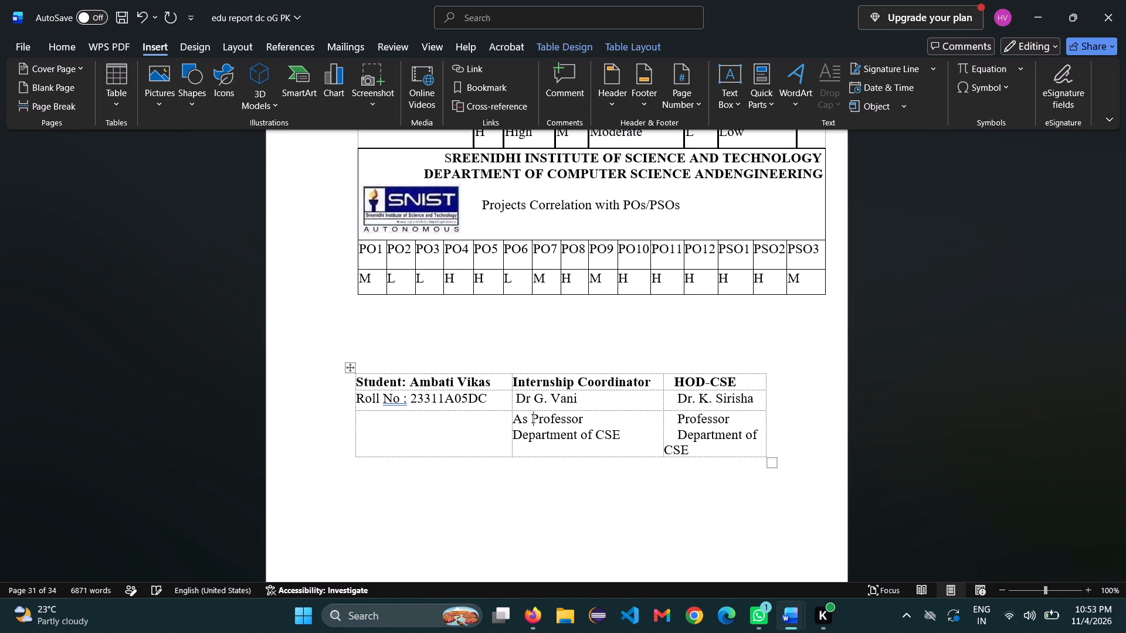
key(BackSpace)
key(BackSpace)
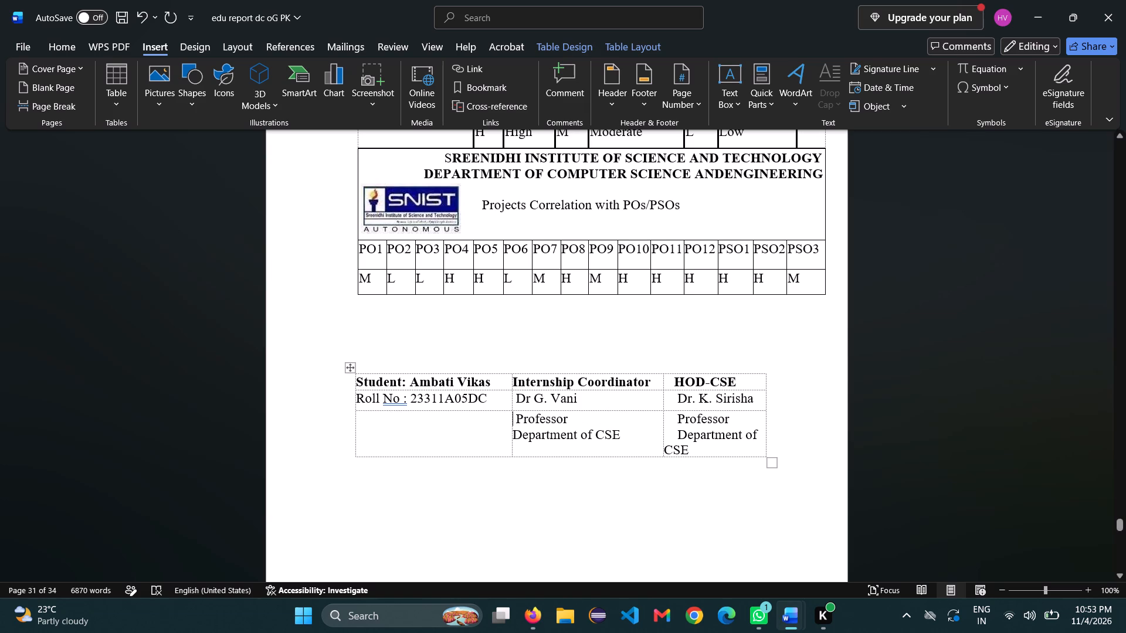
Replace the internship coordinator's name in the page 31 signature block with "Mr." plus the page 32 coordinator's initial and first name.
drag(586, 398, 523, 398)
key(BackSpace)
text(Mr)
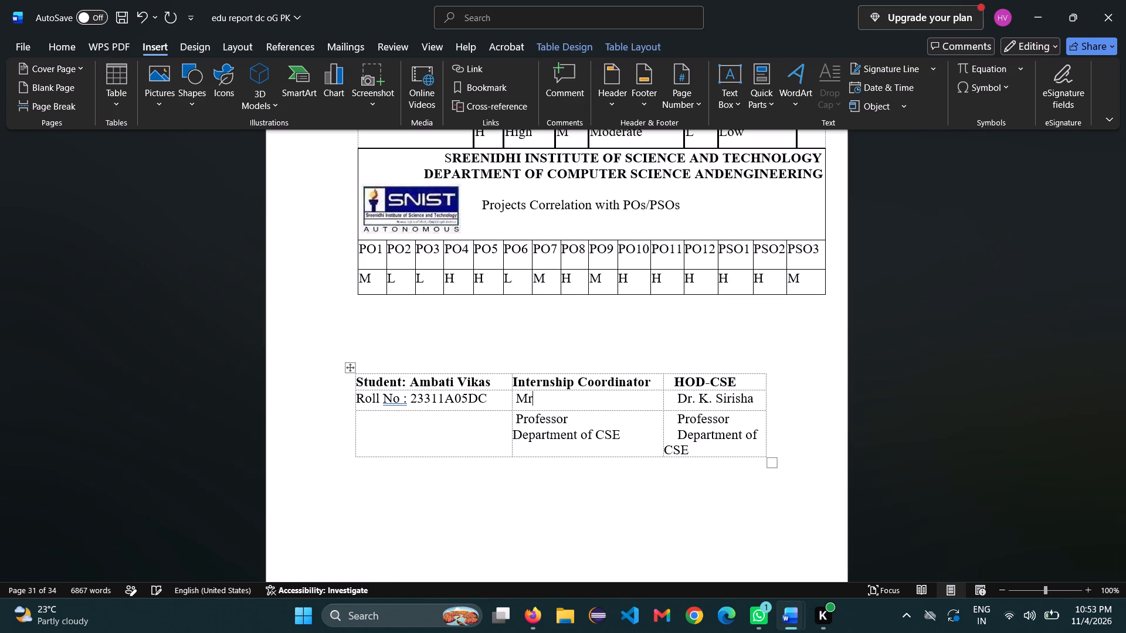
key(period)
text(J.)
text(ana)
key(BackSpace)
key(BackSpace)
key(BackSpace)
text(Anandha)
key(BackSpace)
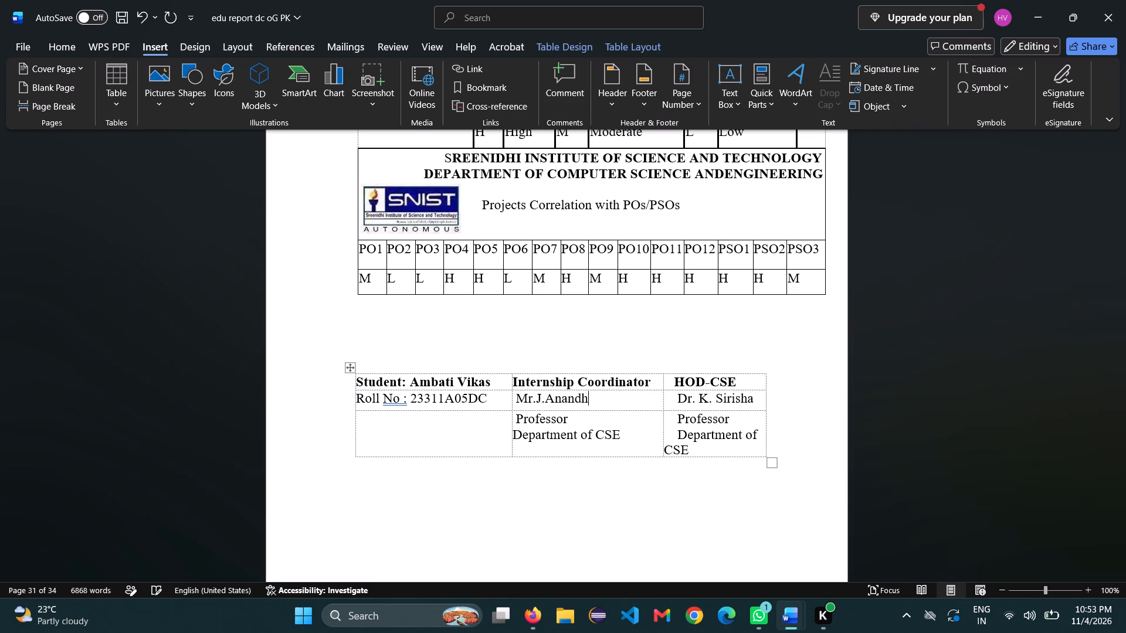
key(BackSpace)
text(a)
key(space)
Insert spaces after the initial and after "Mr." in the page 31 internship coordinator's name.
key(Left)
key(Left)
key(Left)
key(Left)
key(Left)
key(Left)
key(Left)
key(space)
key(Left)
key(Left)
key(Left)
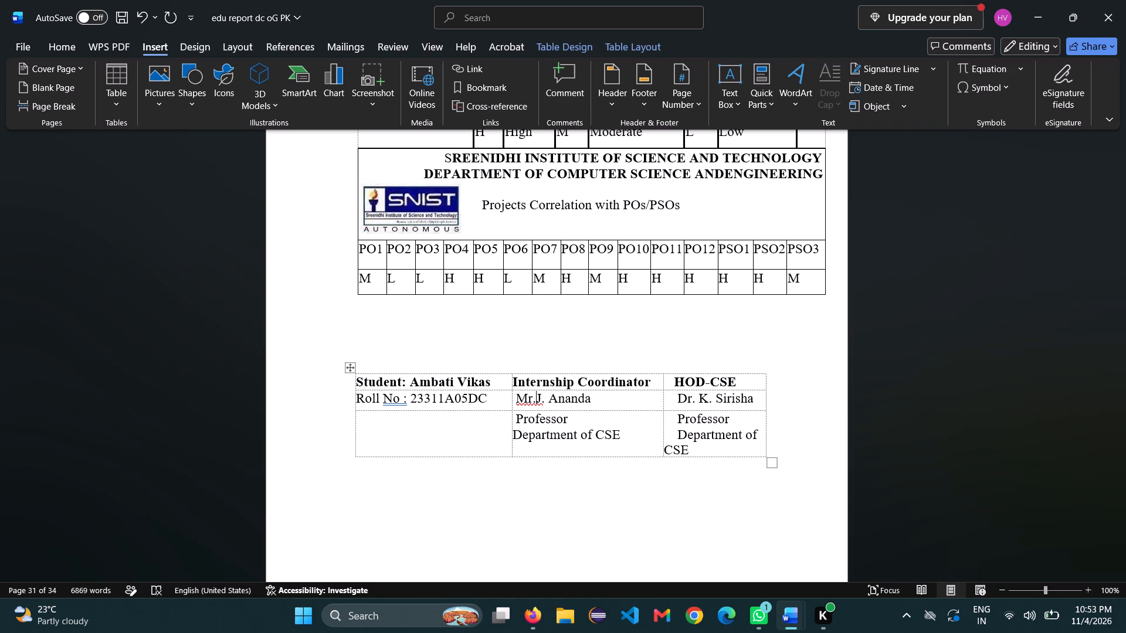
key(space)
Add the coordinator's capitalized surname after the first name in the page 31 signature block.
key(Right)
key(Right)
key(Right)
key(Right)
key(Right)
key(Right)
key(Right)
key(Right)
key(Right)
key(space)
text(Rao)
Review the correlation tables and signature blocks from page 31 through the end of the report.
scroll(523, 398, up, 2)
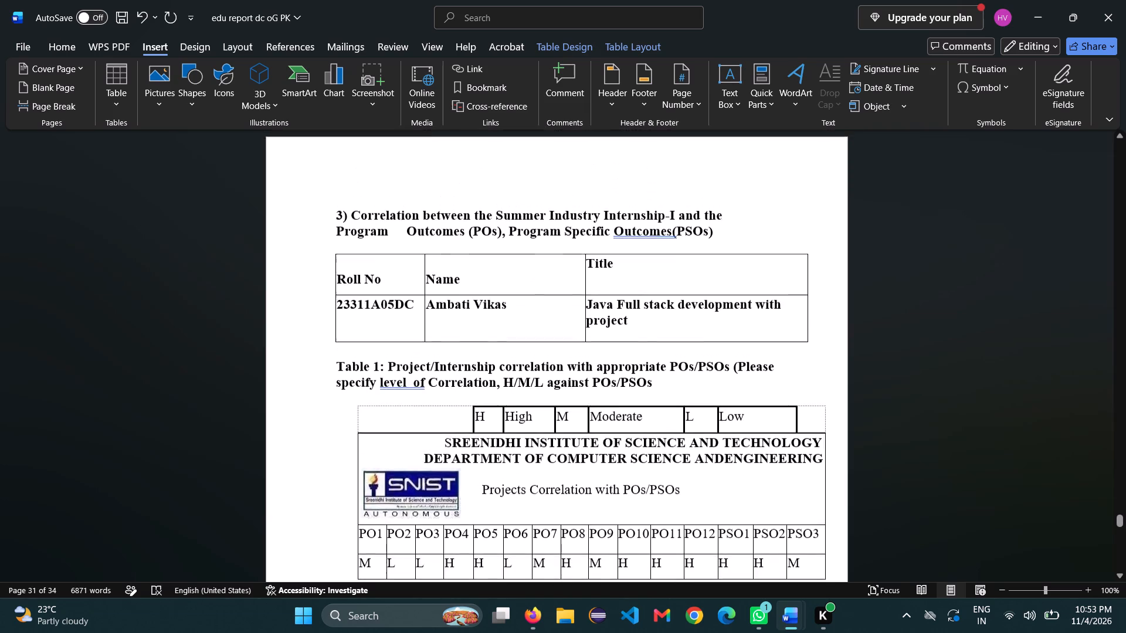
scroll(523, 398, up, 2)
scroll(523, 398, down, 4)
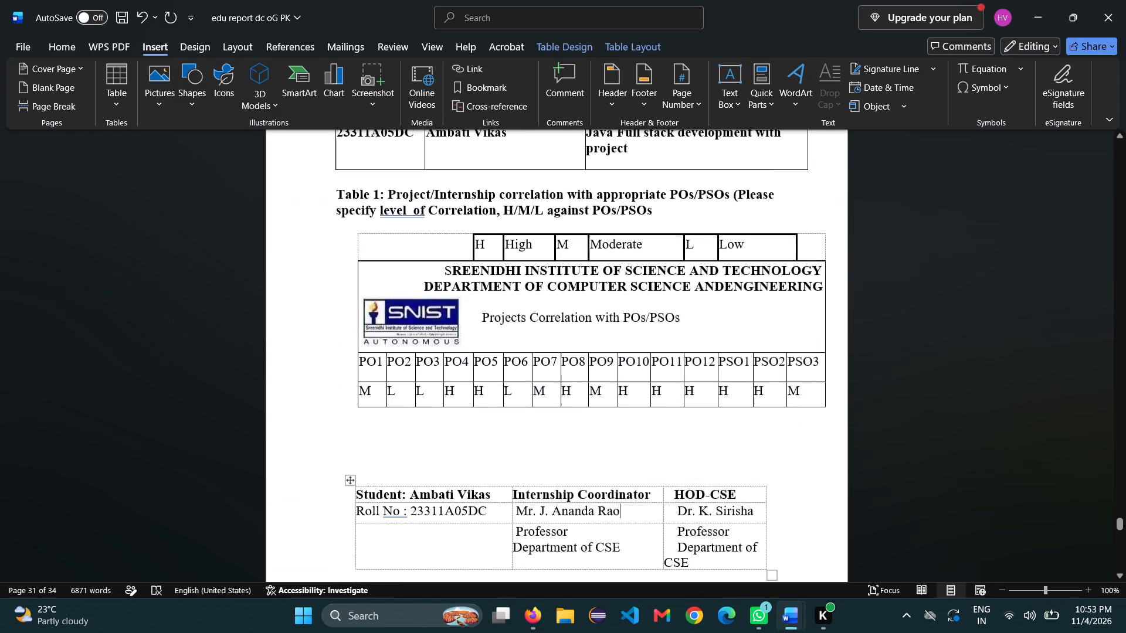
scroll(523, 398, down, 4)
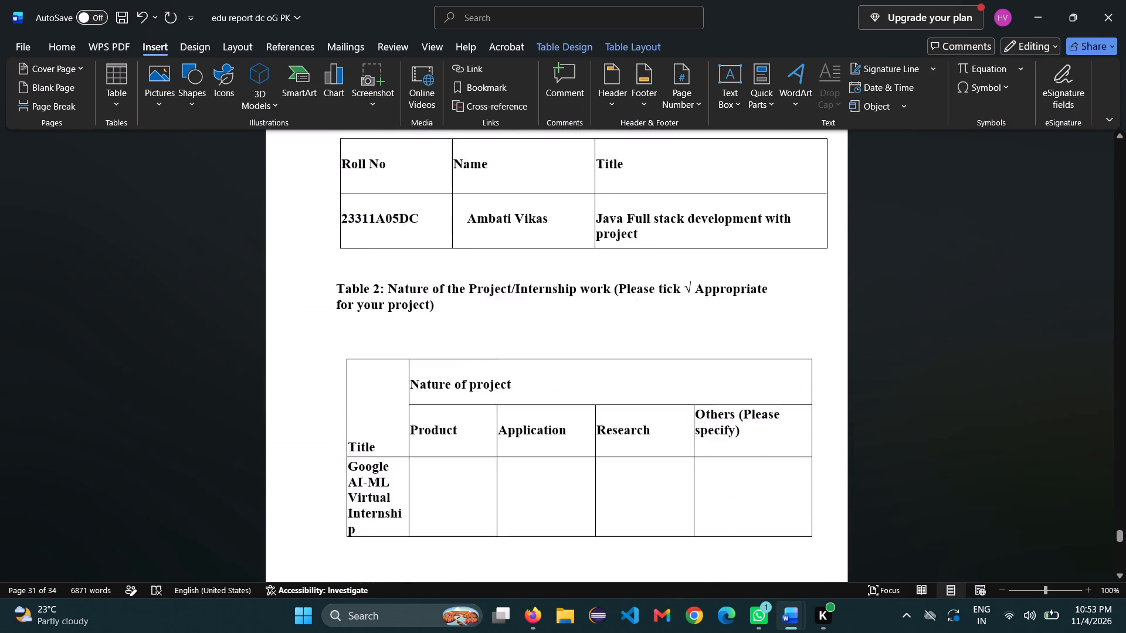
scroll(523, 398, down, 3)
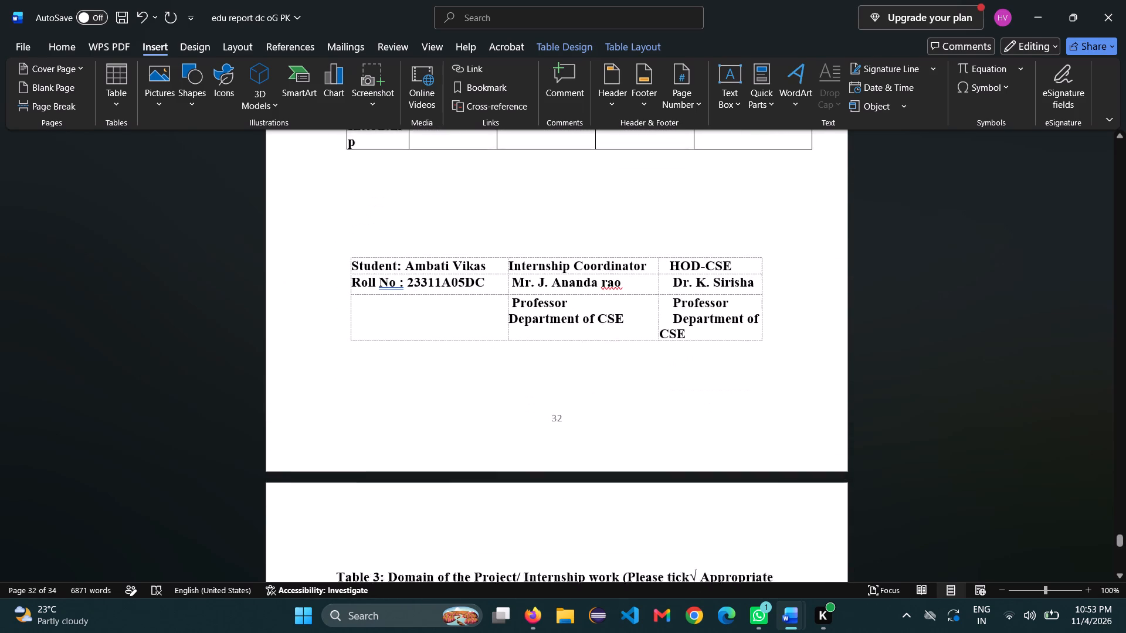
scroll(523, 398, down, 1)
scroll(588, 260, down, 2)
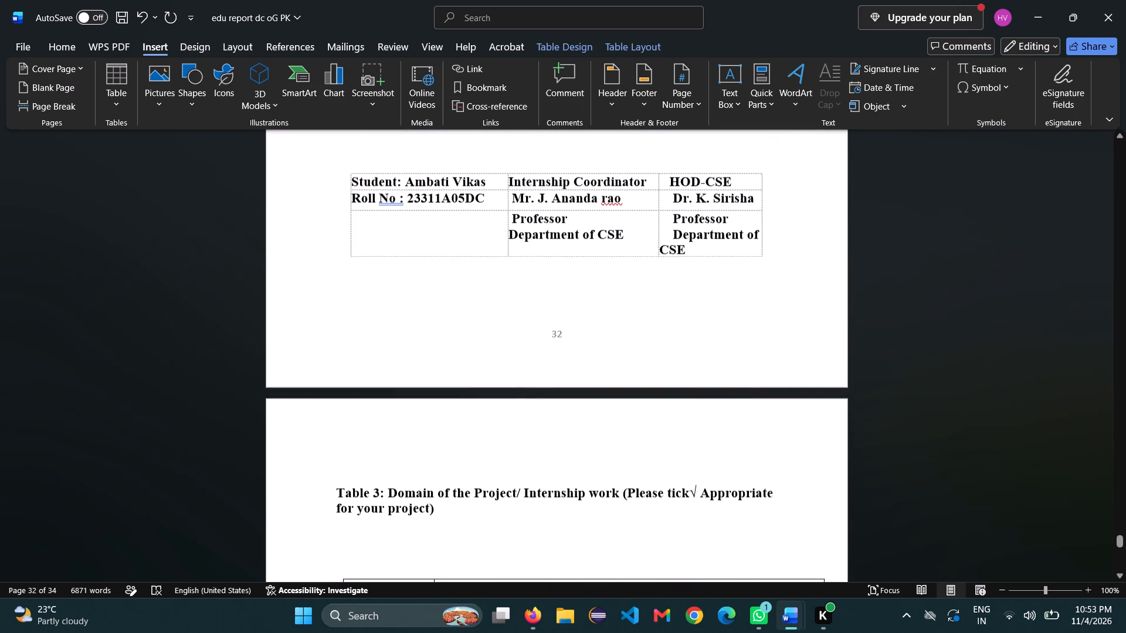
scroll(588, 260, down, 3)
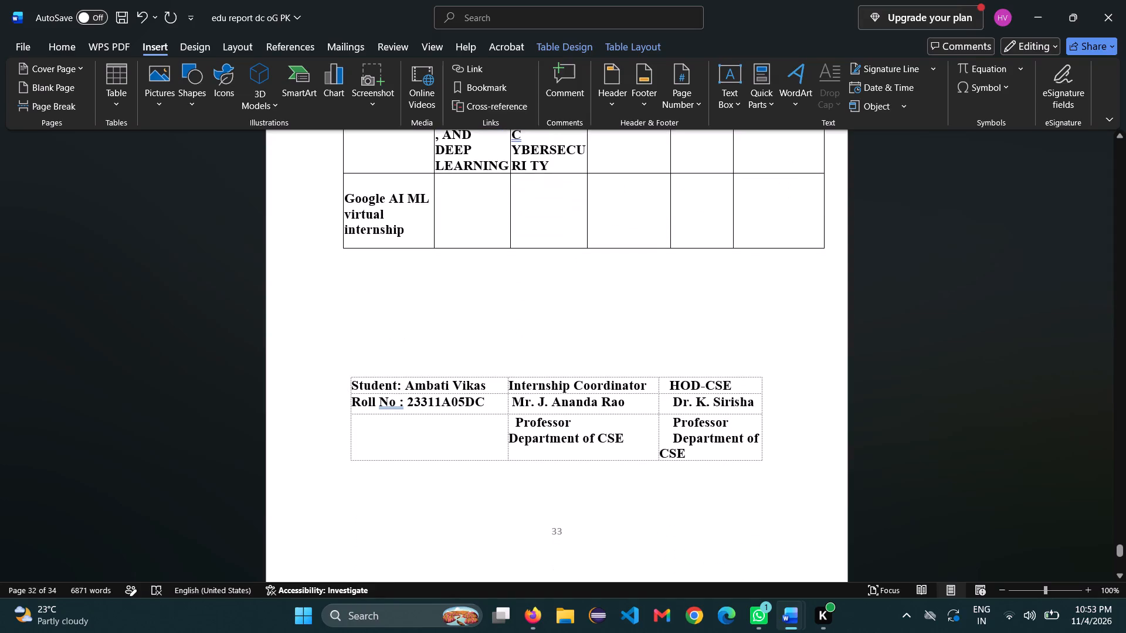
scroll(588, 260, down, 5)
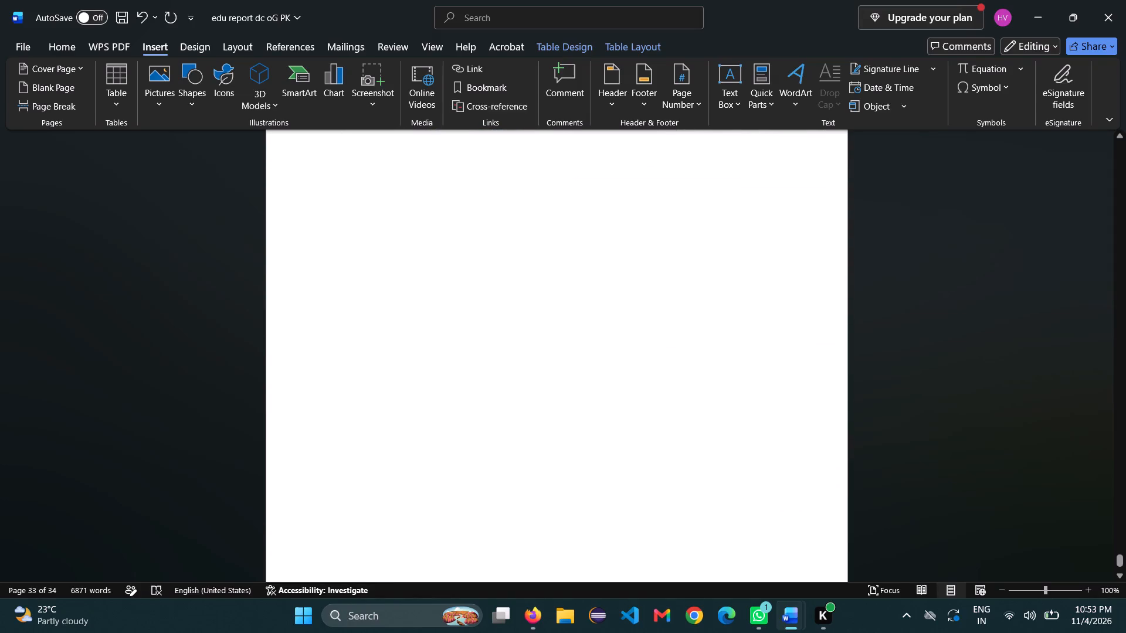
scroll(588, 260, down, 1)
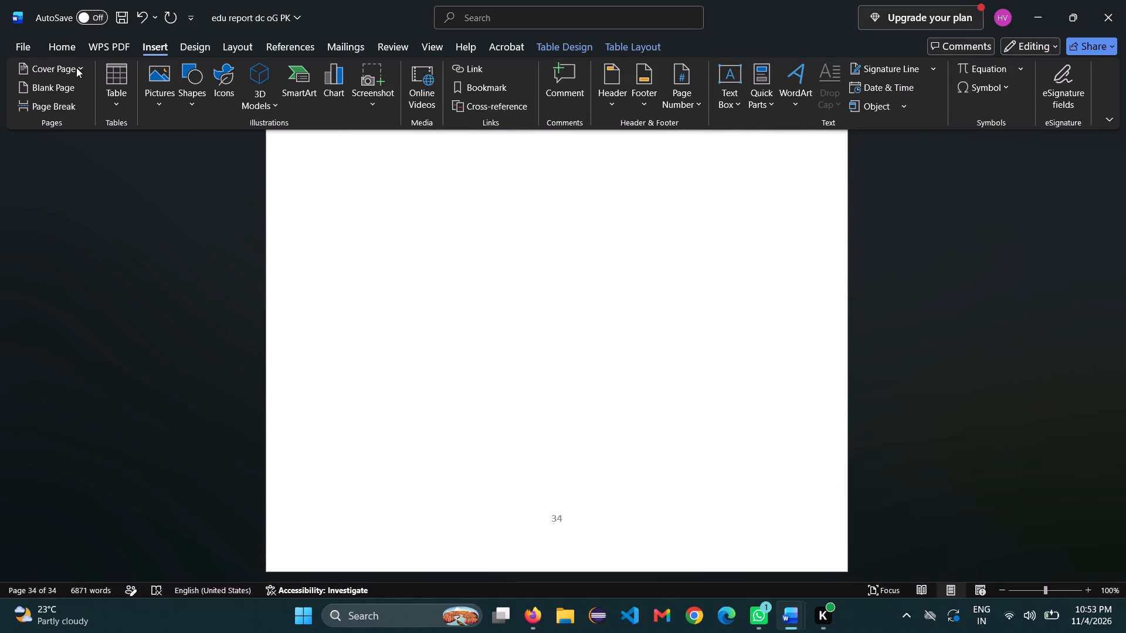
Start saving a copy of the report, with OneDrive - Personal as the location.
click(27, 47)
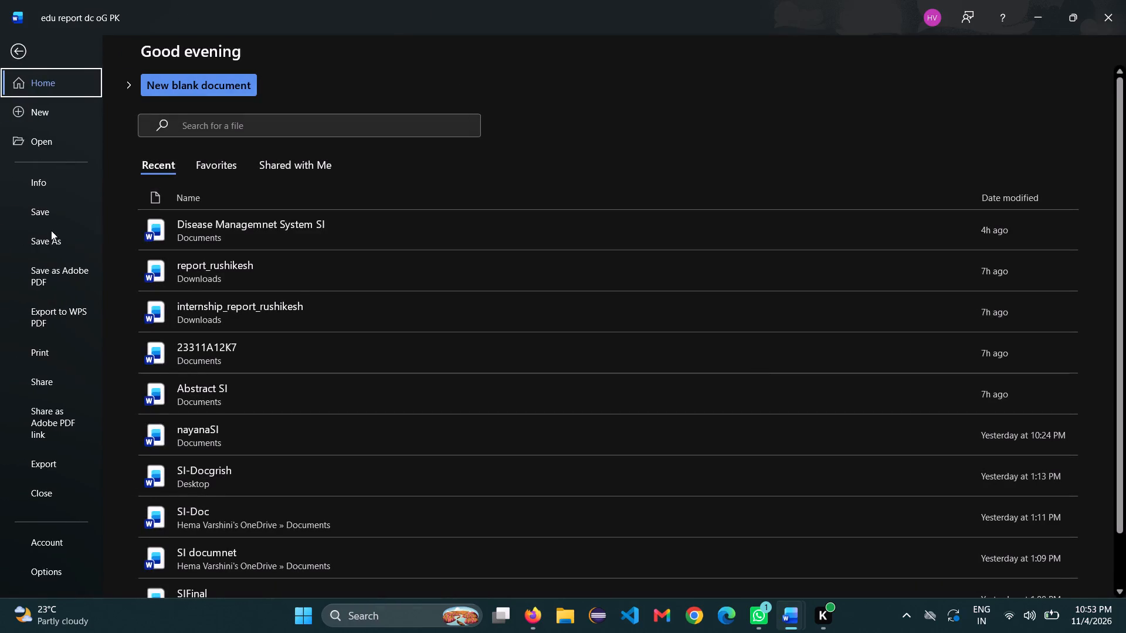
click(51, 236)
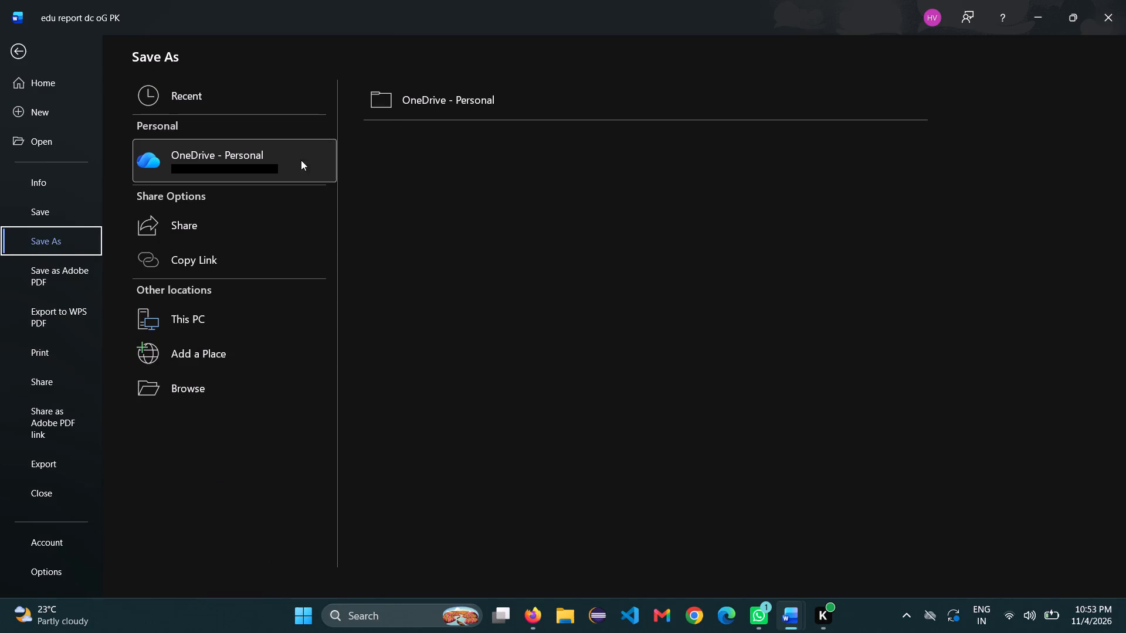
click(399, 109)
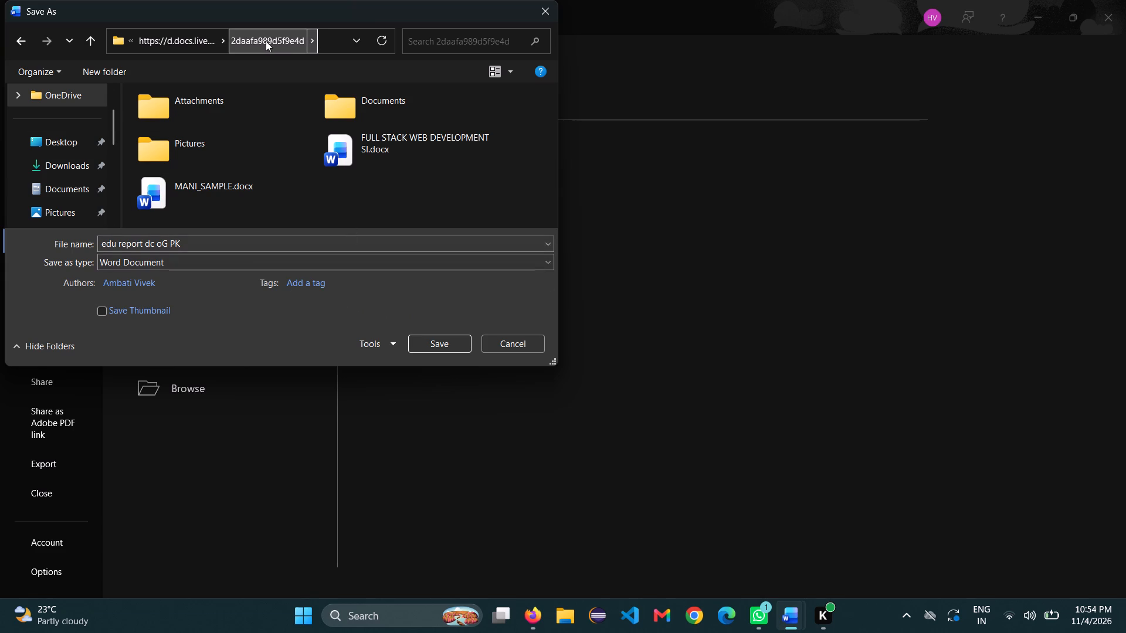
scroll(89, 139, up, 3)
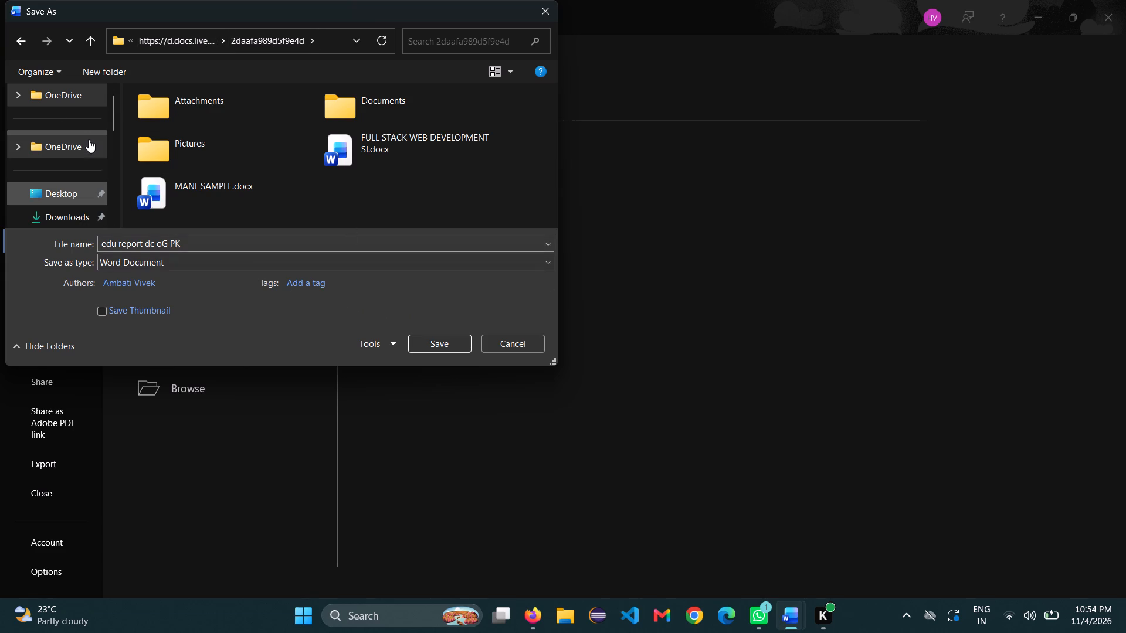
click(66, 210)
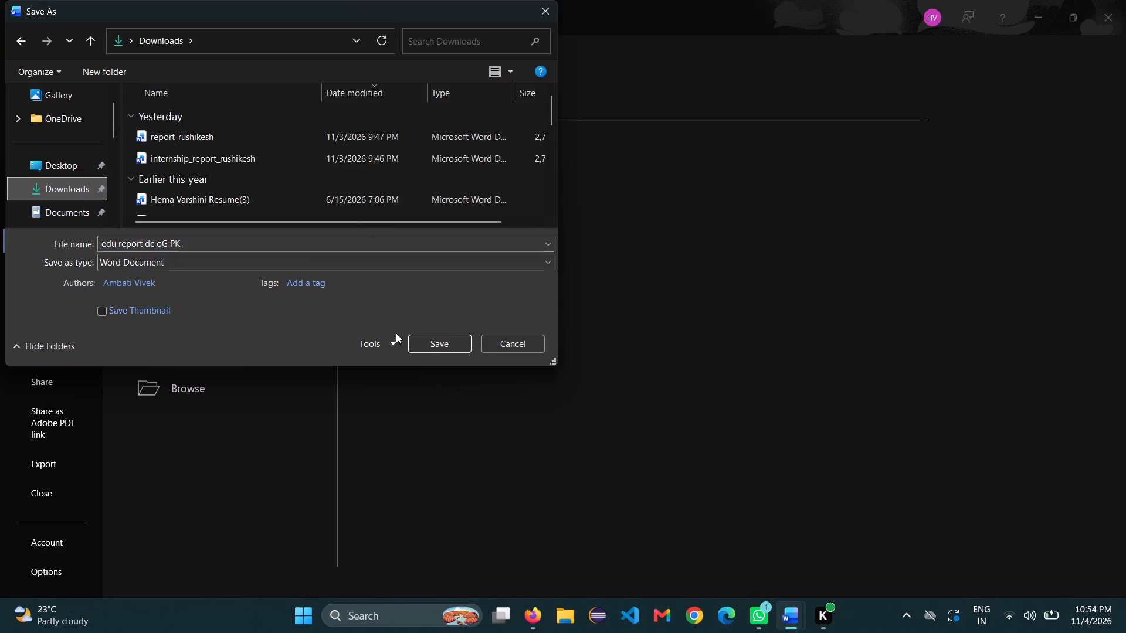
click(426, 343)
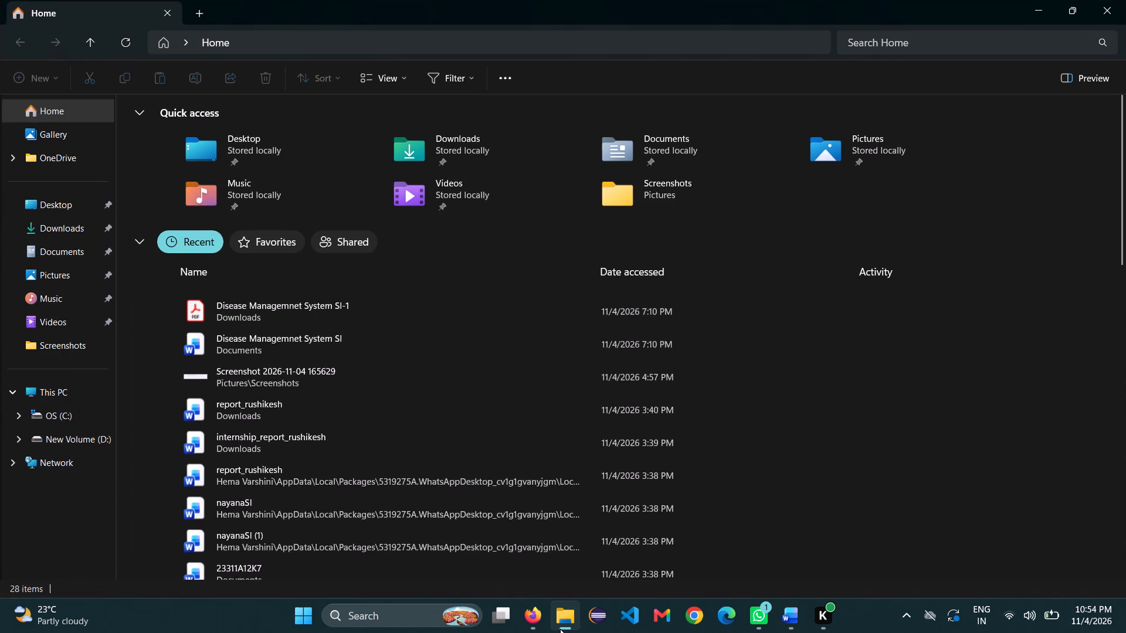
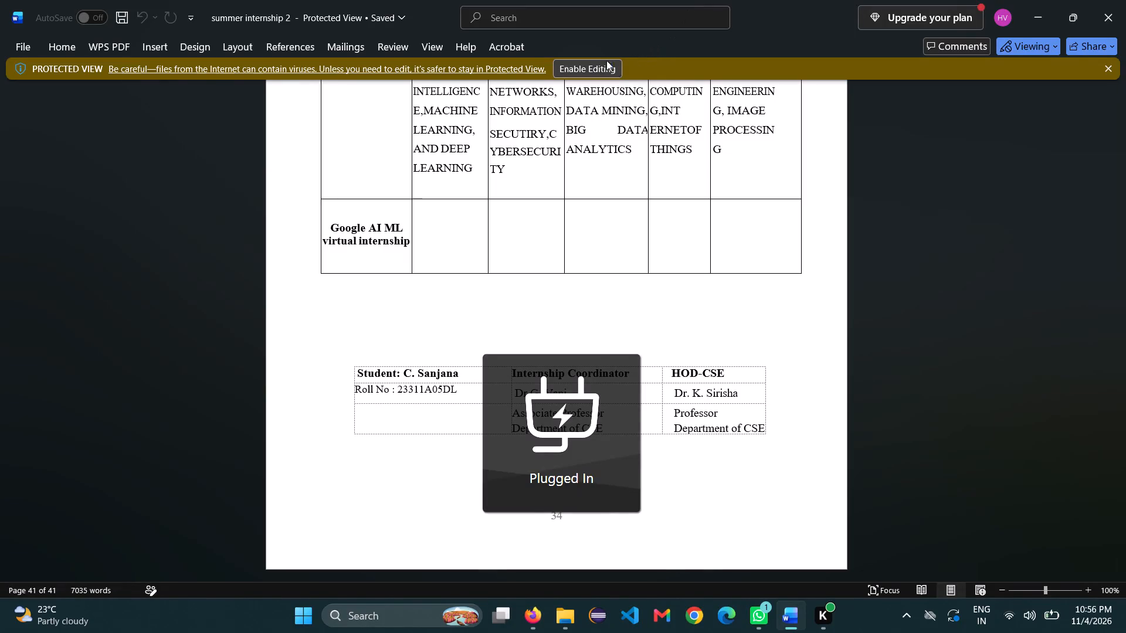
Enable editing for the summer internship 2 report opened in Protected View.
click(598, 67)
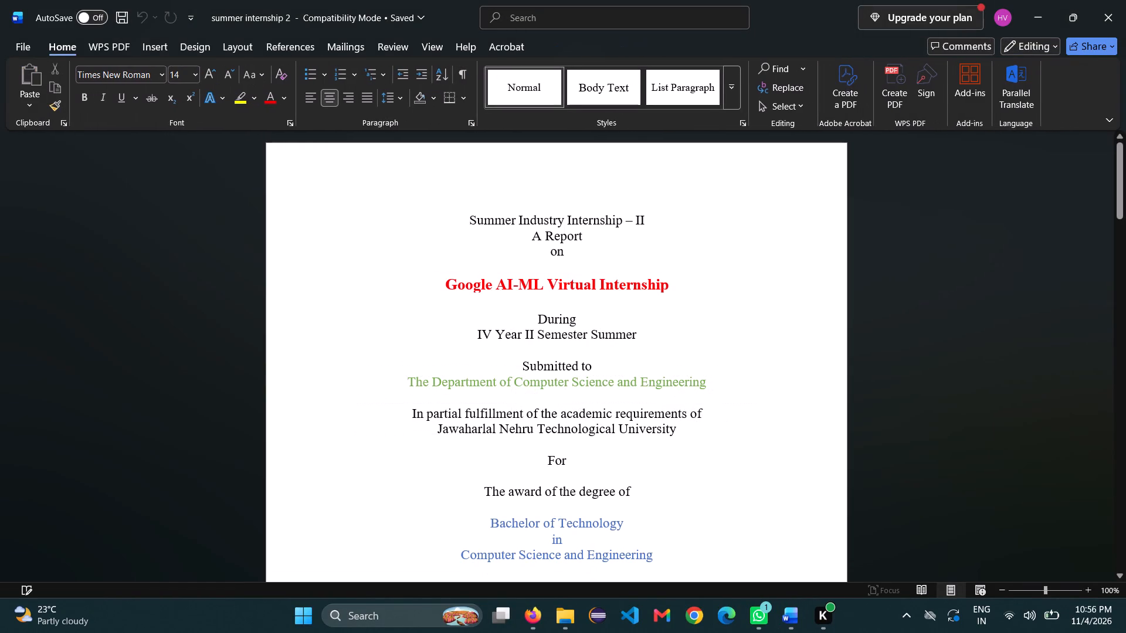
Change the year in the cover page's "Year II Semester Summer" line to III.
scroll(562, 261, down, 1)
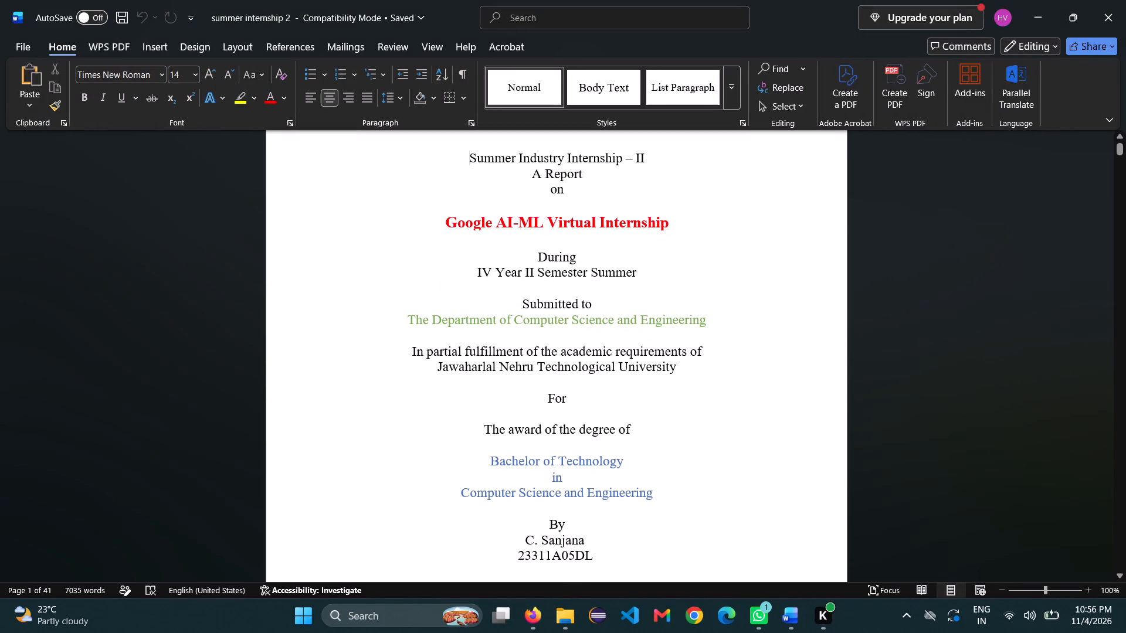
click(490, 271)
key(BackSpace)
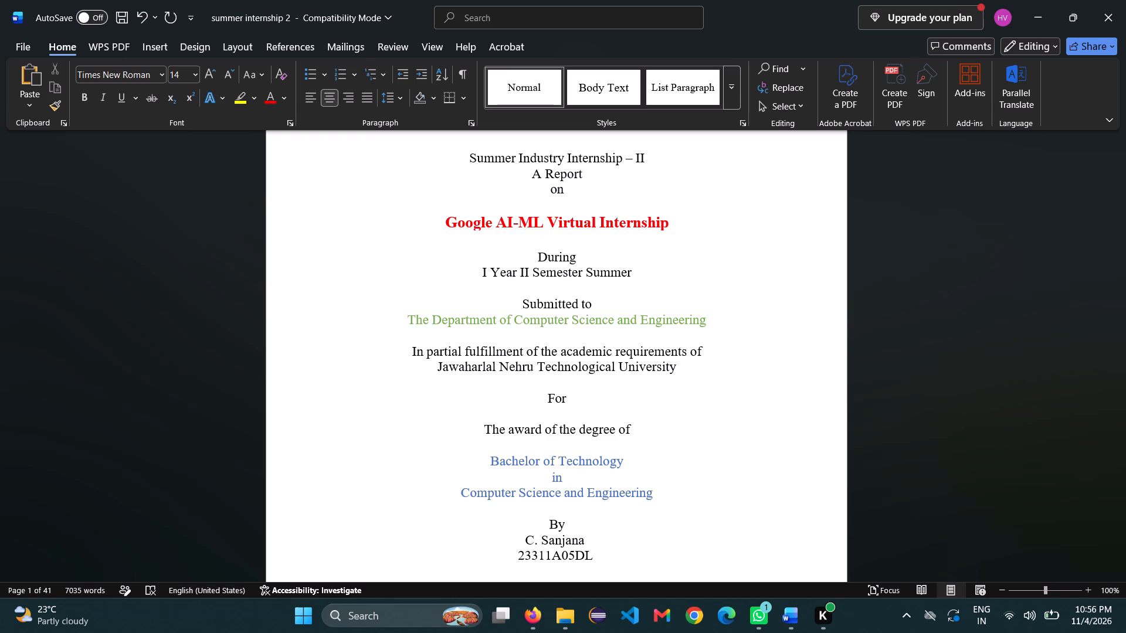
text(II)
Replace the coordinator's name above "Associate Professor" on the cover page with the new coordinator's name, prefixed with "Mr.".
scroll(490, 271, down, 1)
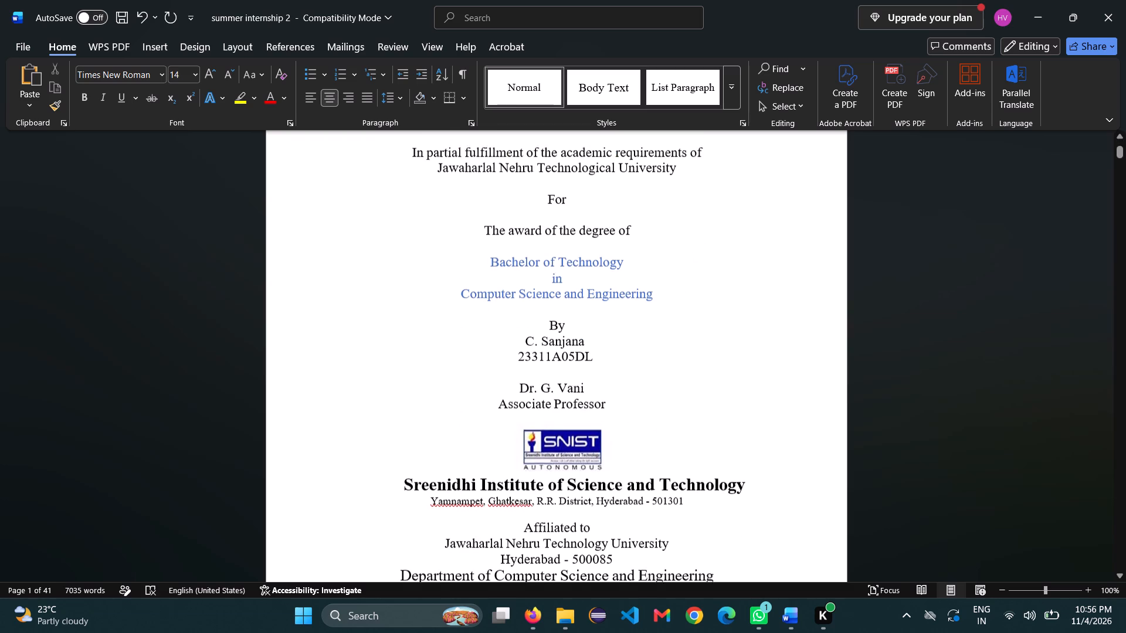
scroll(490, 271, down, 1)
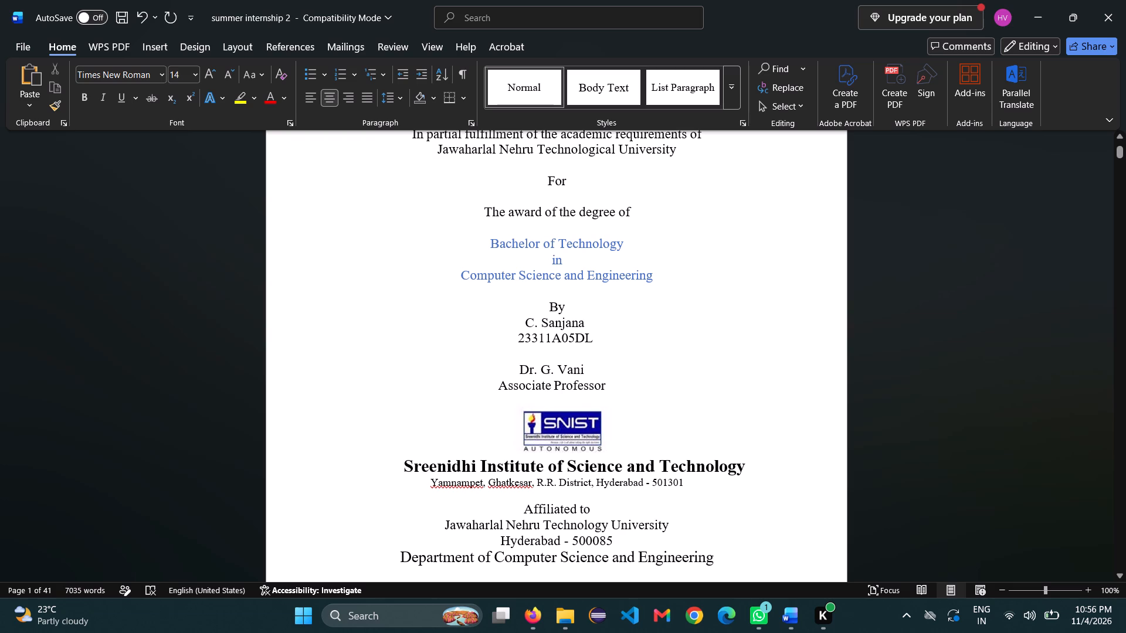
drag(584, 369, 515, 367)
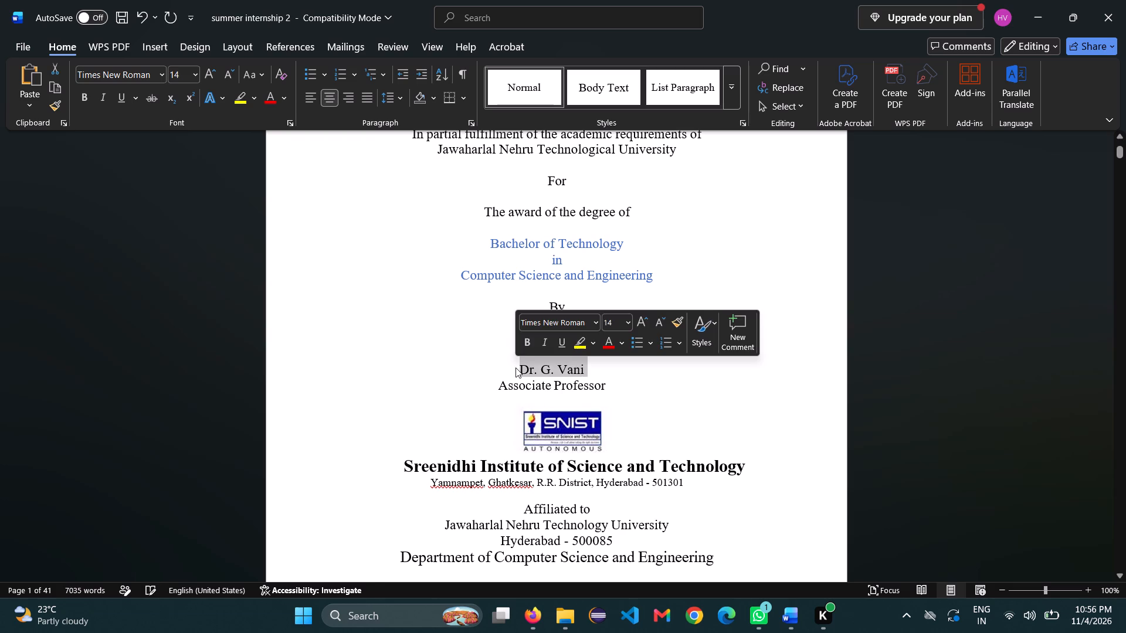
key(BackSpace)
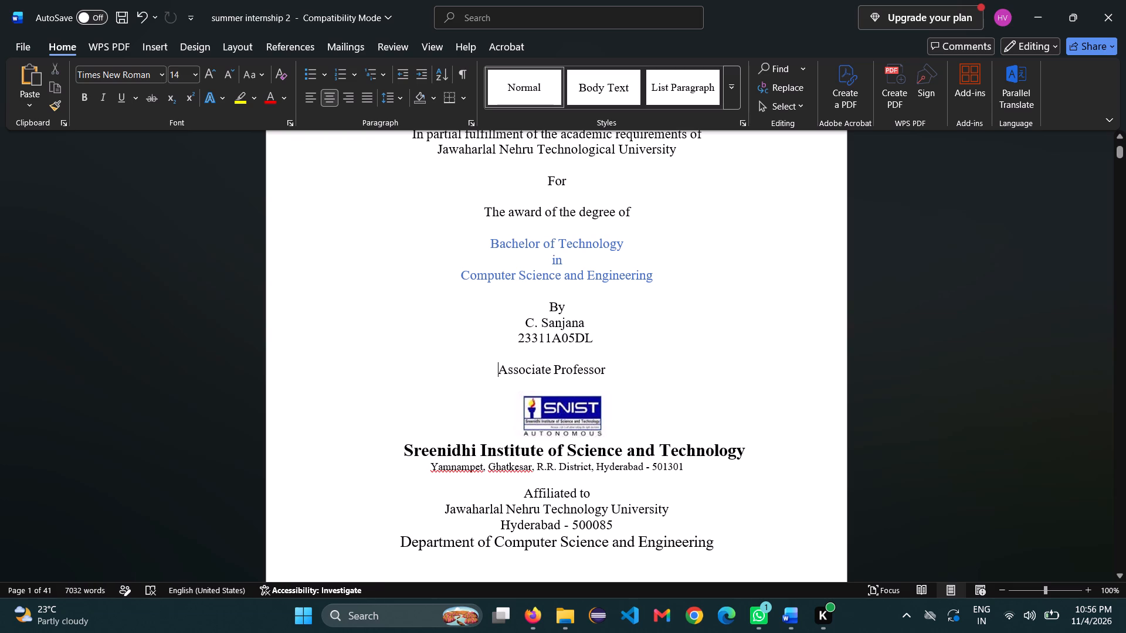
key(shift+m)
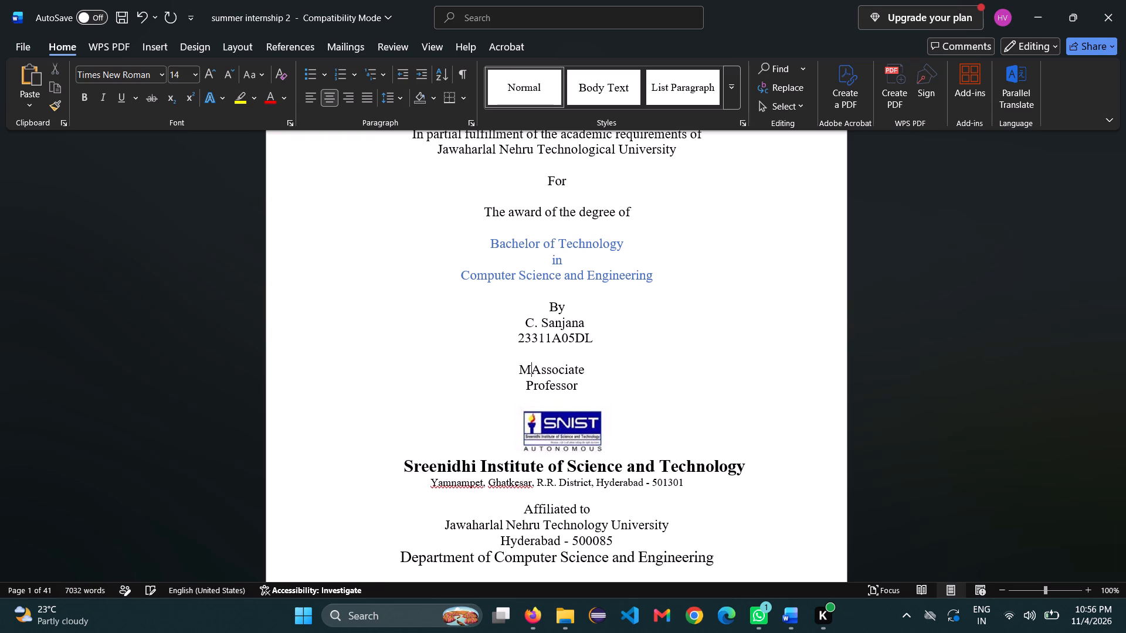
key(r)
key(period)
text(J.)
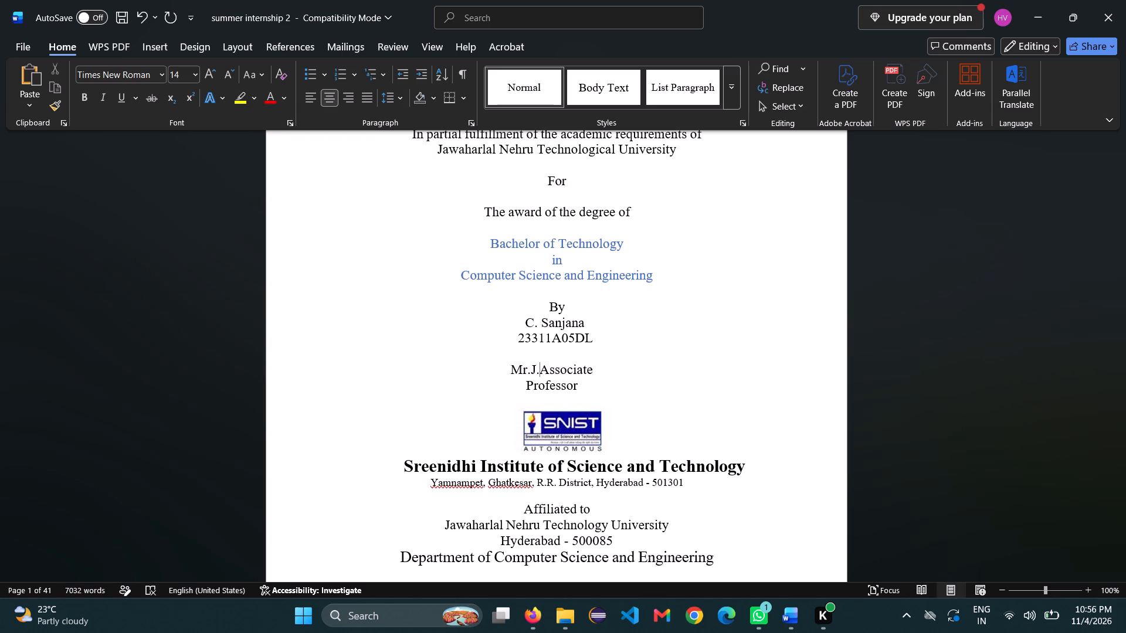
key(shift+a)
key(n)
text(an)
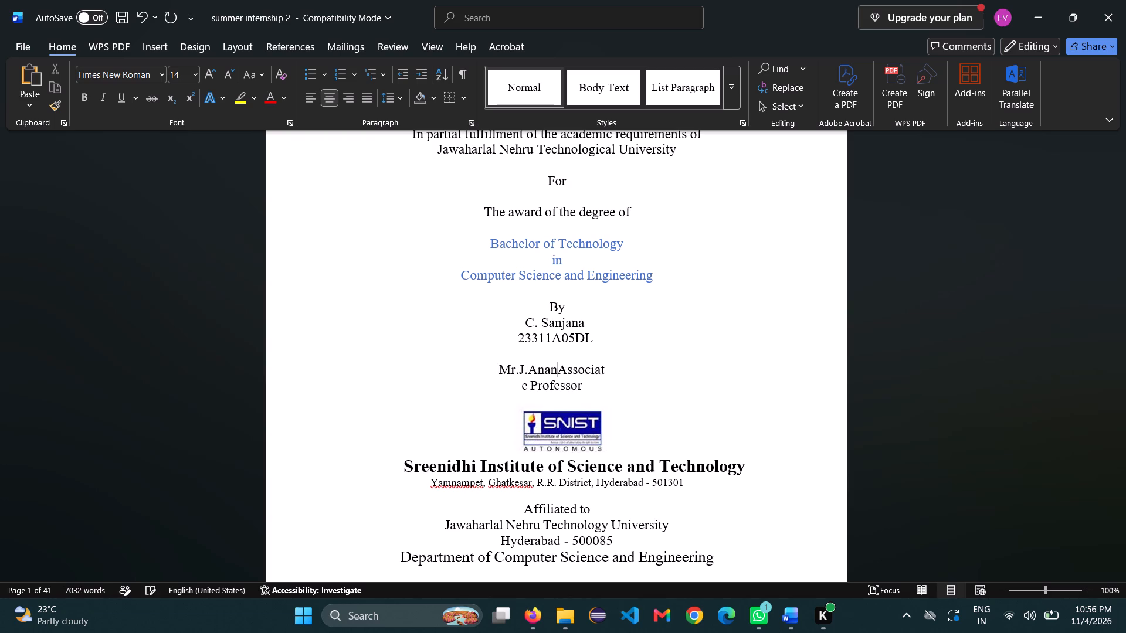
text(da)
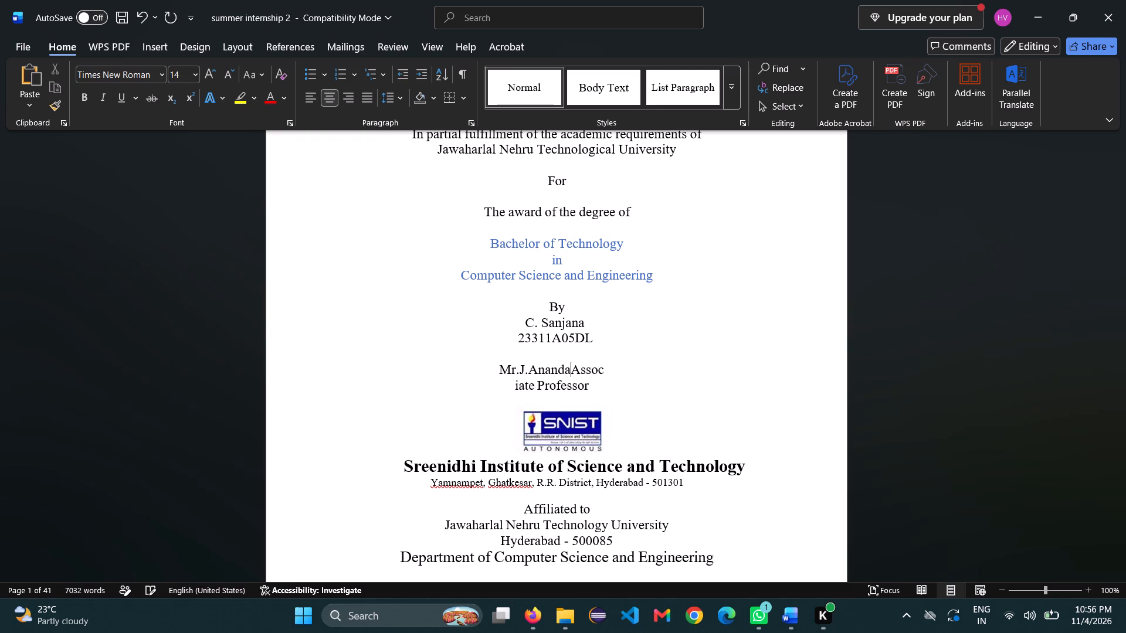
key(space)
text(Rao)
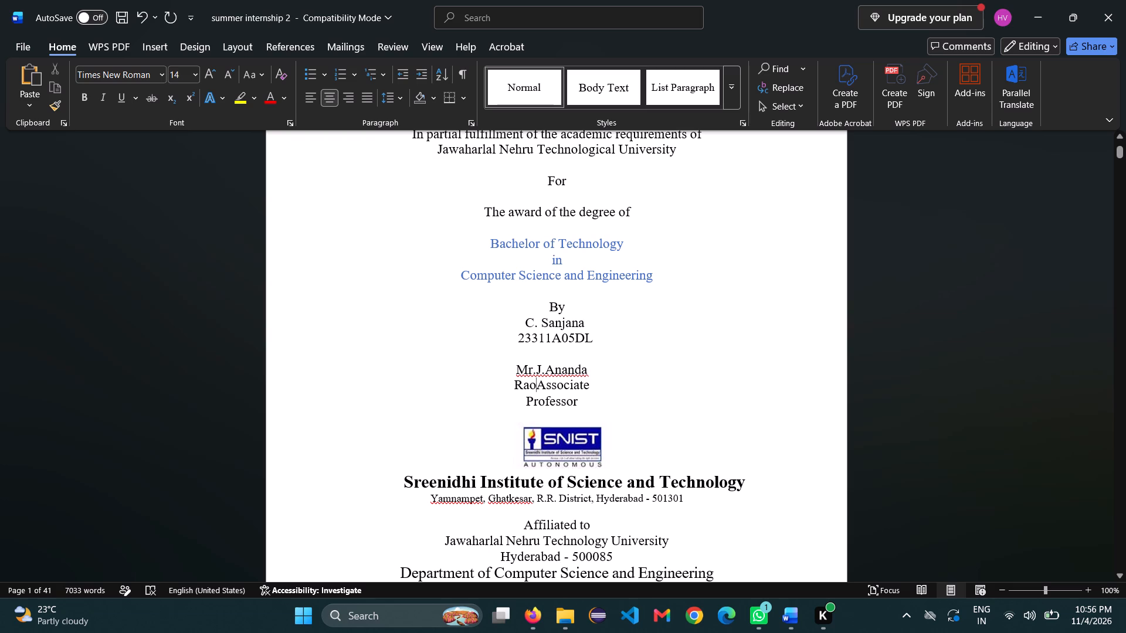
Remove the "Mr." prefix from the coordinator's name on the cover page.
click(535, 369)
key(BackSpace)
key(BackSpace)
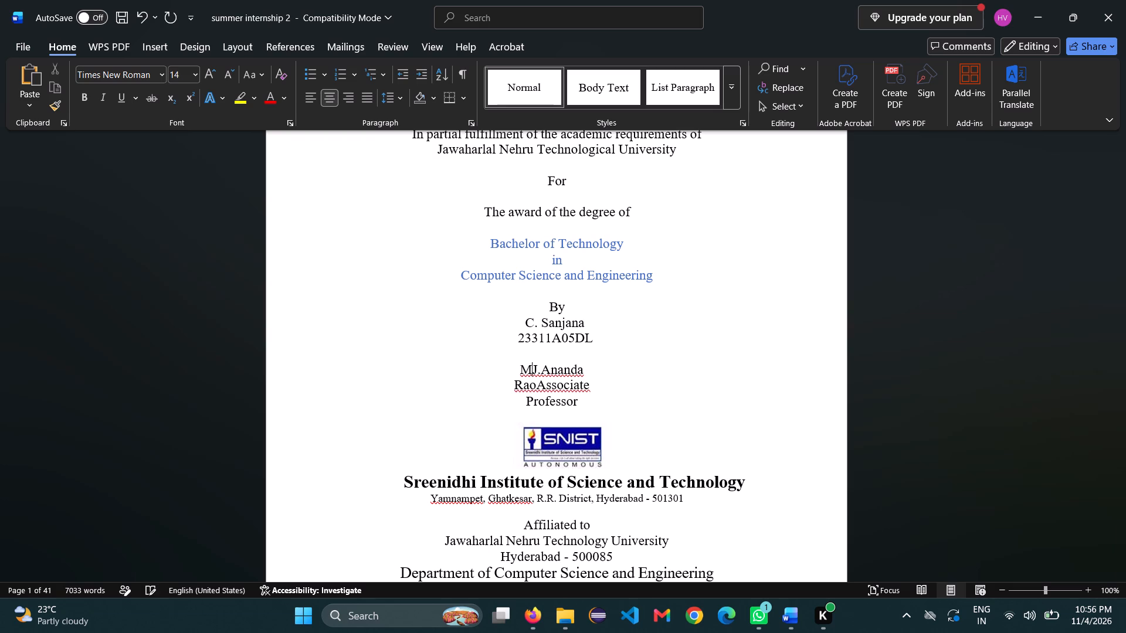
key(BackSpace)
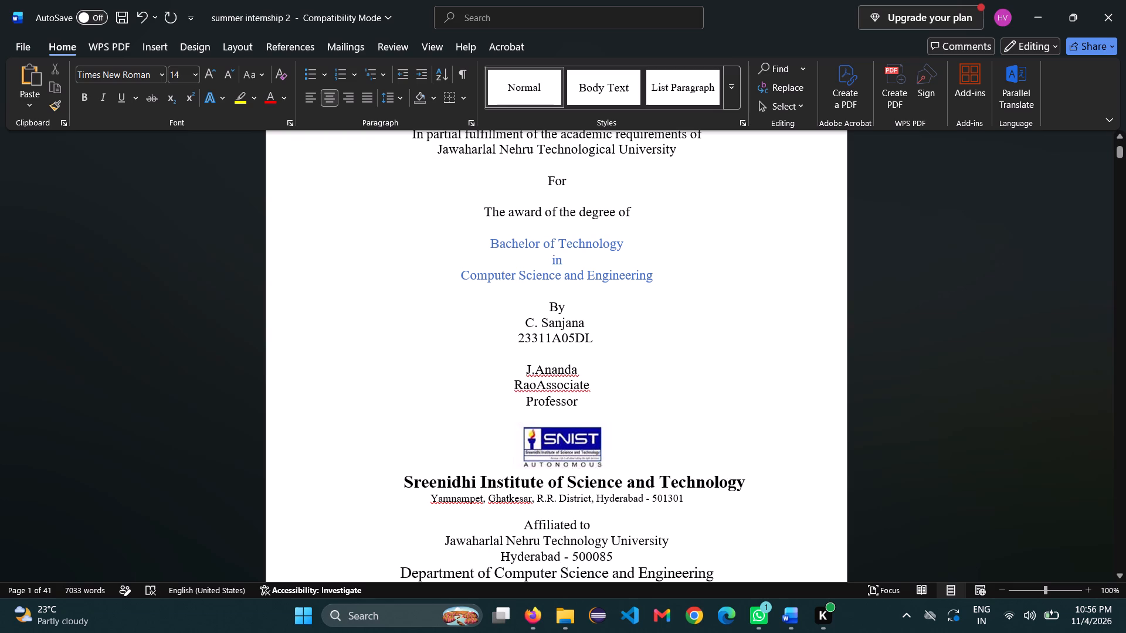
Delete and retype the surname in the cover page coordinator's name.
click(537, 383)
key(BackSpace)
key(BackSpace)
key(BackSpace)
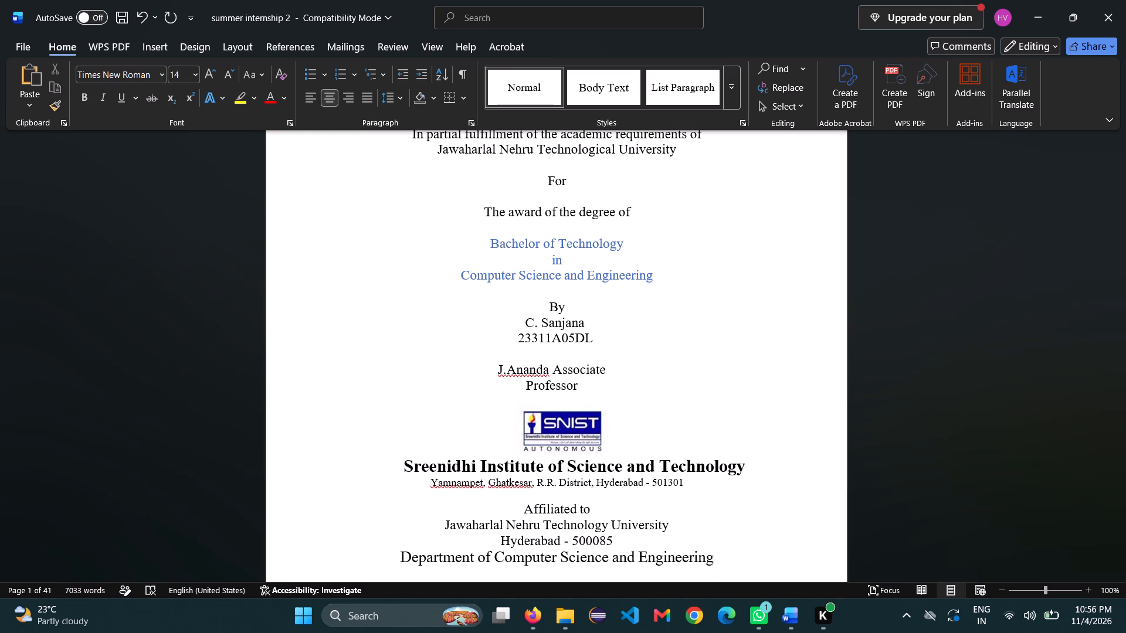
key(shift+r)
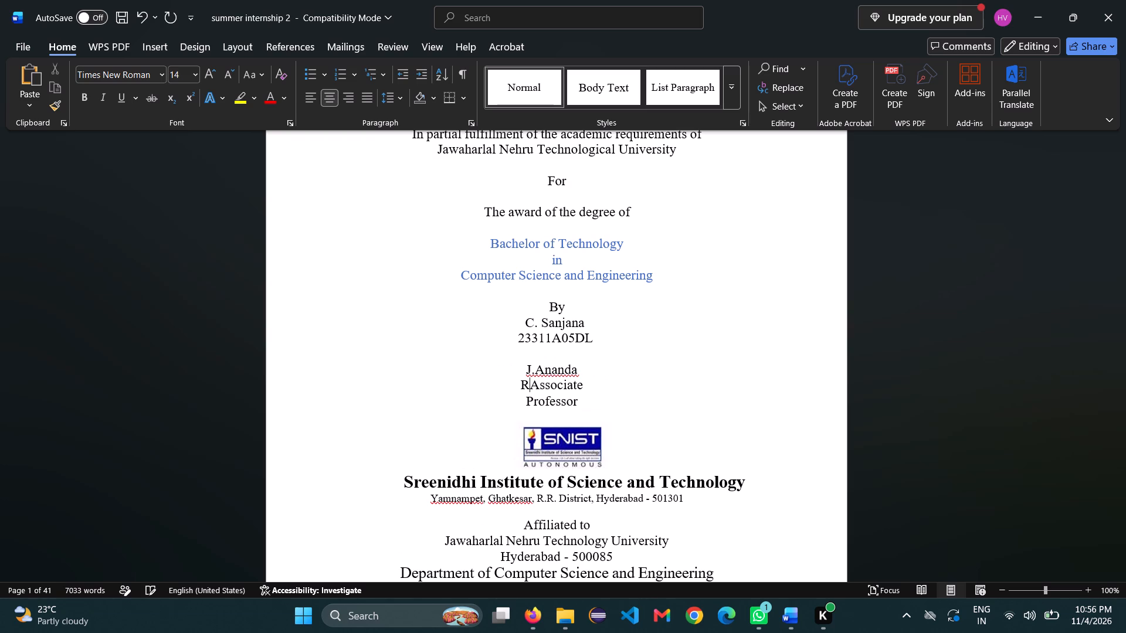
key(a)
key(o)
Remove the centering from the coordinator's name and title paragraph on the cover page.
click(524, 370)
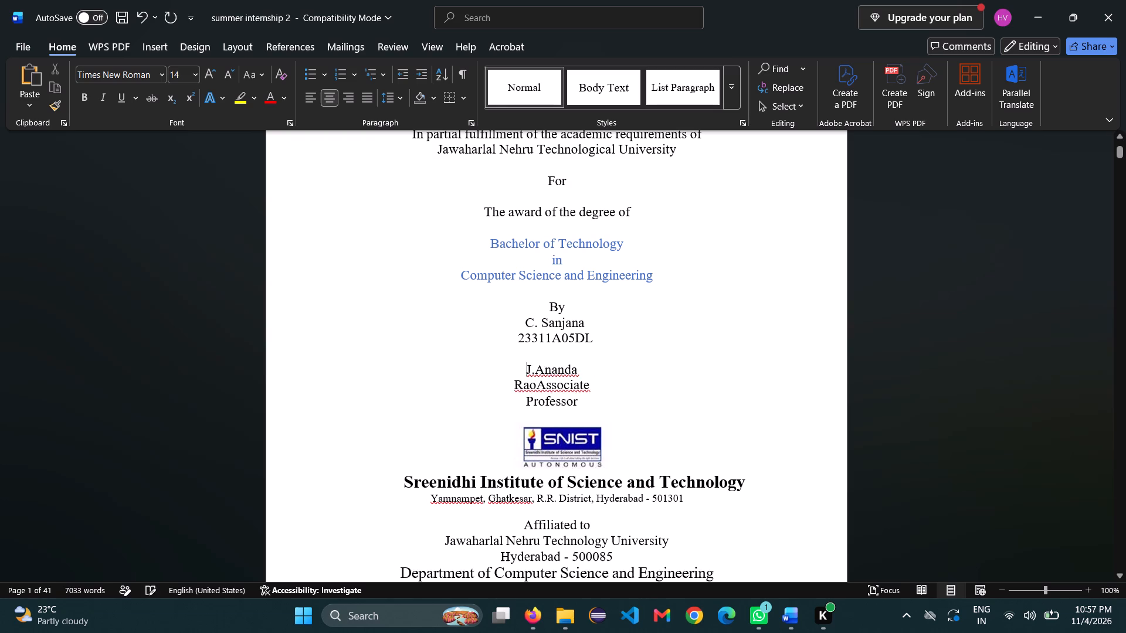
key(BackSpace)
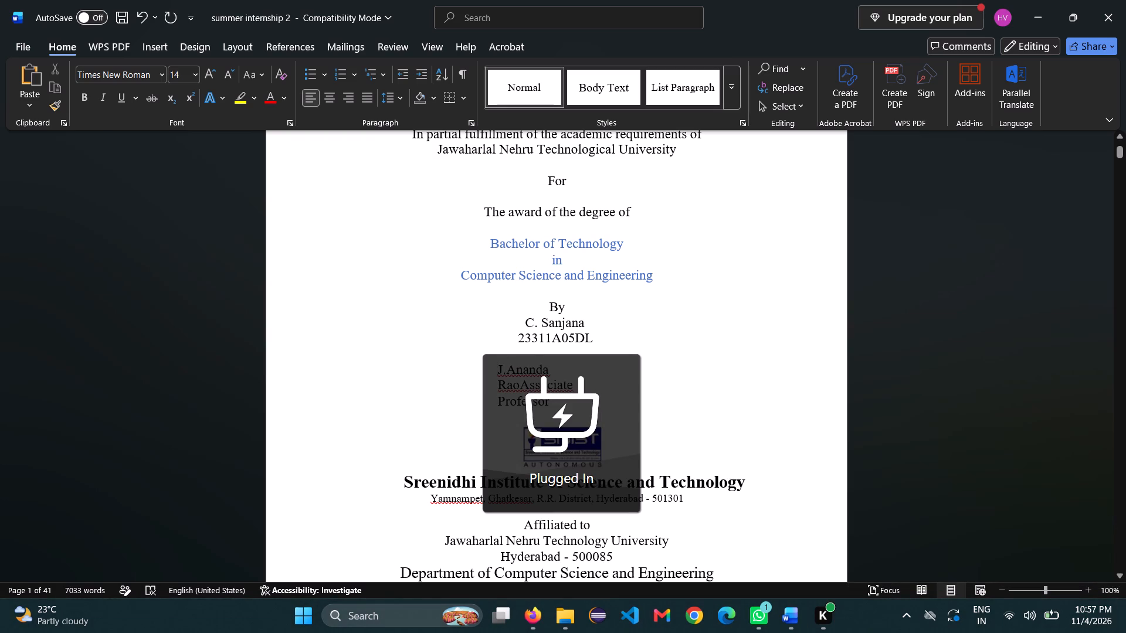
click(703, 358)
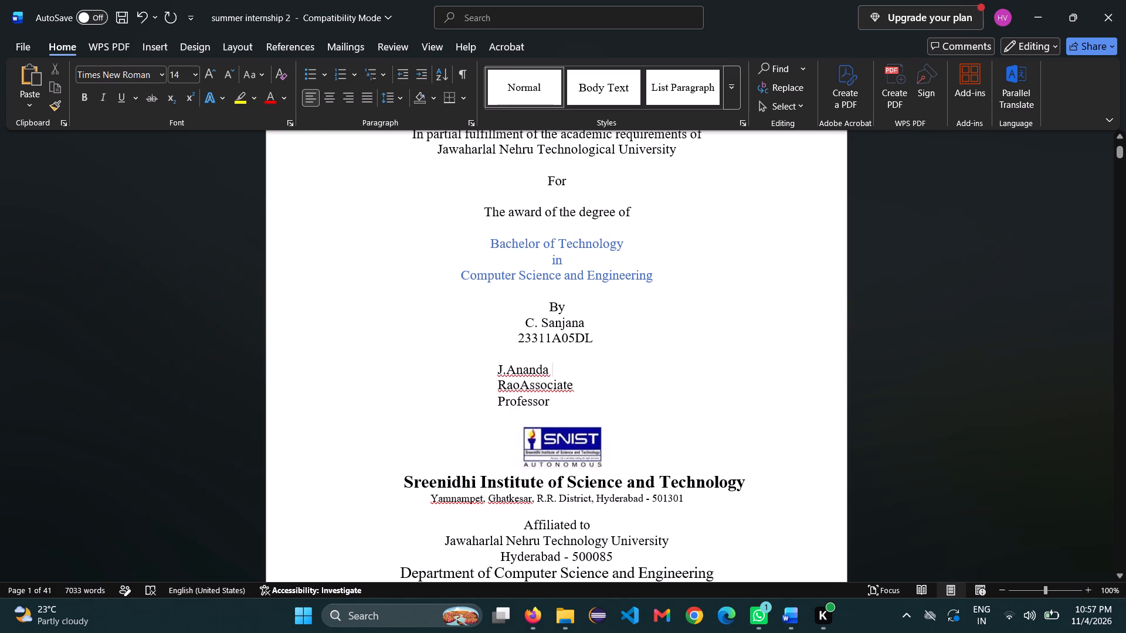
Delete the word "Associate" that follows the coordinator's surname on the cover page.
click(521, 388)
drag(521, 388, 571, 383)
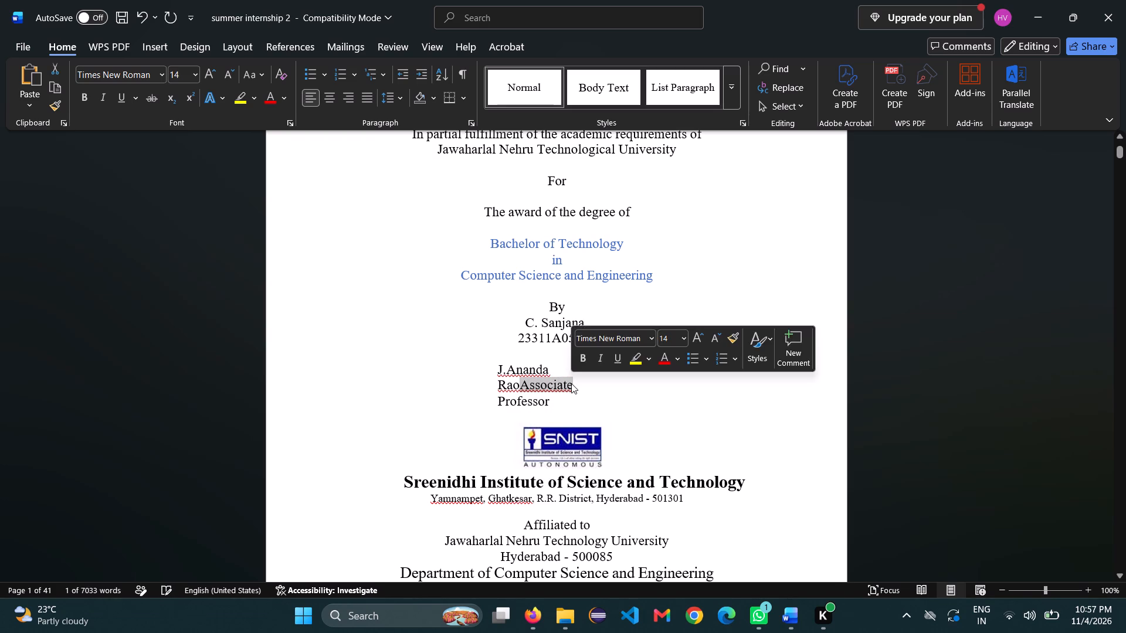
key(BackSpace)
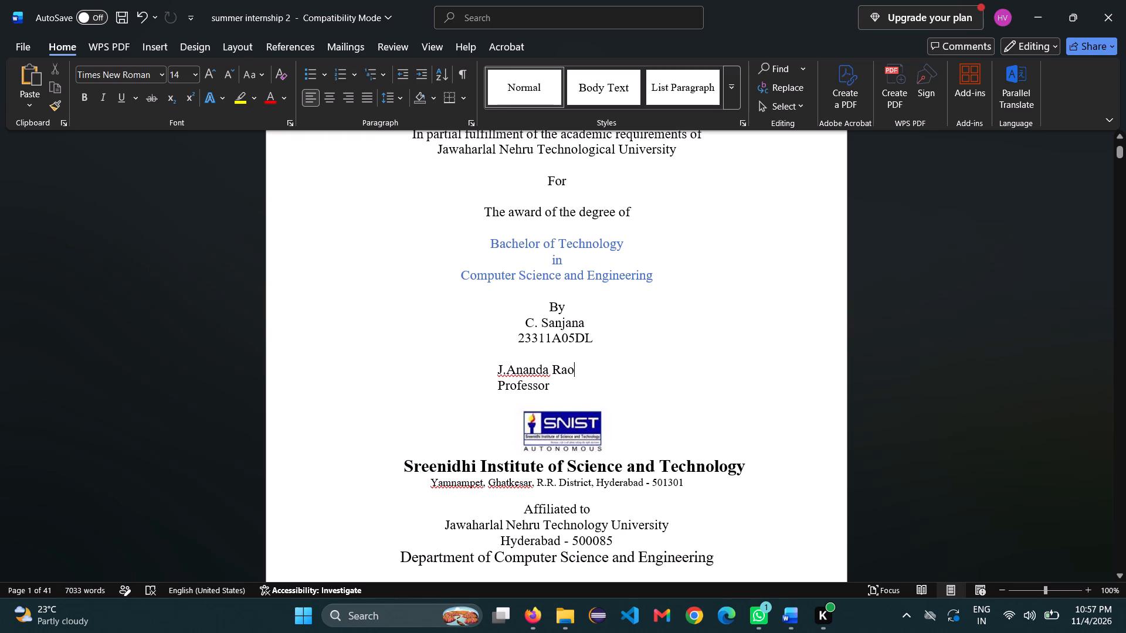
Insert six spaces before the coordinator's name on the cover page to shift it toward the centre.
click(494, 369)
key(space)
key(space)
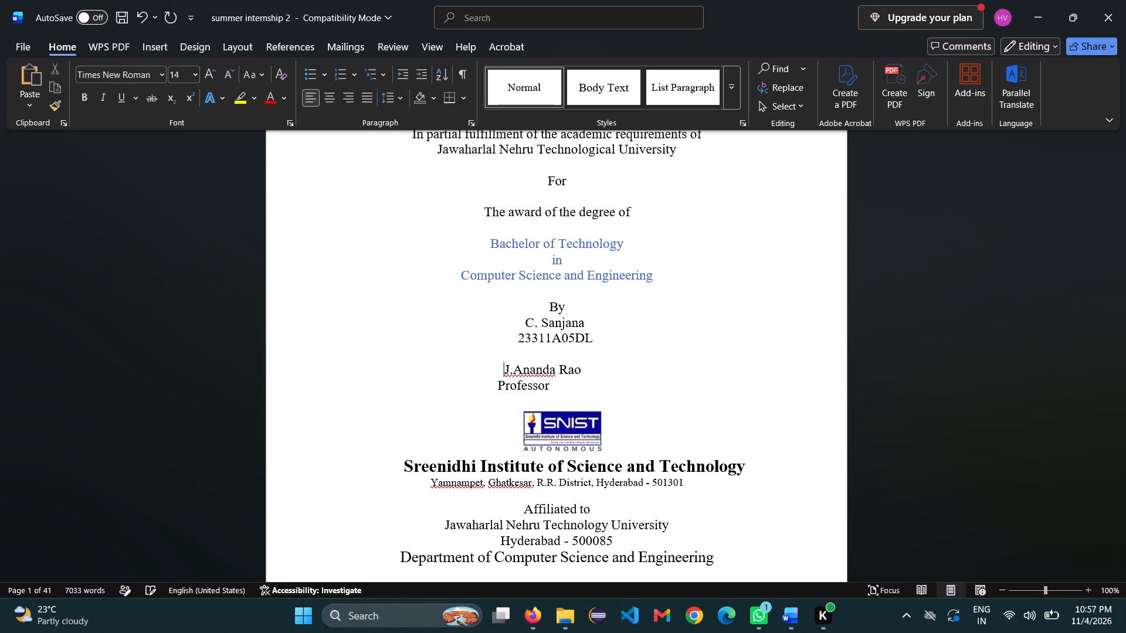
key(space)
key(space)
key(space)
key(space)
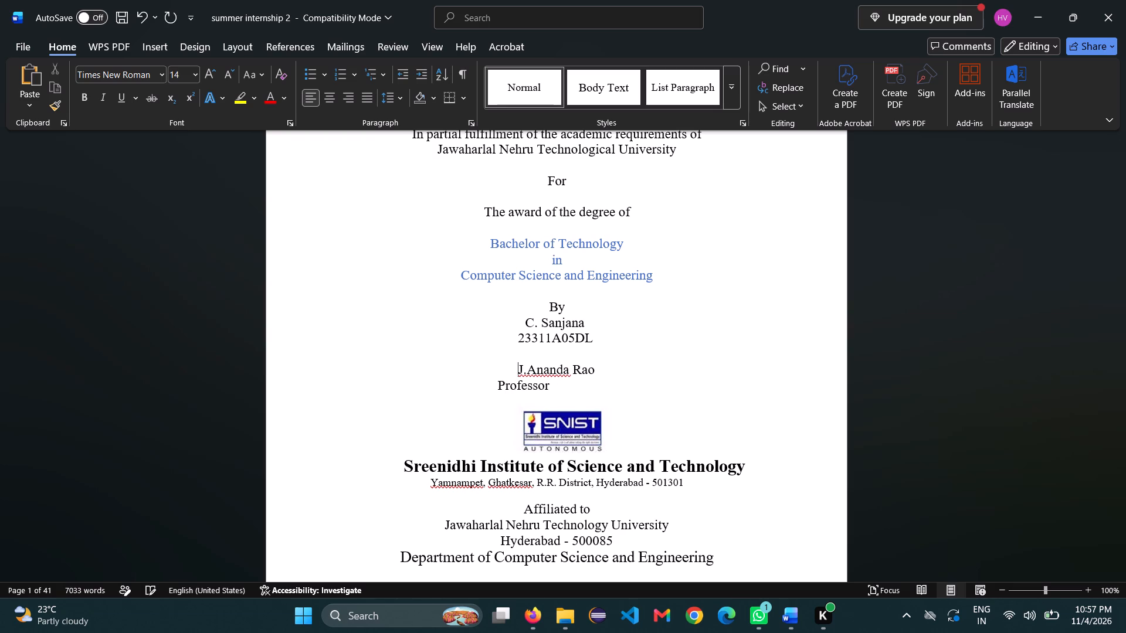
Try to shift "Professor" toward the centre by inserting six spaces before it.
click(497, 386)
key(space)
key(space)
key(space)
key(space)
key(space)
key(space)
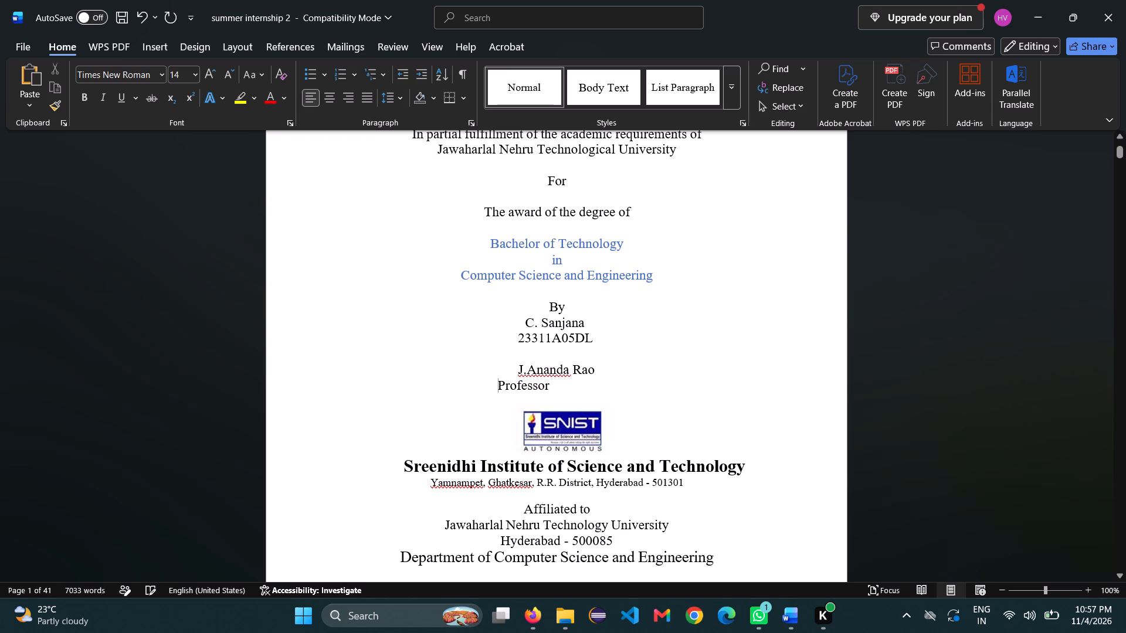
Delete "Professor" and the extra spaces after the coordinator's name on the cover page.
click(559, 389)
key(BackSpace)
key(BackSpace)
key(BackSpace)
key(BackSpace)
key(BackSpace)
key(BackSpace)
key(BackSpace)
key(BackSpace)
key(BackSpace)
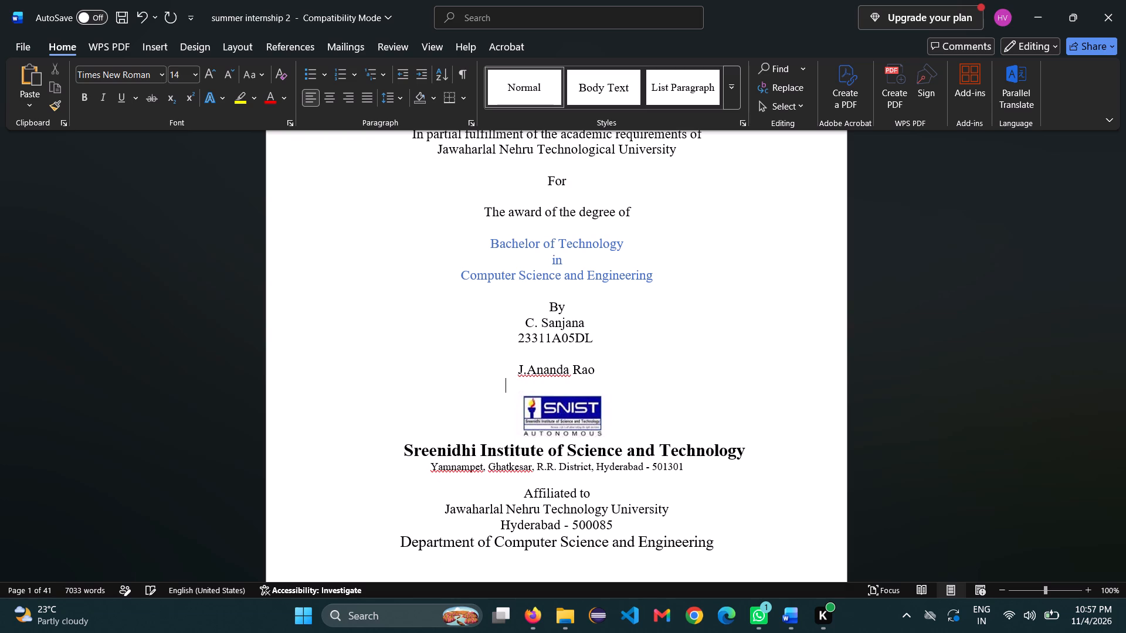
key(BackSpace)
key(BackSpace)
key(BackSpace)
key(BackSpace)
key(BackSpace)
key(BackSpace)
key(BackSpace)
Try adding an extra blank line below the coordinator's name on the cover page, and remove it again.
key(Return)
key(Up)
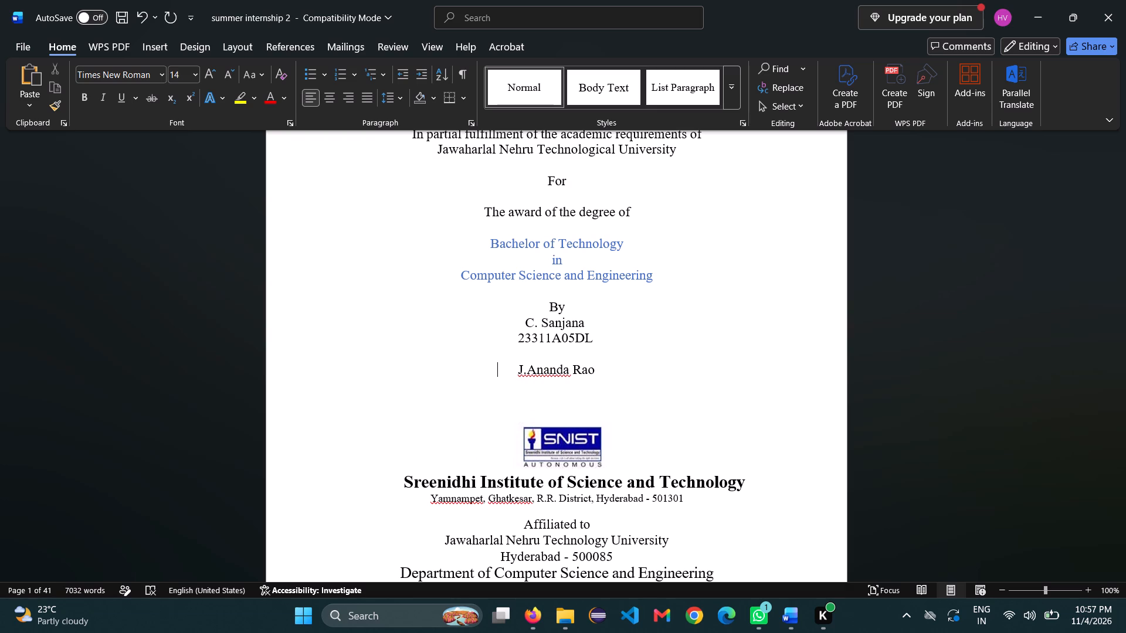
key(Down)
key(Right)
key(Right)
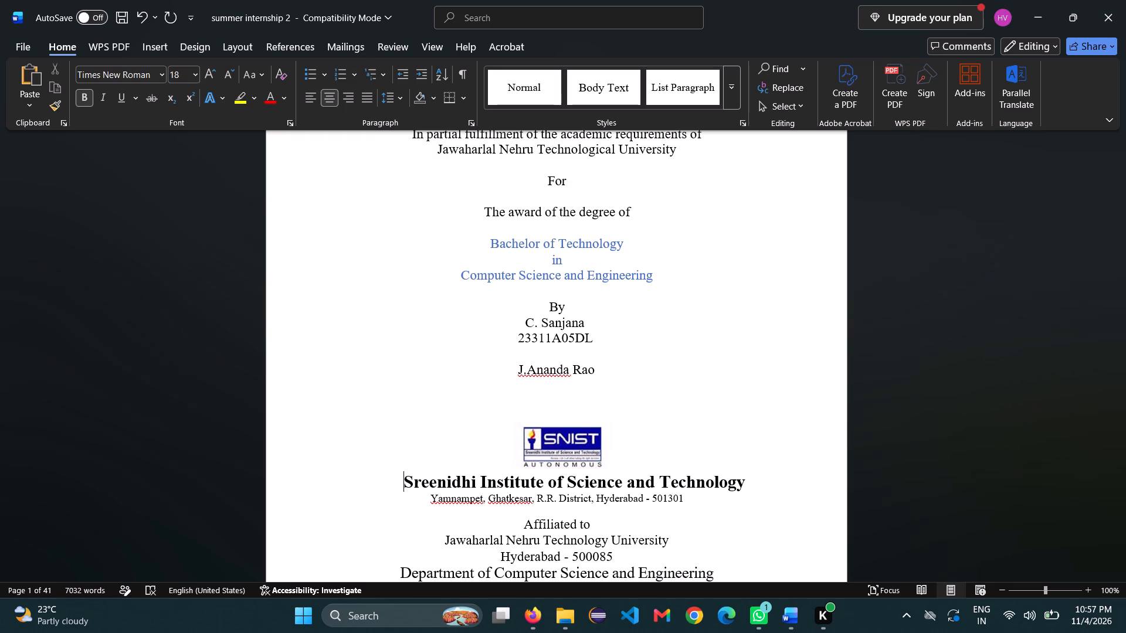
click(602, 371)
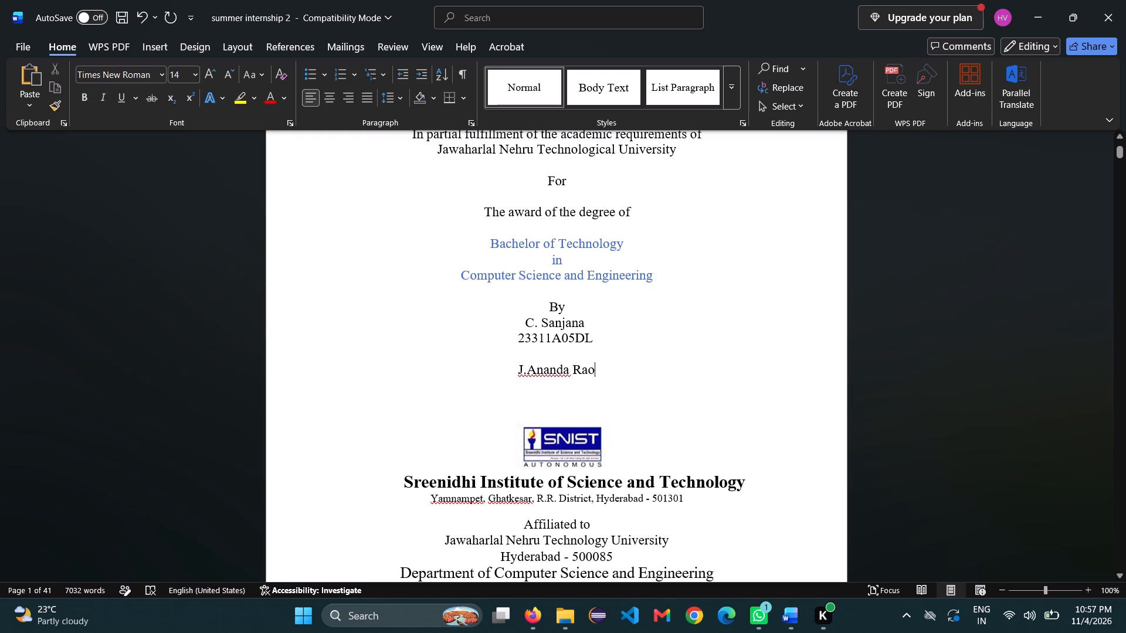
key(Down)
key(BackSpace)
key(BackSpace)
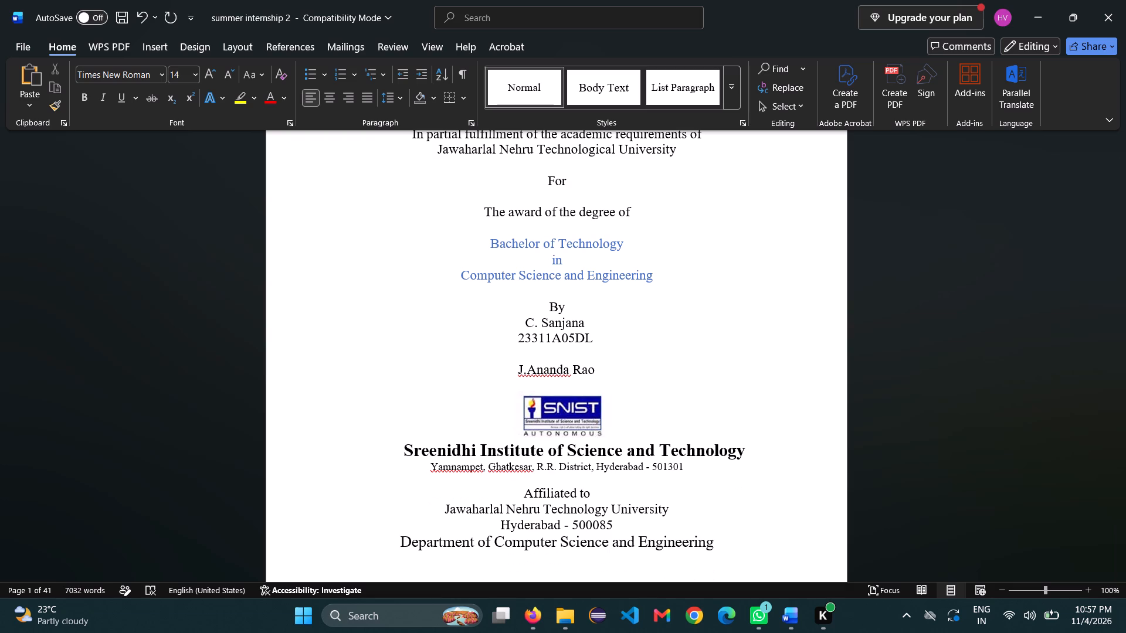
Centre-align all cover page text, from "Summer Industry Internship – II" through "Department of Computer Science and Engineering".
scroll(586, 326, up, 1)
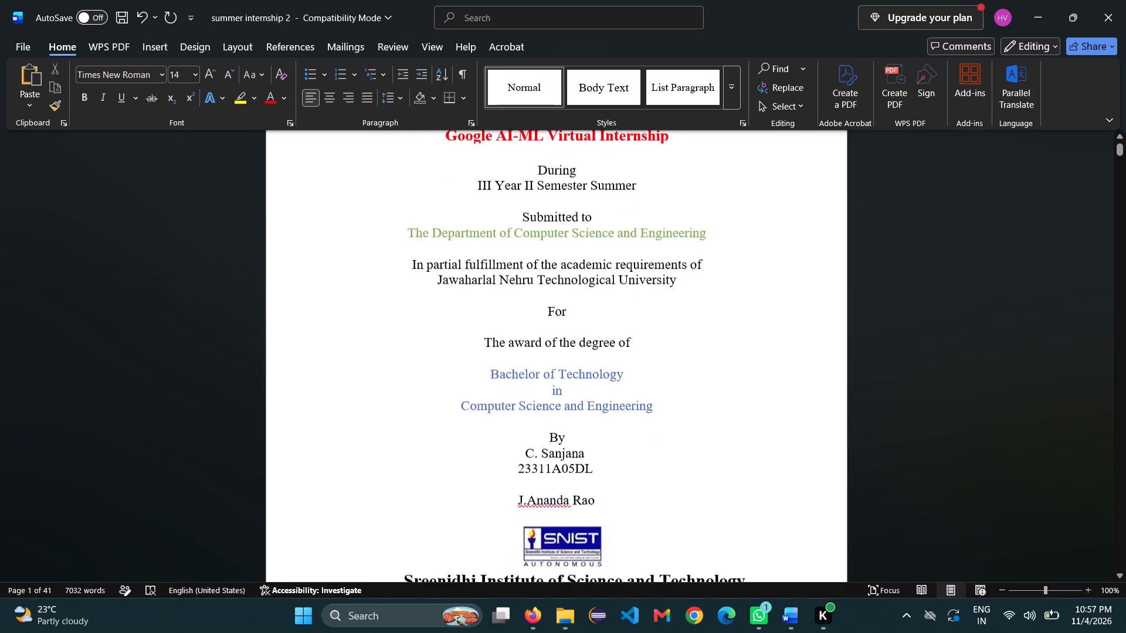
scroll(586, 326, up, 2)
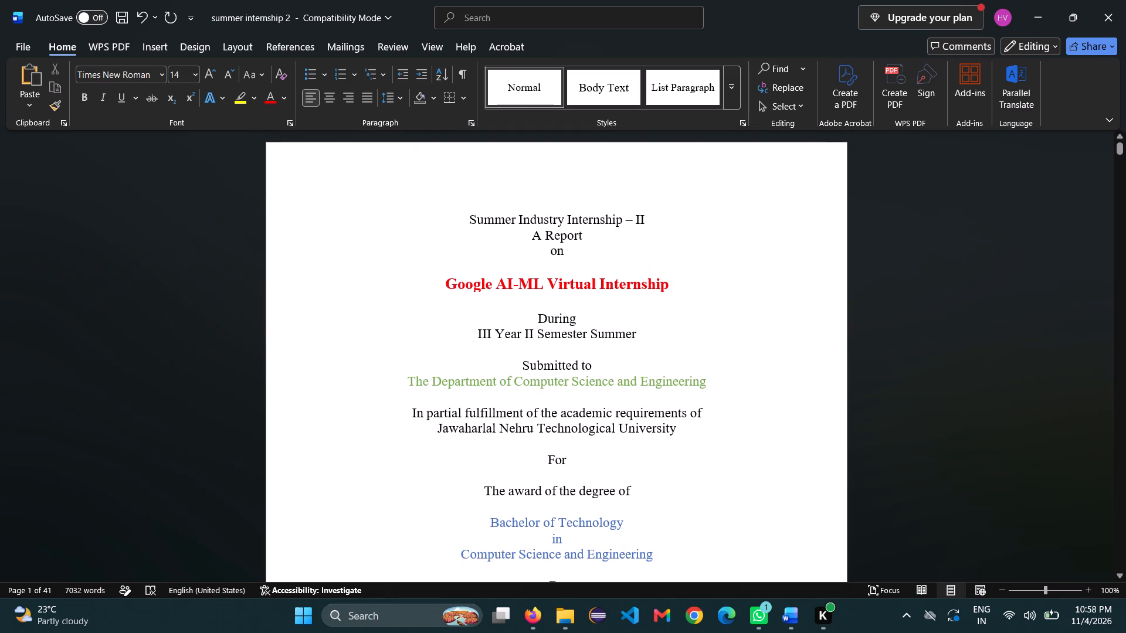
drag(470, 217, 645, 511)
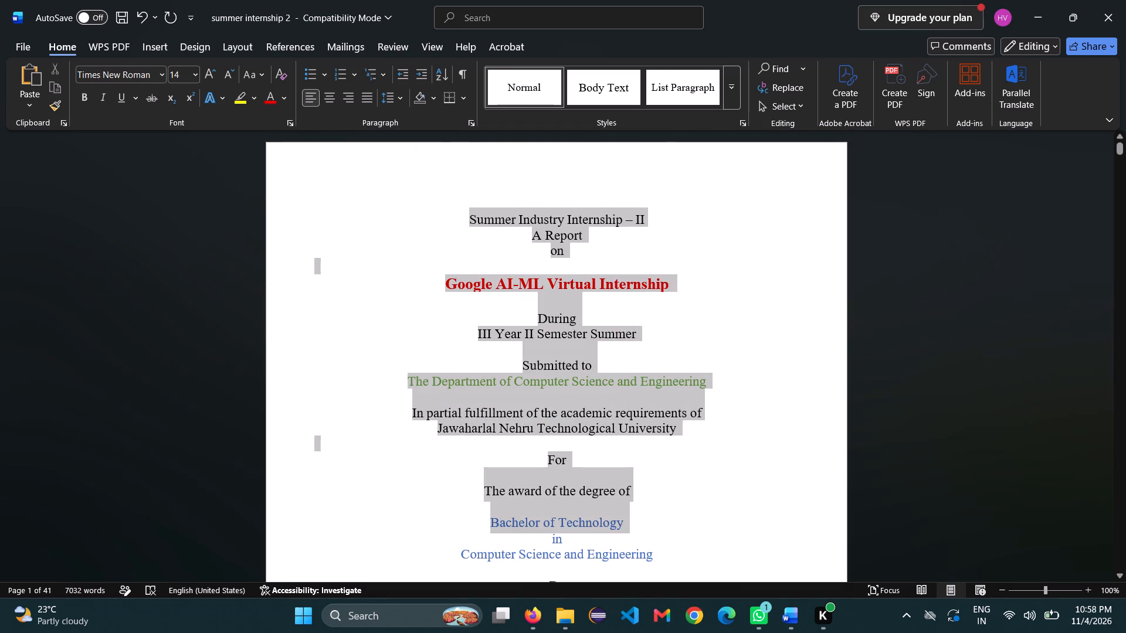
drag(645, 511, 667, 315)
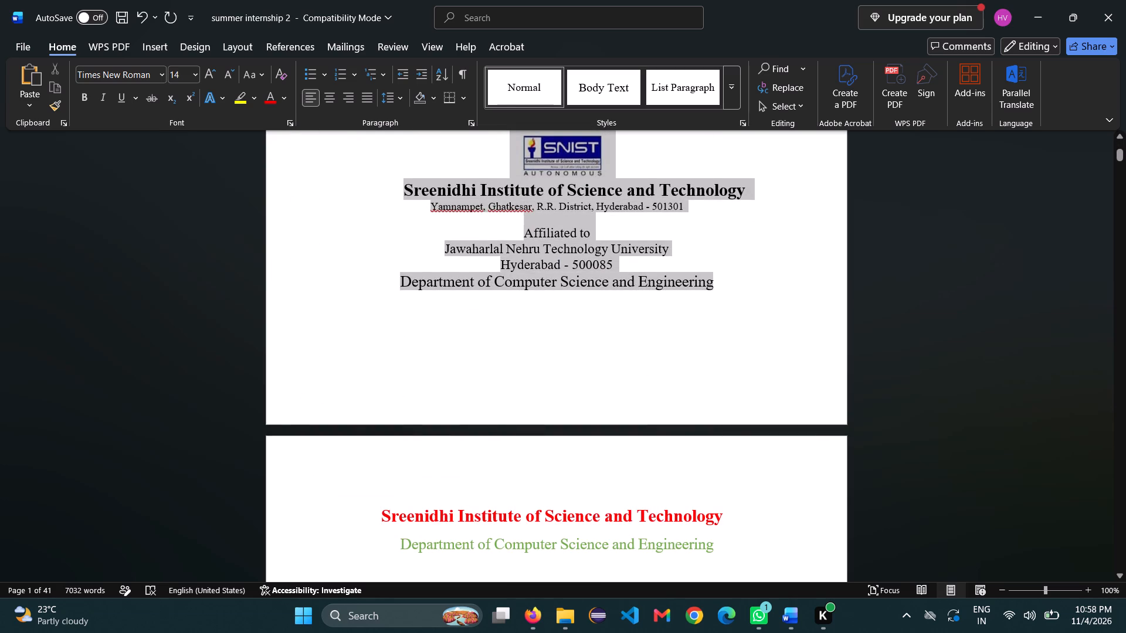
drag(667, 315, 776, 312)
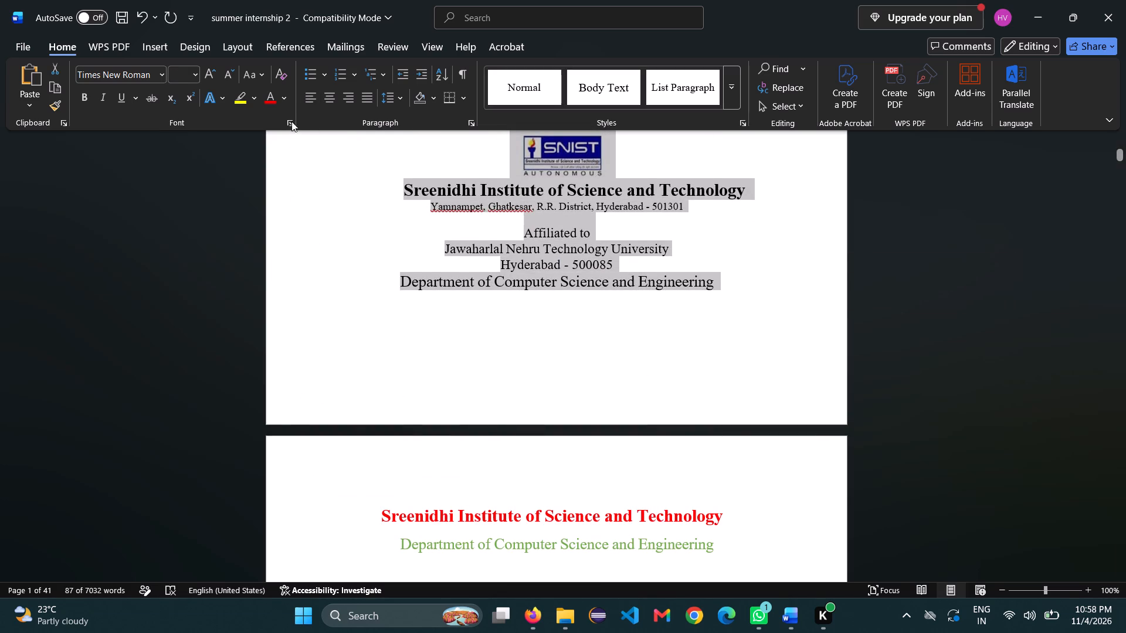
click(335, 93)
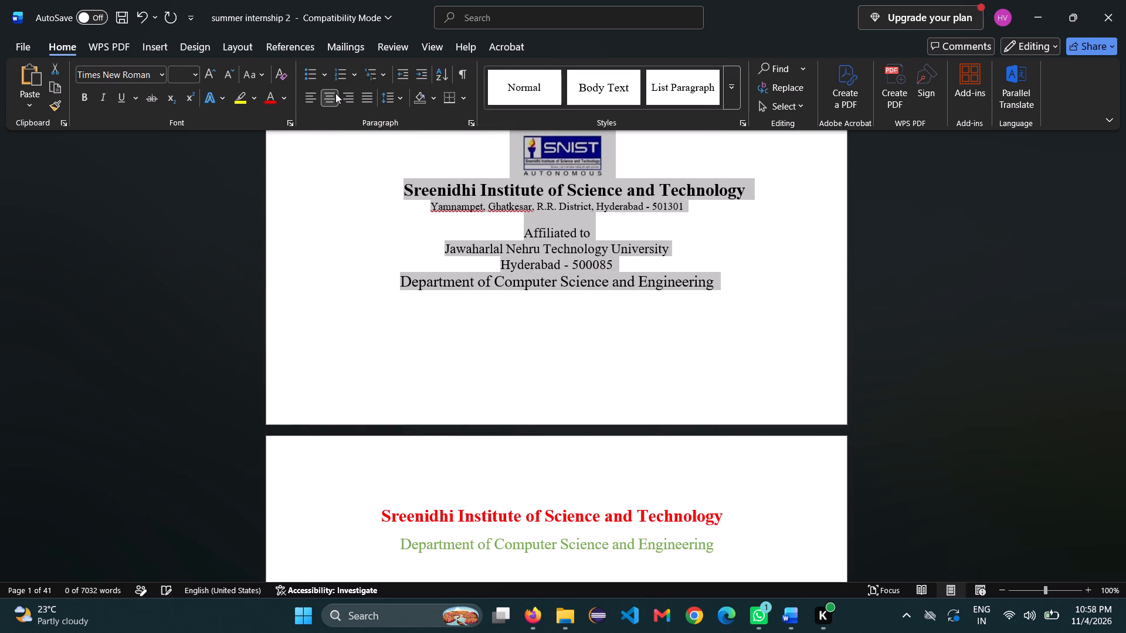
click(595, 410)
Remove the centring from the student's name line on the cover page and insert six spaces before the name.
scroll(595, 410, up, 3)
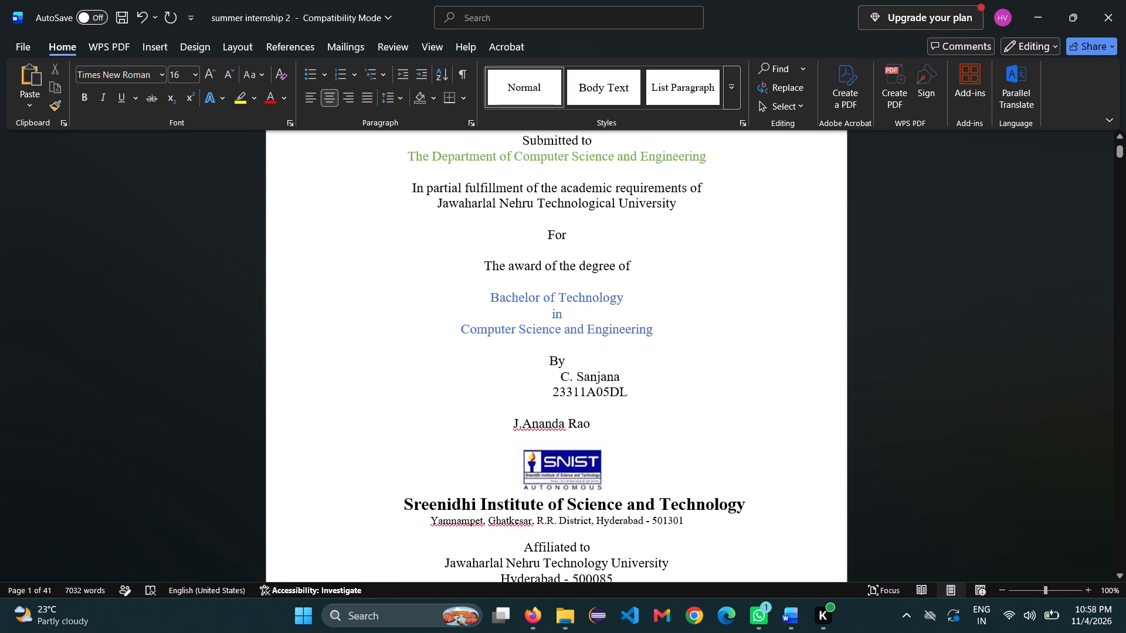
click(554, 373)
key(BackSpace)
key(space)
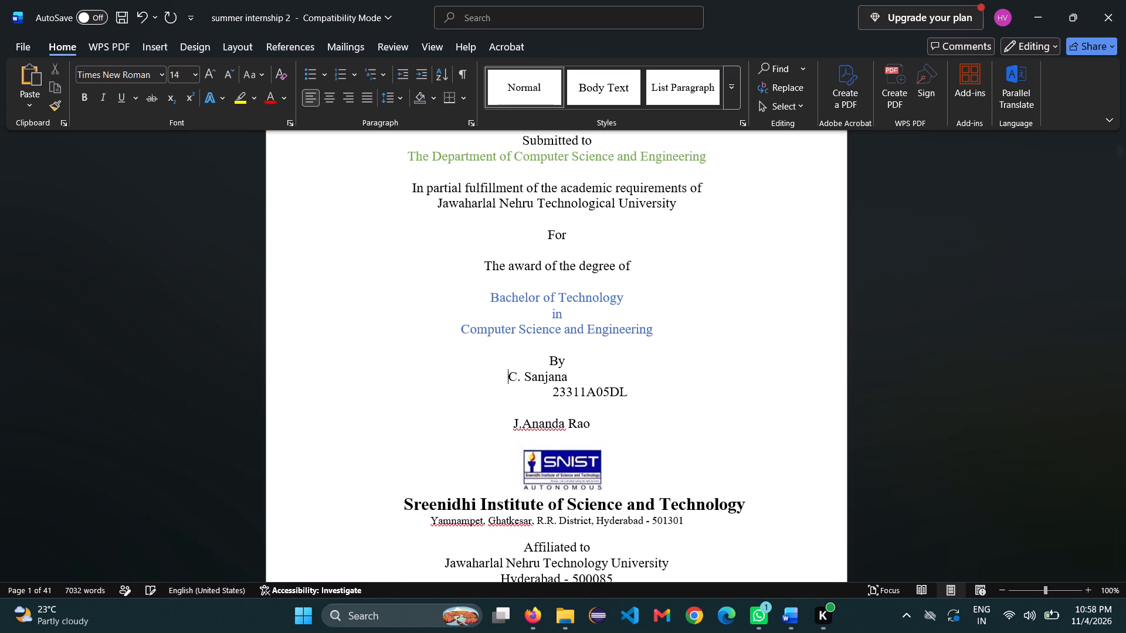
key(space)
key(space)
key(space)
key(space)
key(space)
Reset the roll number line to the left margin and insert 28 spaces before it to bring it under the student's name.
click(548, 389)
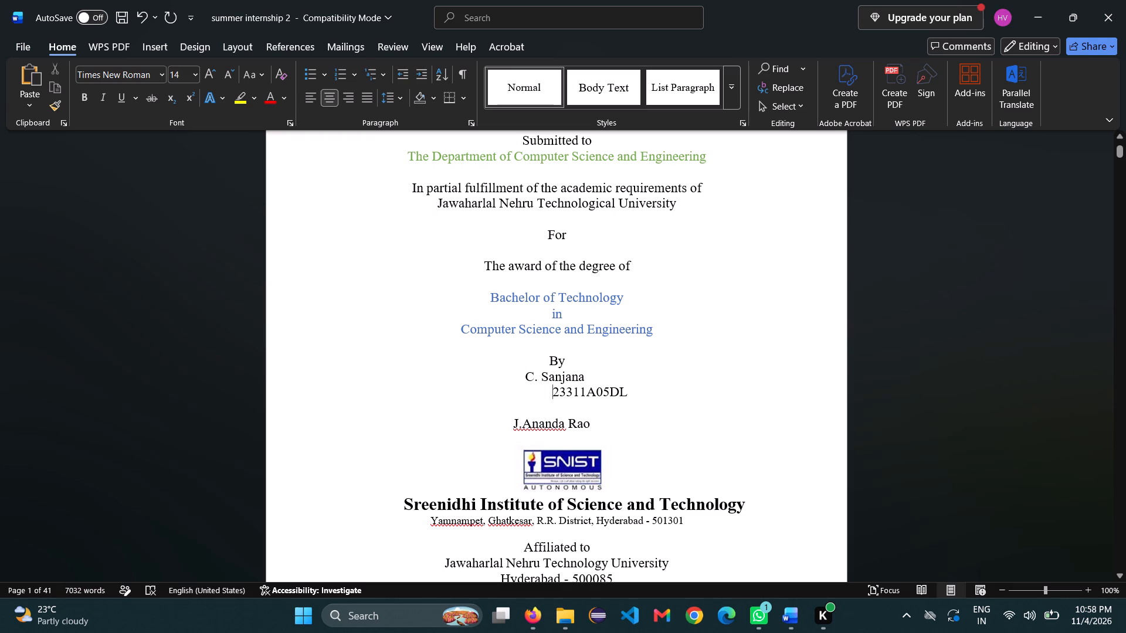
key(BackSpace)
key(BackSpace)
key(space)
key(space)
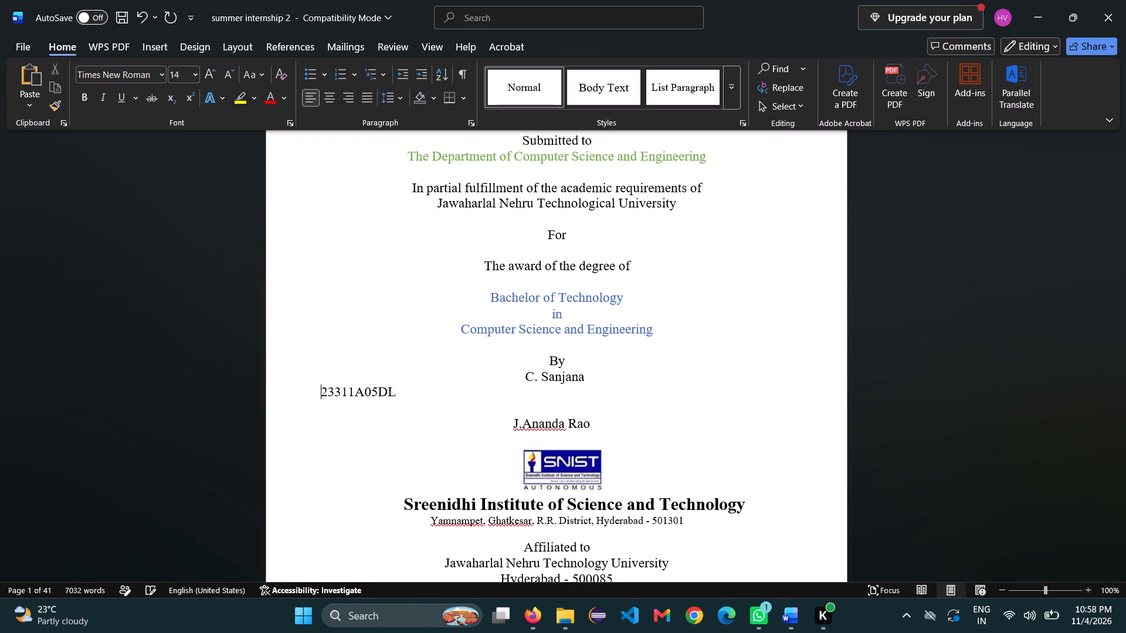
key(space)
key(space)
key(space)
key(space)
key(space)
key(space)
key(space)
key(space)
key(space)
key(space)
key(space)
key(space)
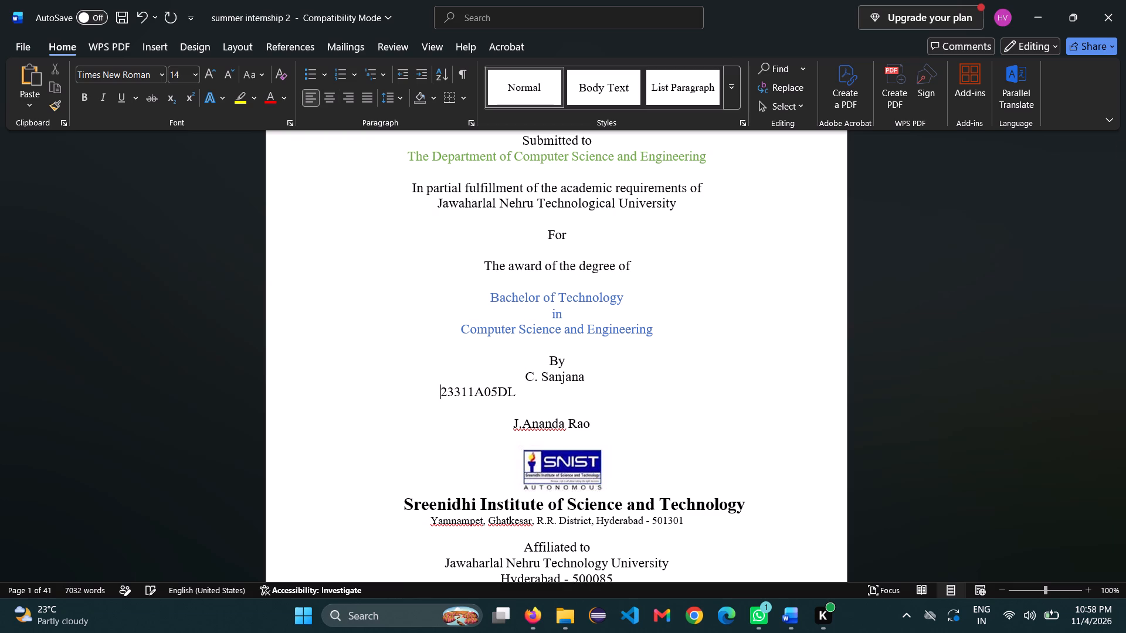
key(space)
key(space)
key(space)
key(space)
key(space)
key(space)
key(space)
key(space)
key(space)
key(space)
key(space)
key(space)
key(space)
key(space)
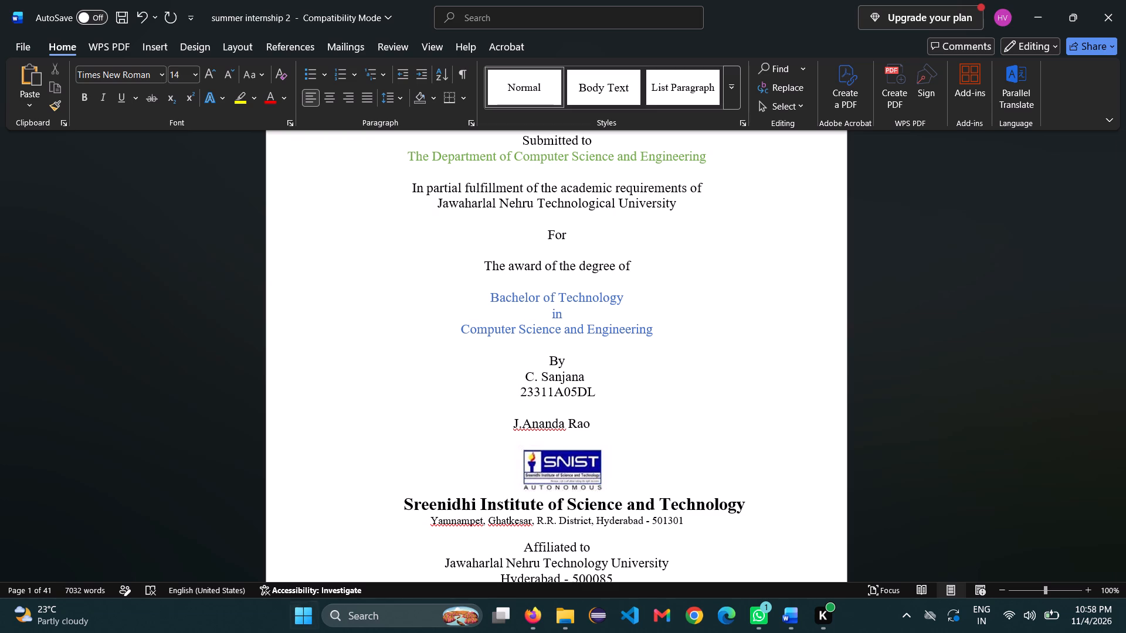
Switch to File Explorer, open the recent WhatsApp copy of "edu report dc oG PK" and skim through it.
click(567, 628)
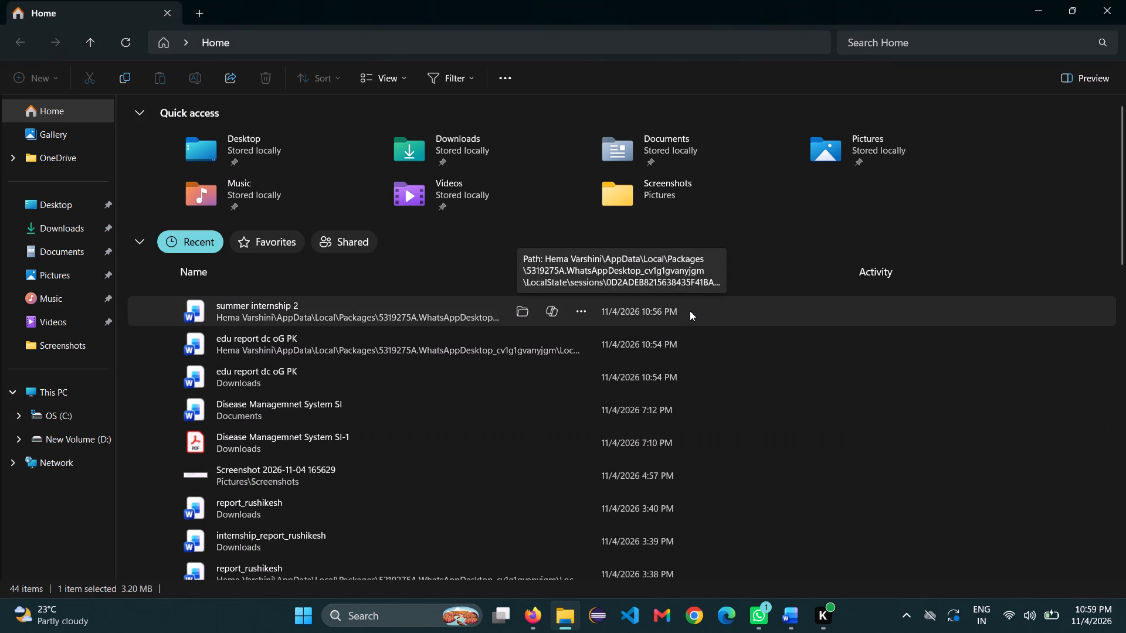
double_click(682, 343)
scroll(682, 343, down, 4)
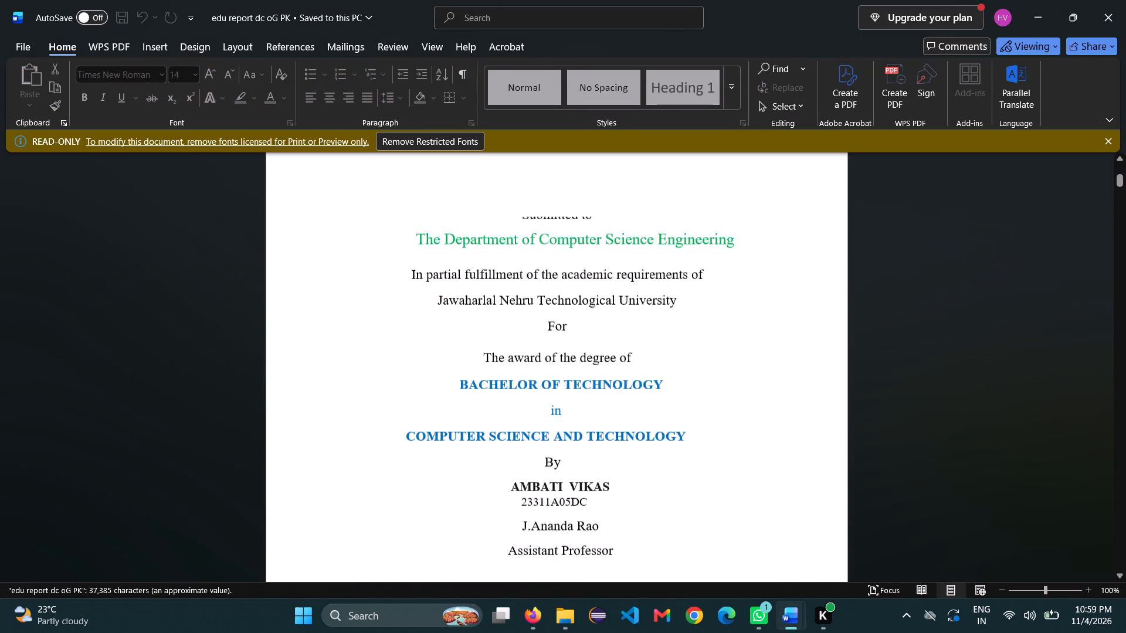
scroll(682, 343, down, 20)
scroll(682, 343, down, 10)
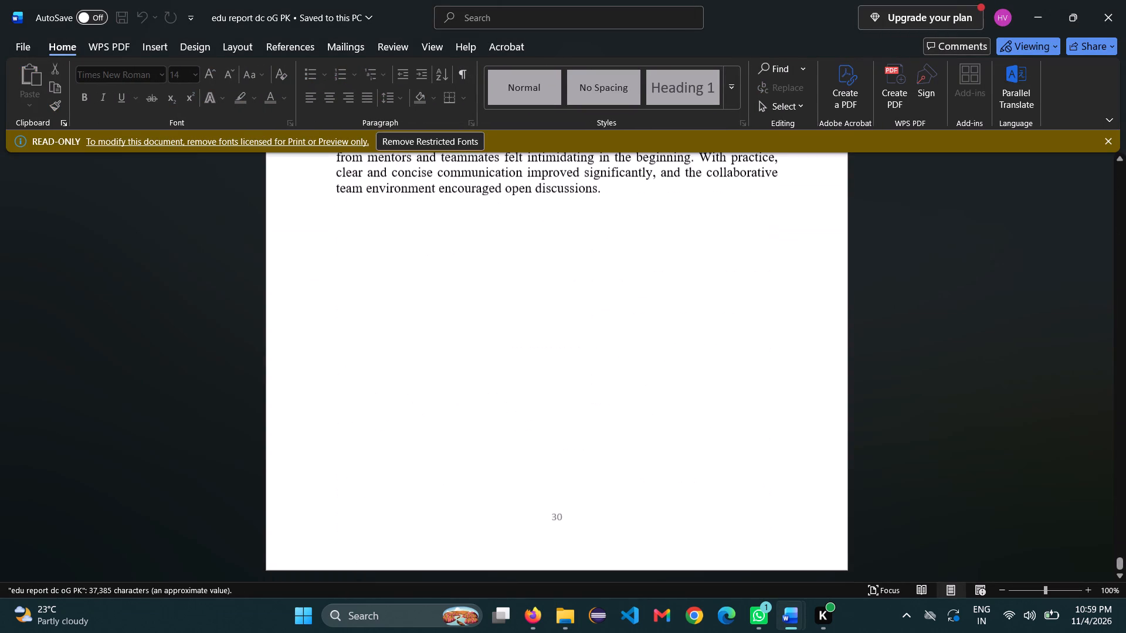
scroll(682, 343, down, 7)
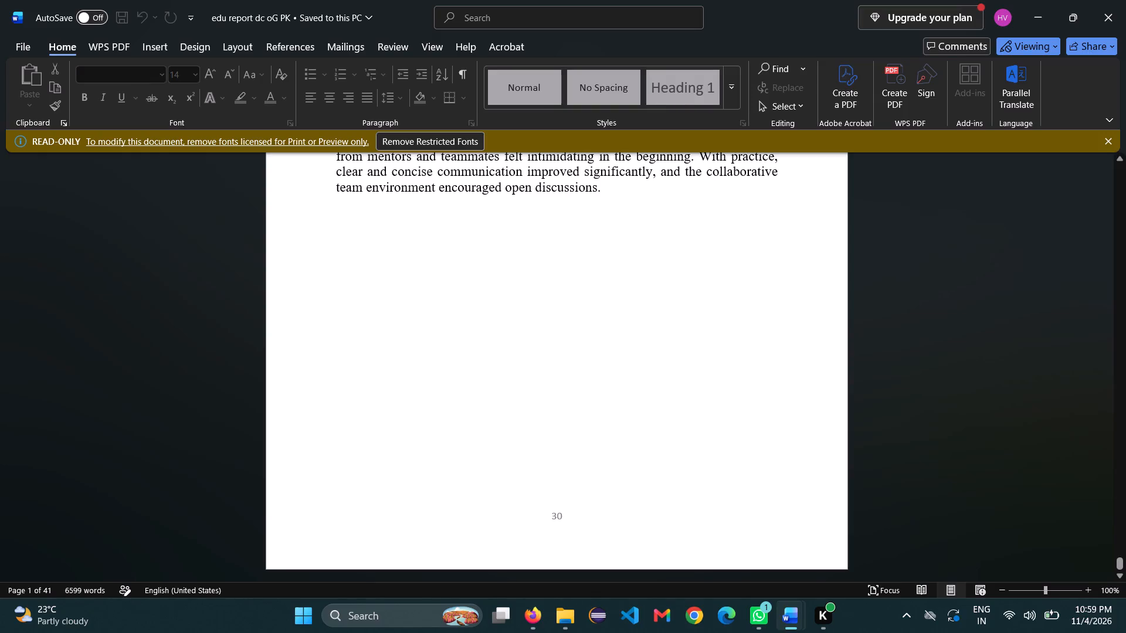
Open the Downloads copy of "edu report dc oG PK" and go through it to the student, coordinator and HOD table.
click(17, 49)
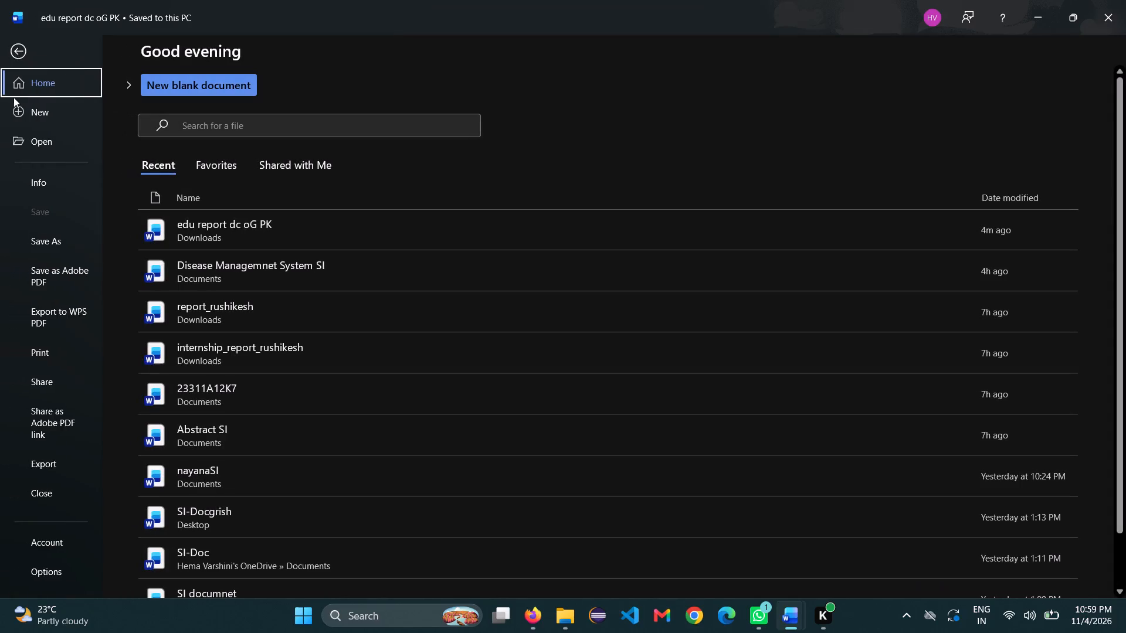
click(59, 145)
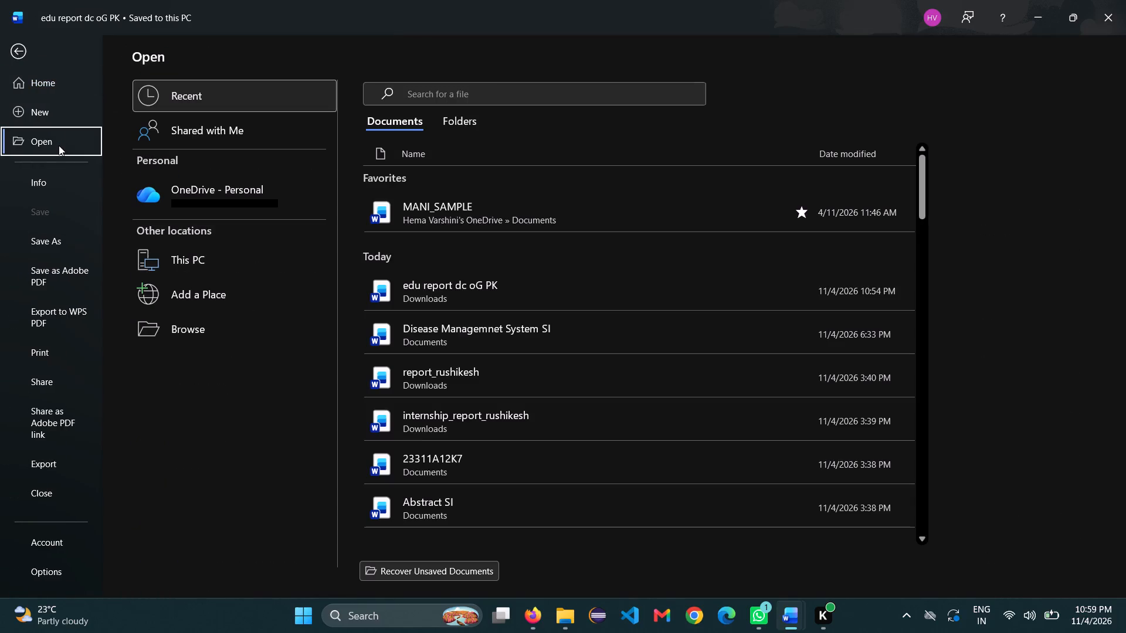
click(544, 292)
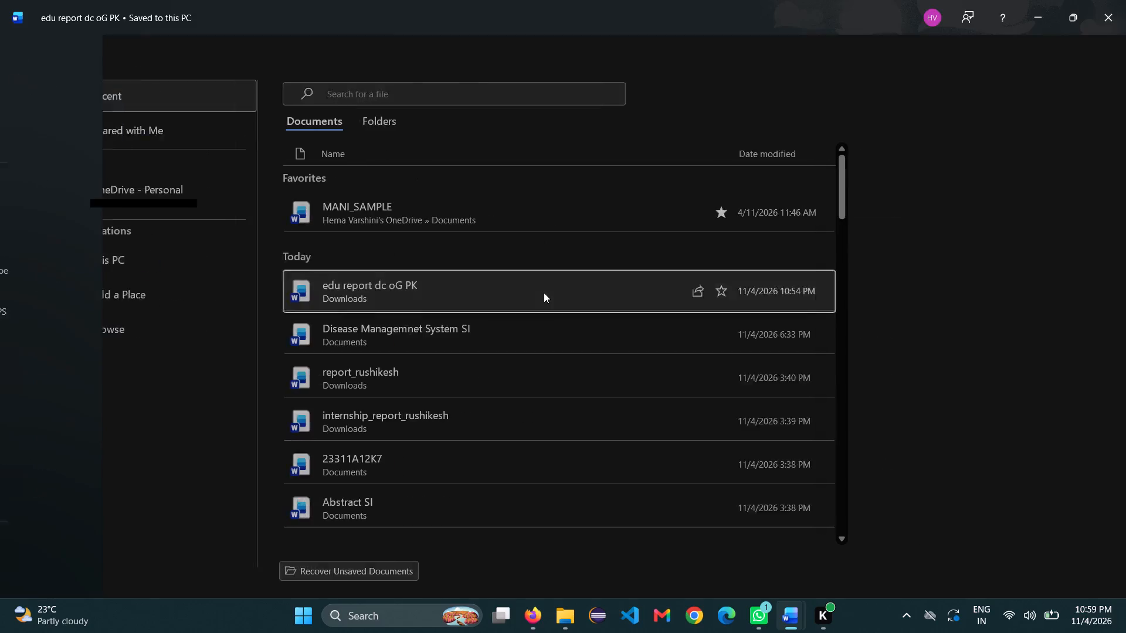
scroll(544, 292, down, 20)
scroll(544, 292, down, 2)
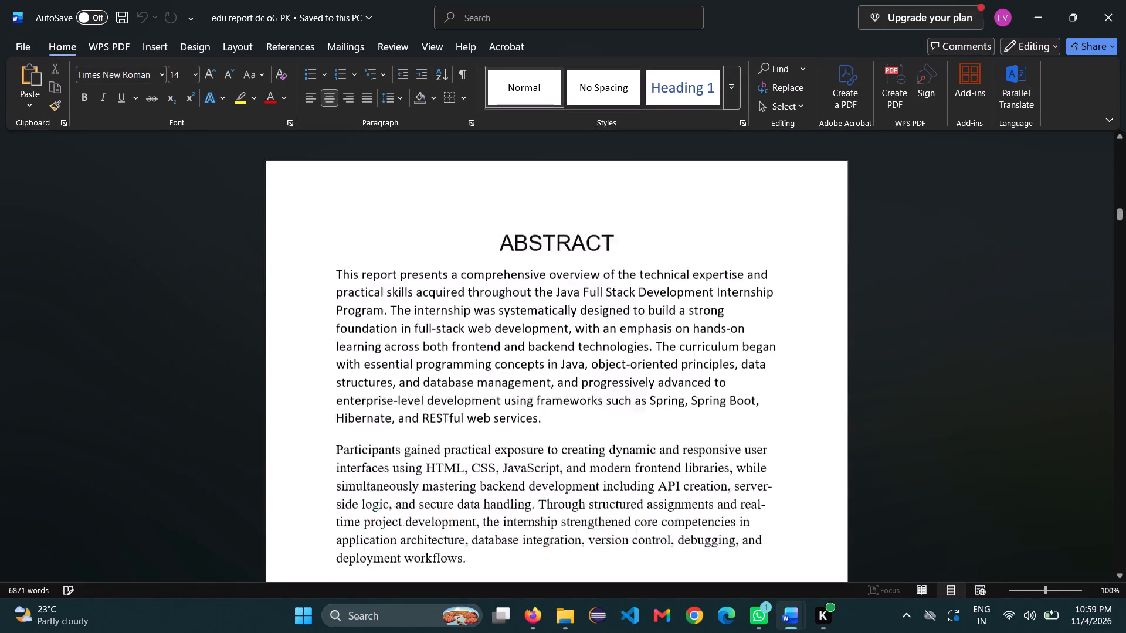
scroll(544, 292, down, 13)
scroll(544, 292, up, 4)
scroll(544, 292, right, 1)
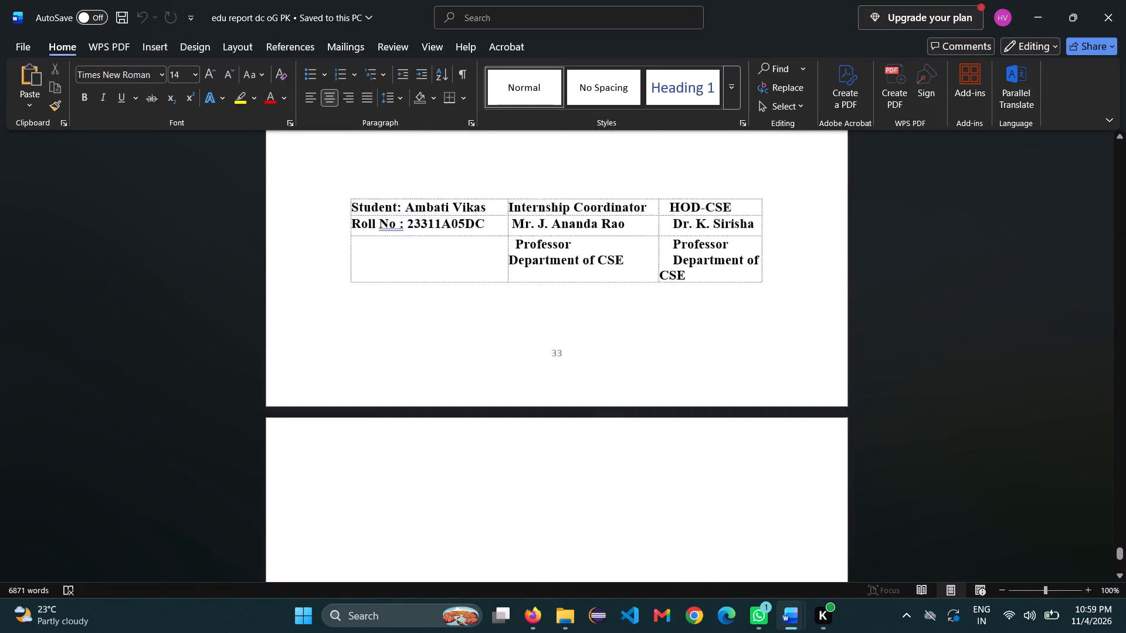
scroll(544, 292, right, 1)
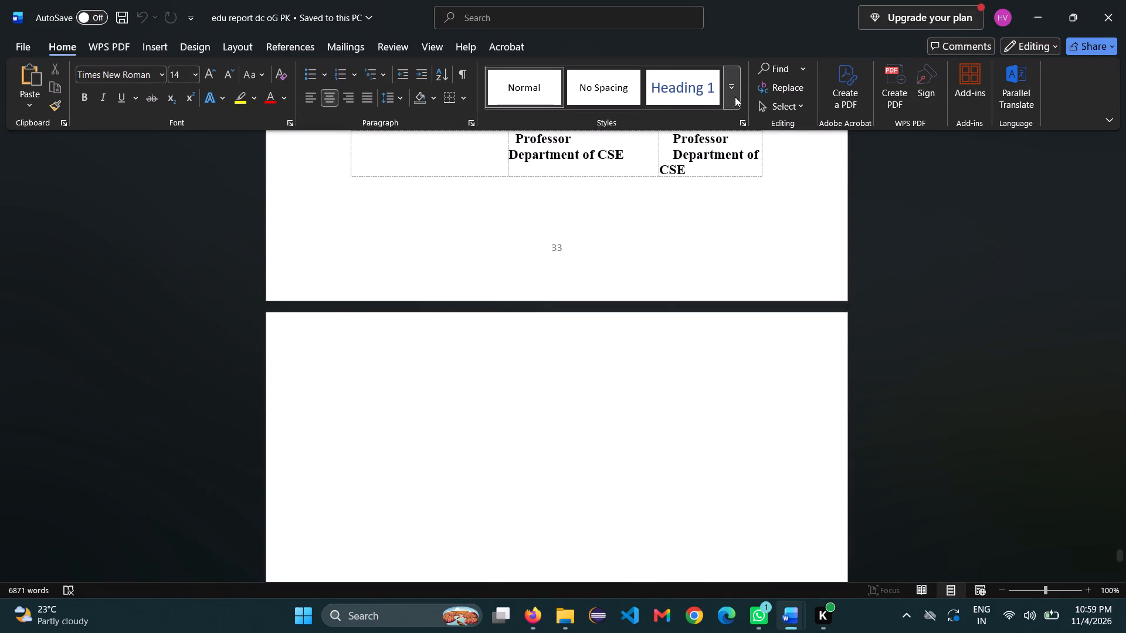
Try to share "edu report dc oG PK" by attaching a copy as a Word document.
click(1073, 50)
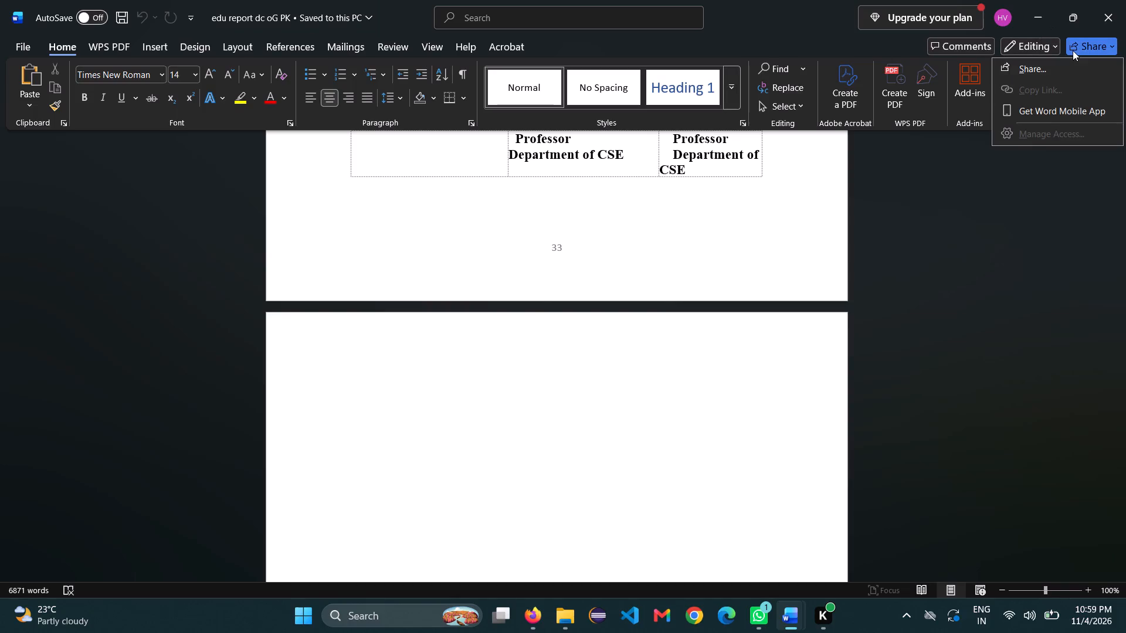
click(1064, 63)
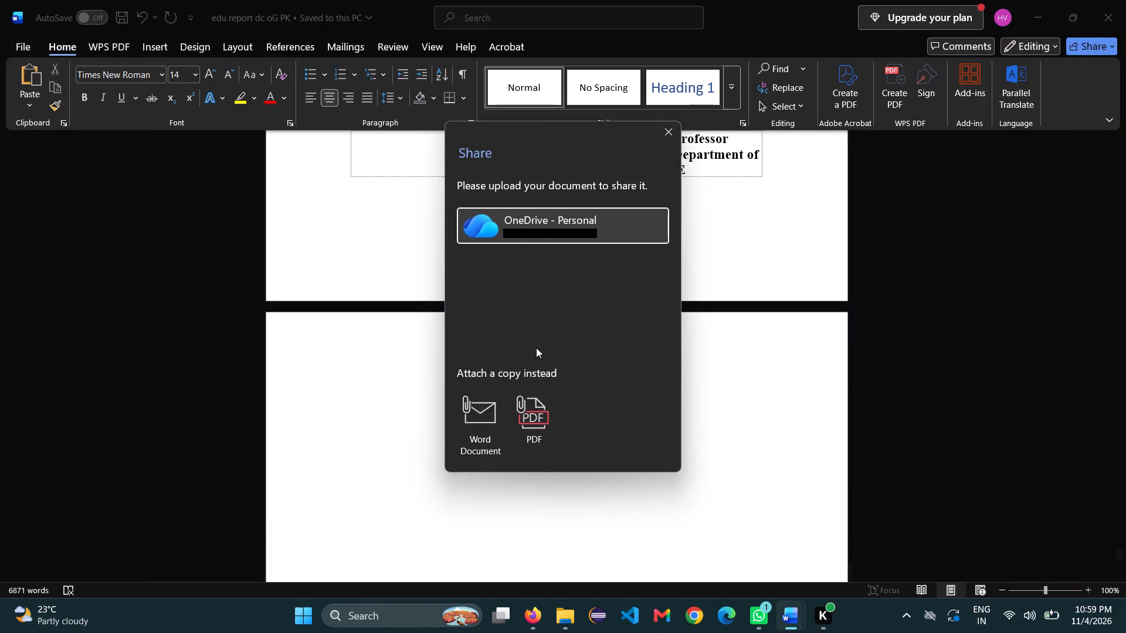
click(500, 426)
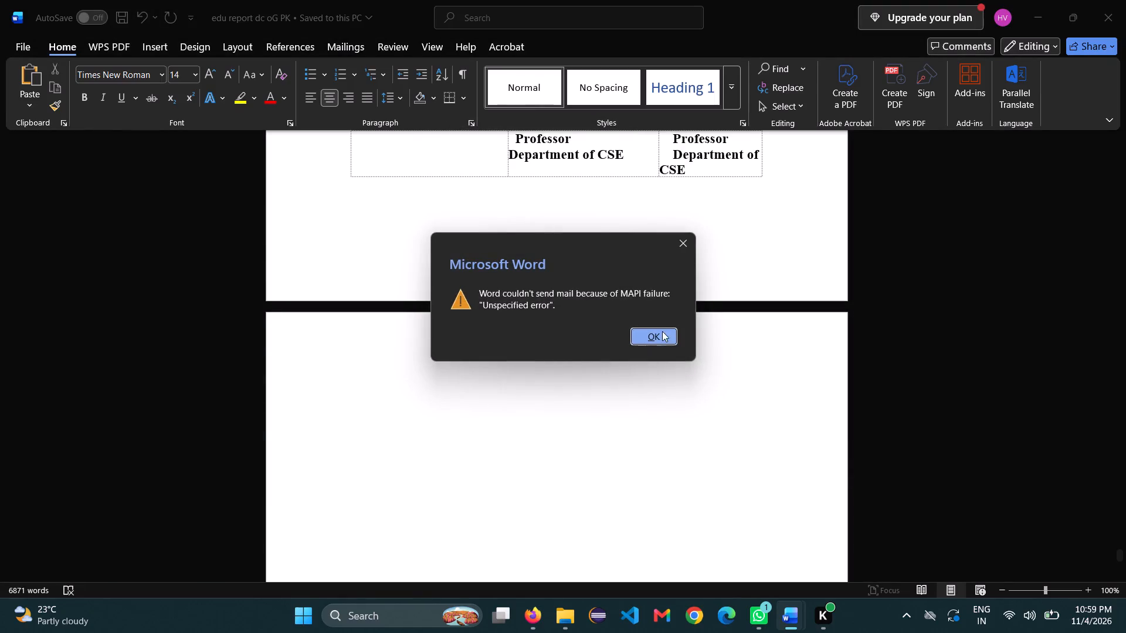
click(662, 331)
Upload "edu report dc oG PK" to the personal OneDrive through sharing, and close the share window.
click(1075, 43)
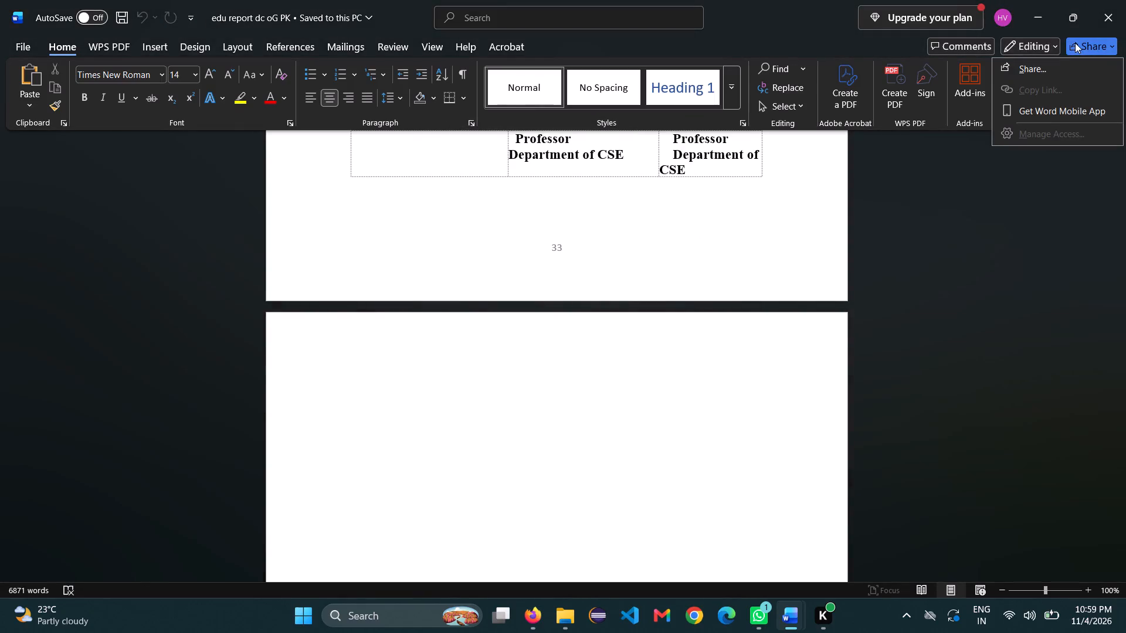
click(1047, 67)
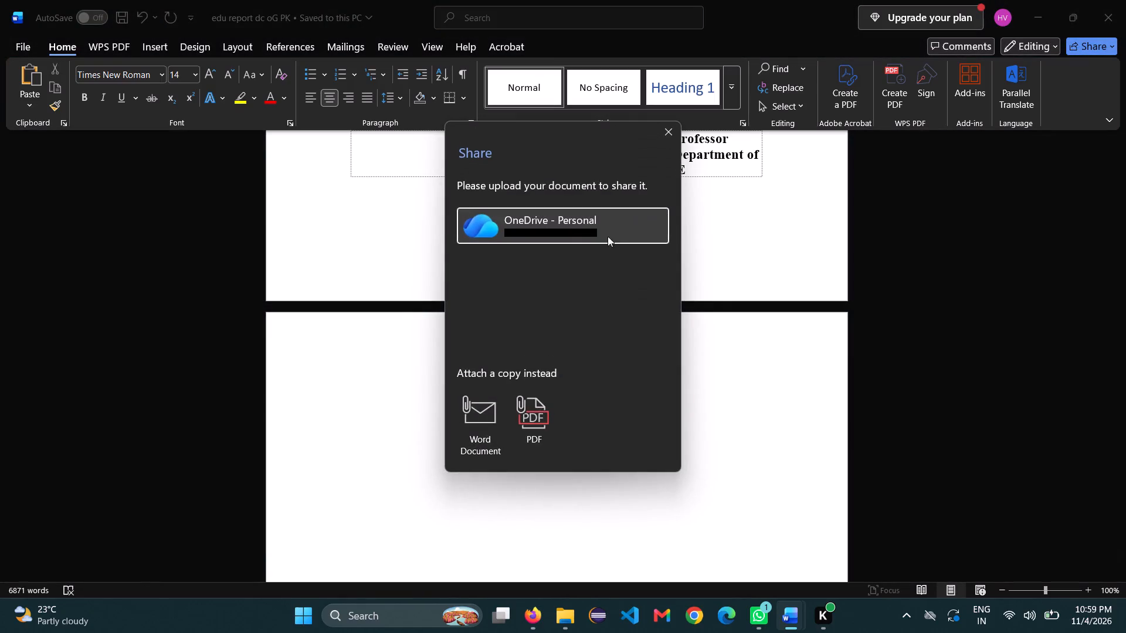
click(604, 223)
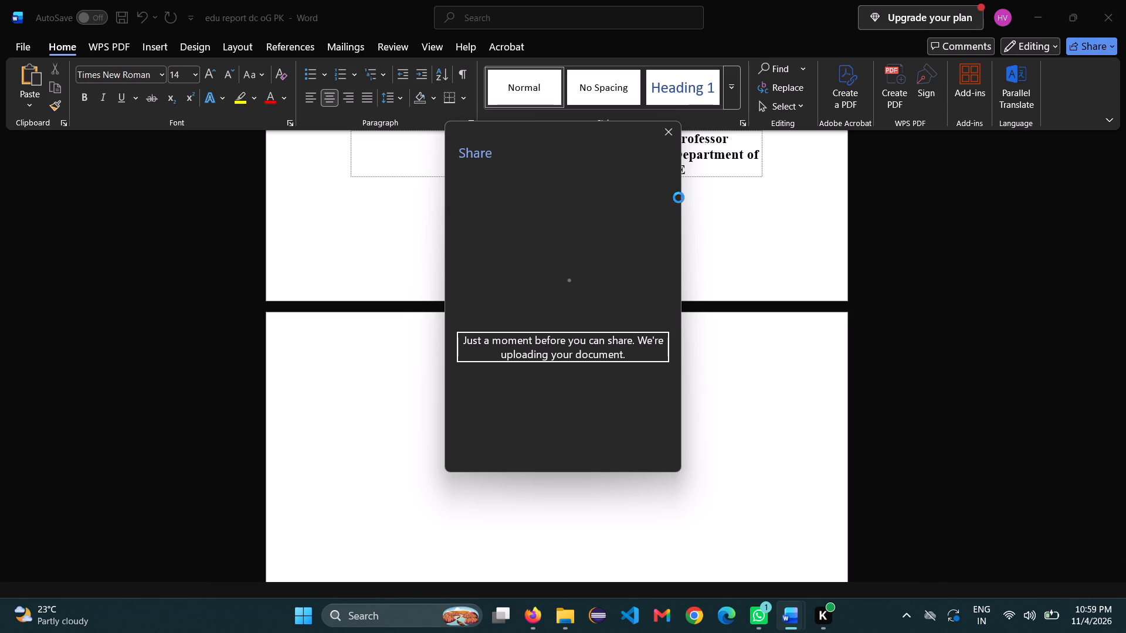
click(667, 137)
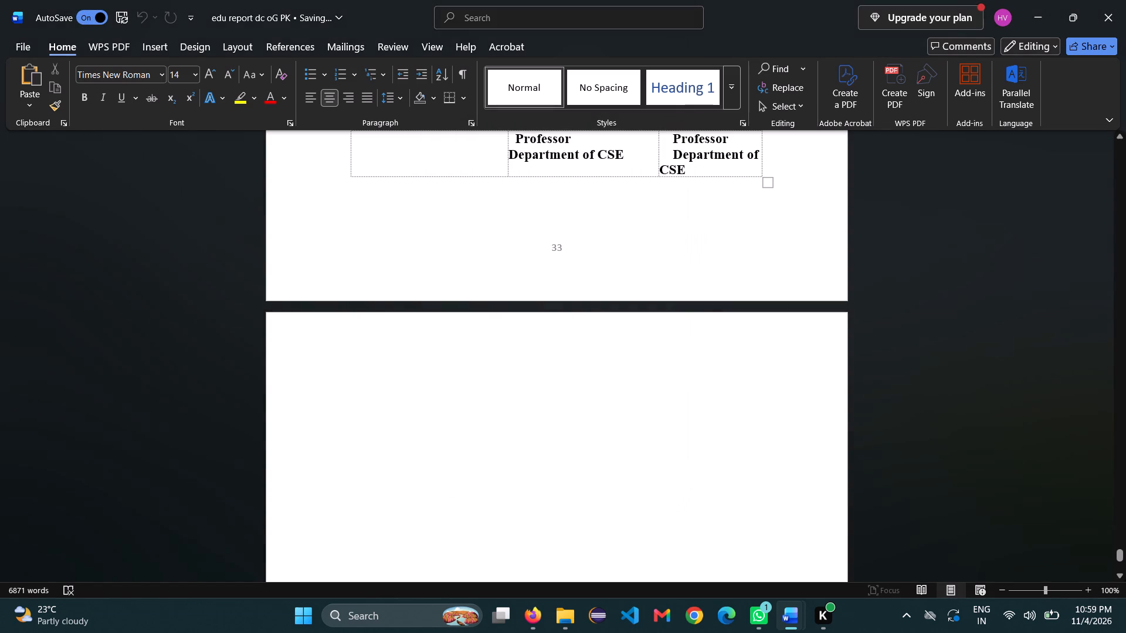
Save a copy of the document as "edu report dc" in the OneDrive Documents folder, as a Word Document.
click(28, 40)
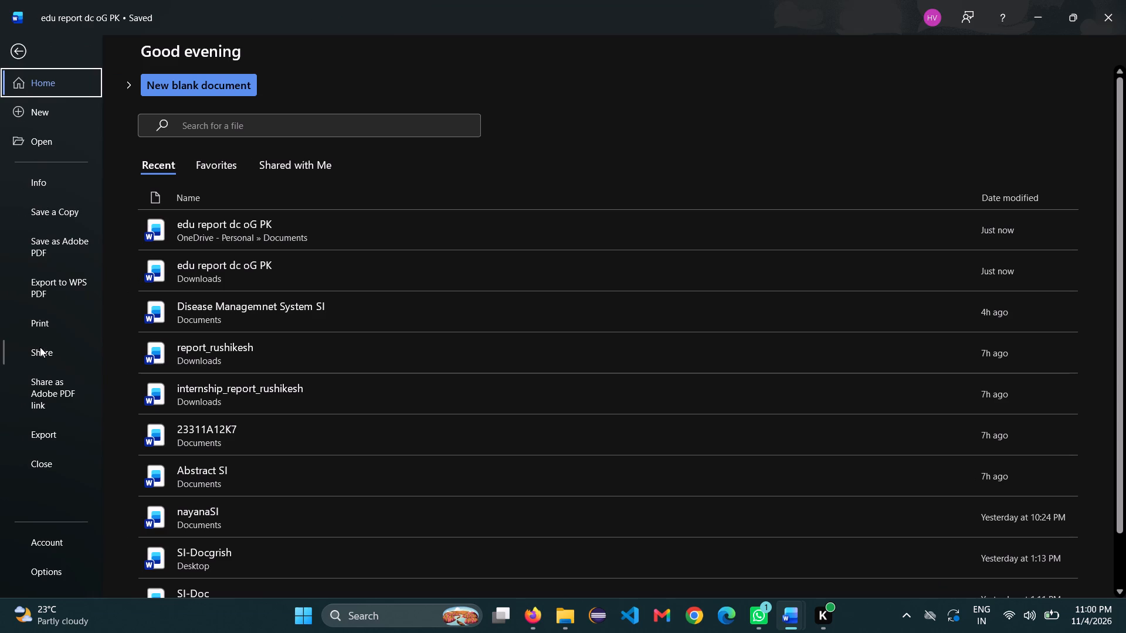
click(69, 220)
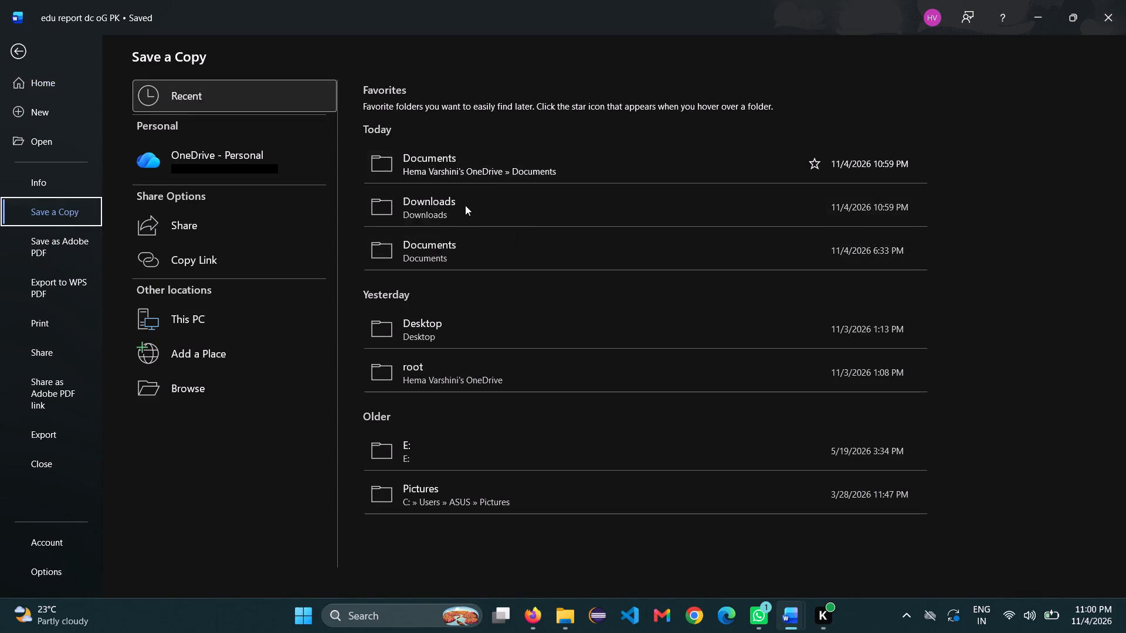
click(486, 160)
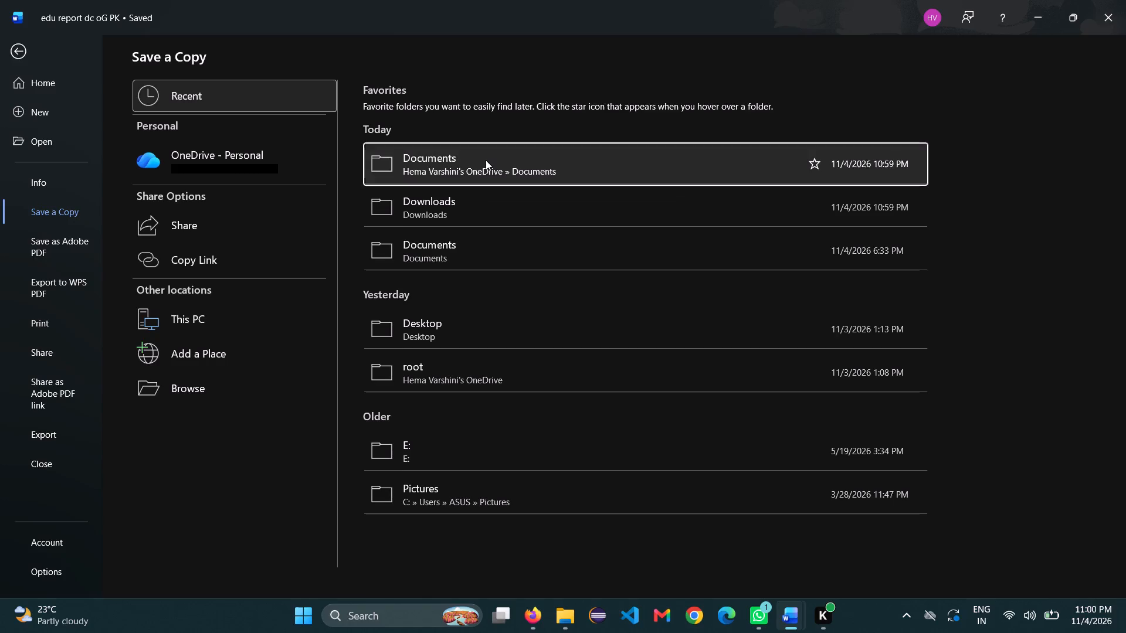
click(486, 160)
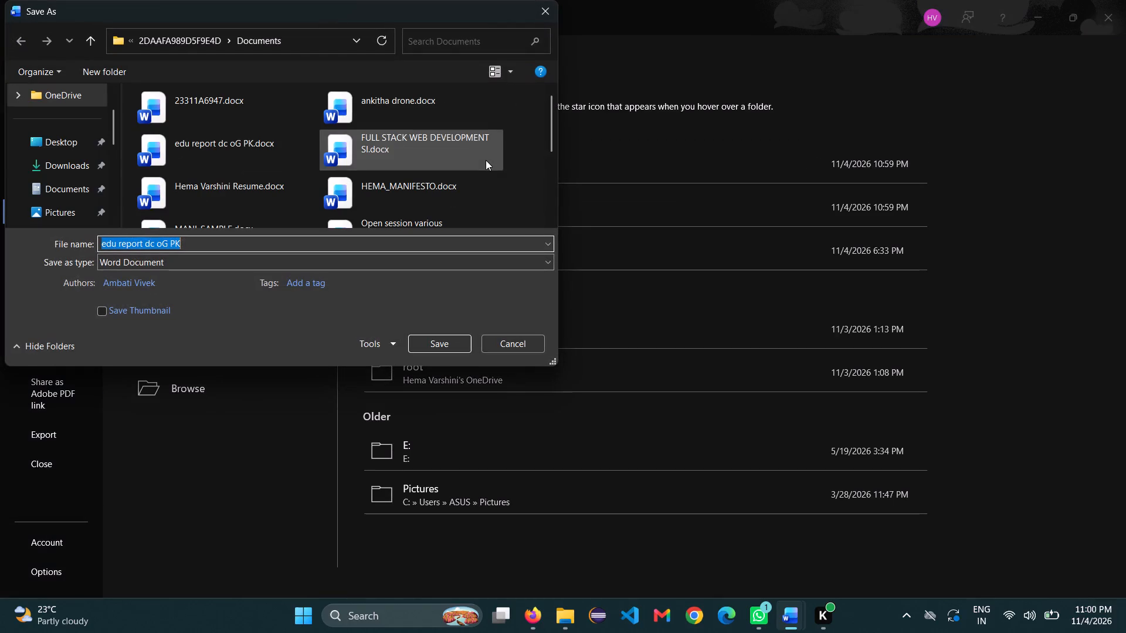
click(324, 243)
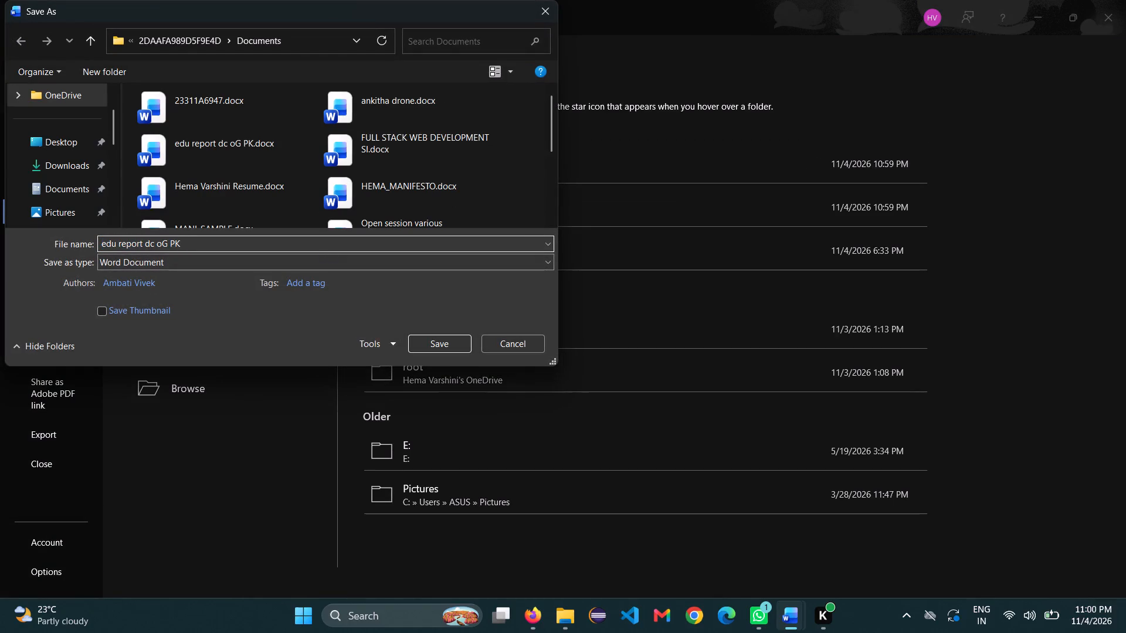
key(BackSpace)
key(BackSpace)
key(BackSpace)
key(BackSpace)
key(BackSpace)
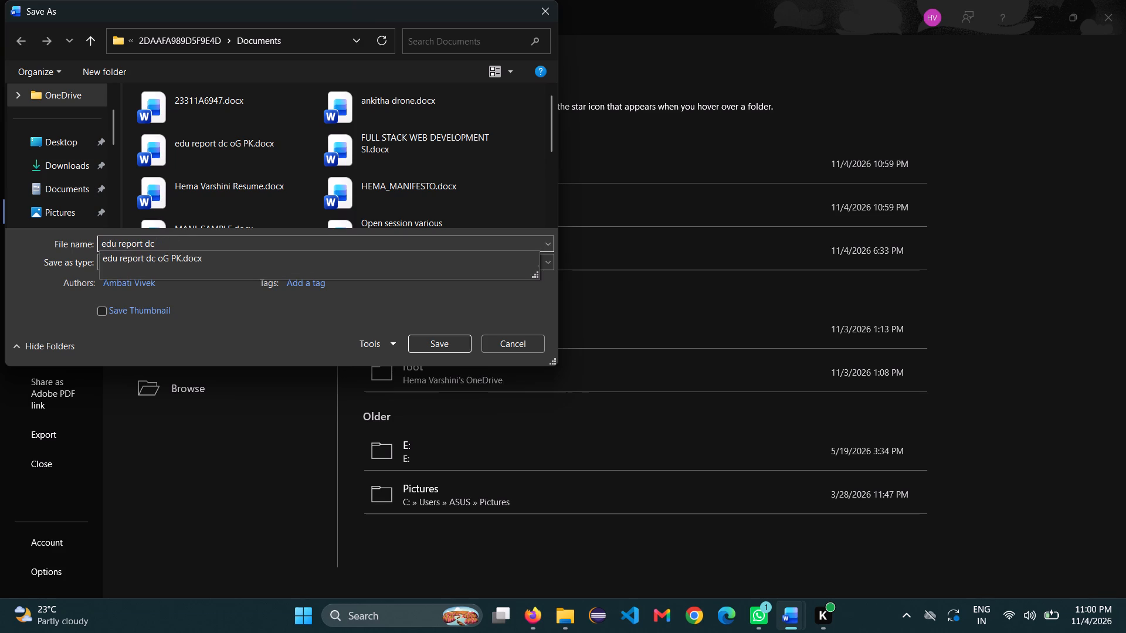
click(450, 340)
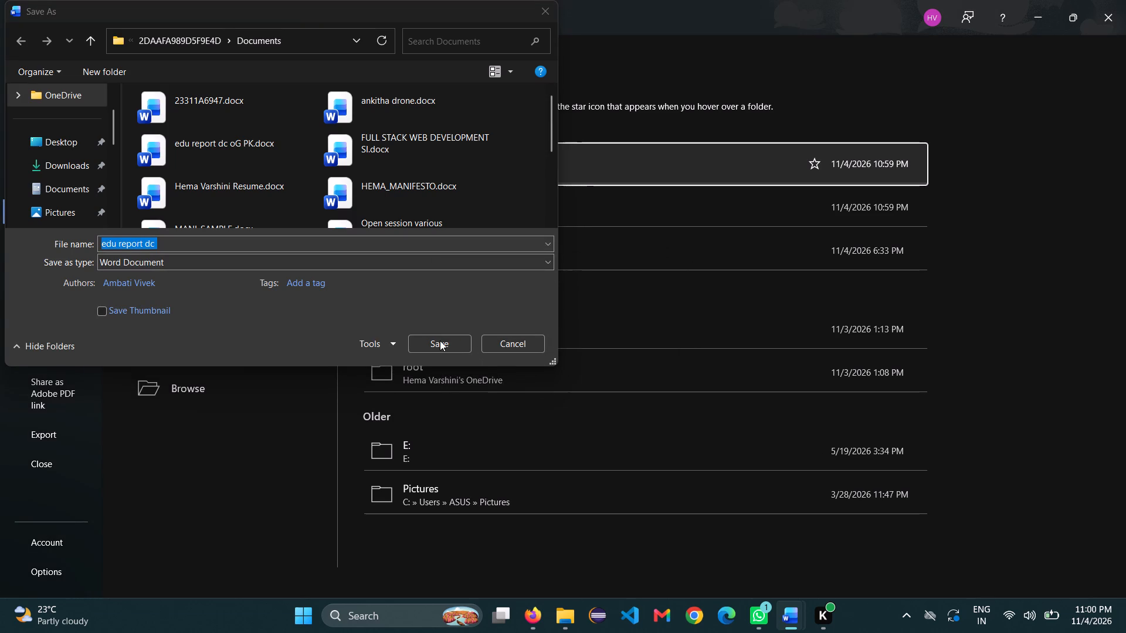
click(440, 341)
Switch to File Explorer and look for the saved "edu report dc" copy in Documents, the recent files and OneDrive.
click(560, 627)
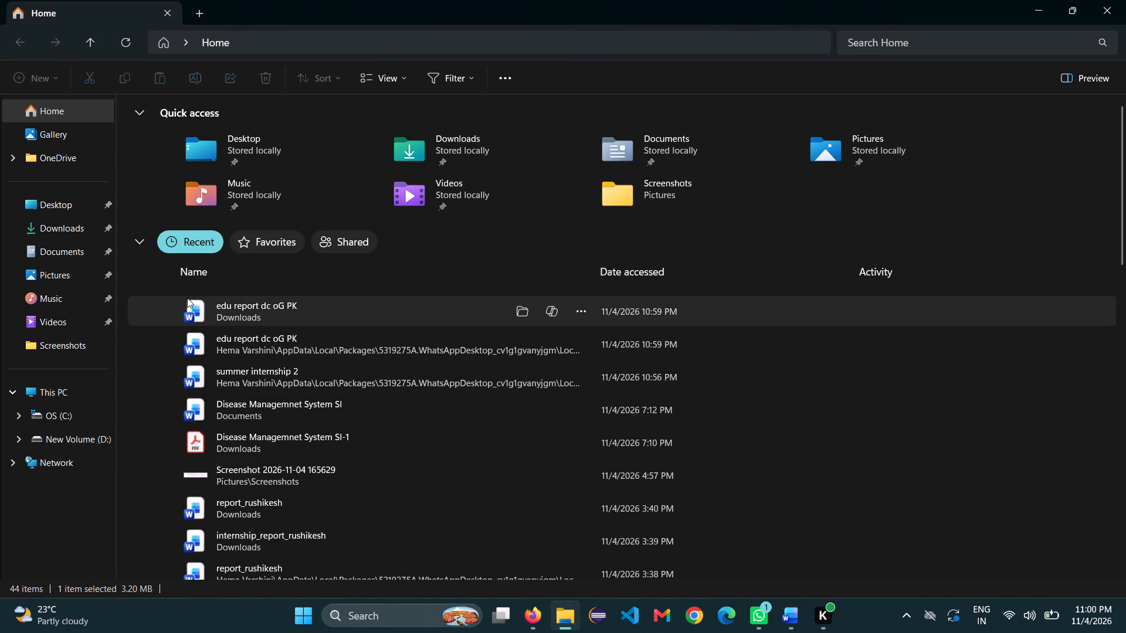
click(59, 253)
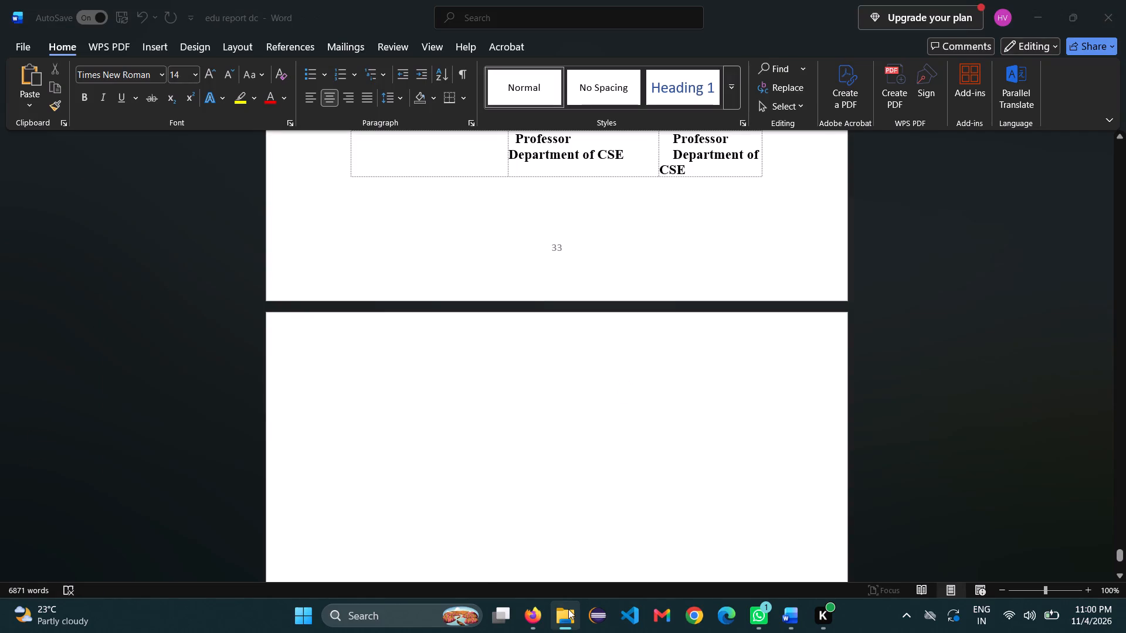
click(567, 614)
click(567, 614)
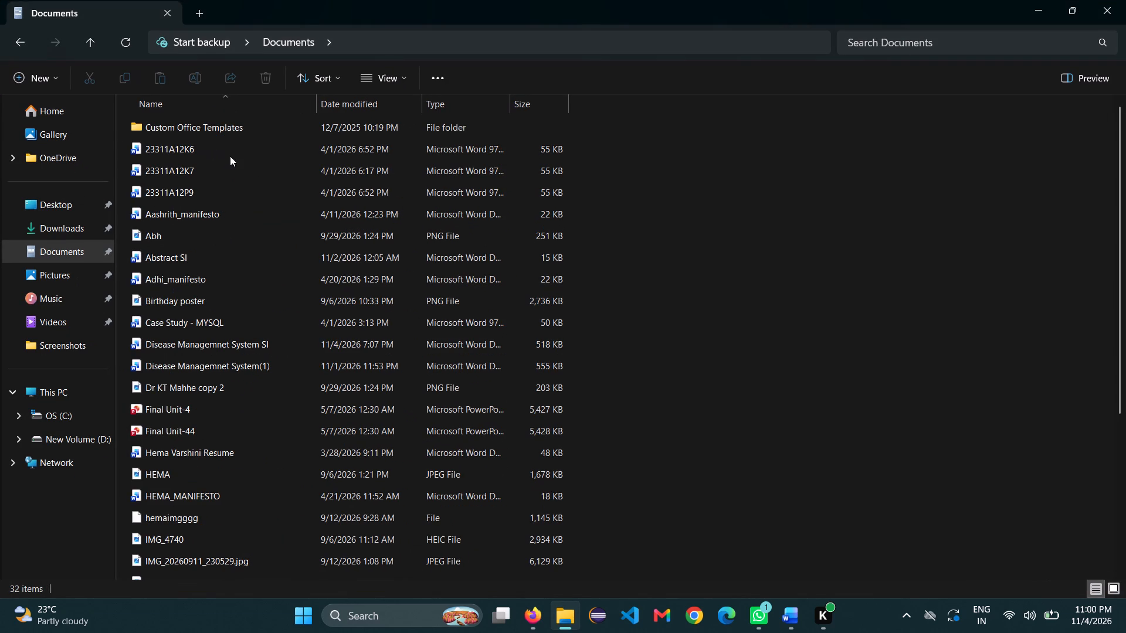
scroll(230, 156, up, 1)
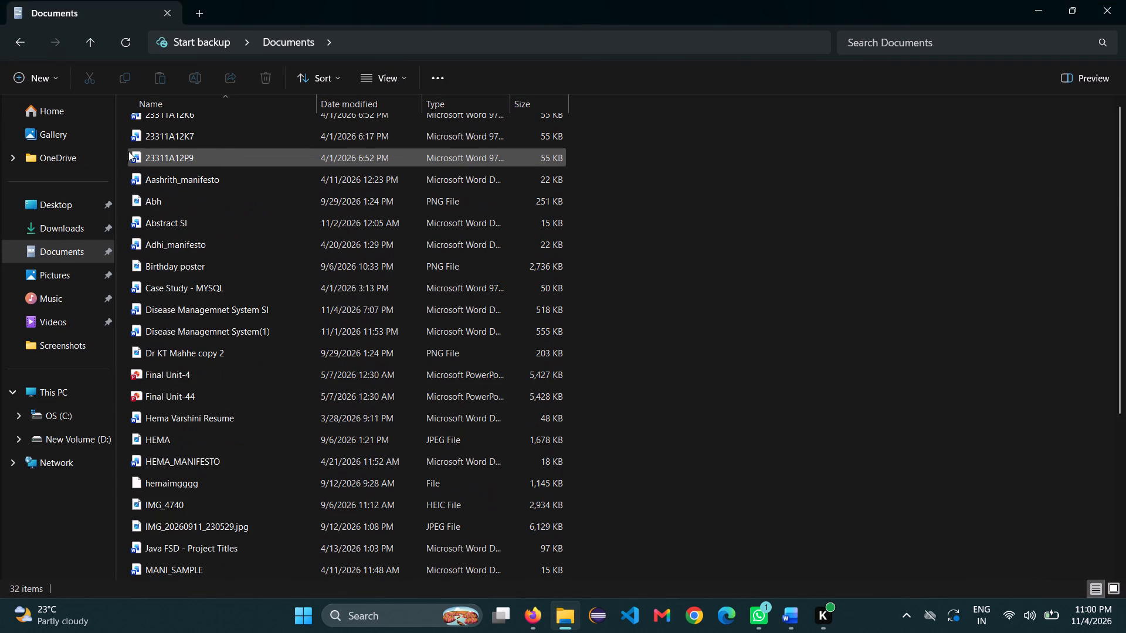
click(83, 108)
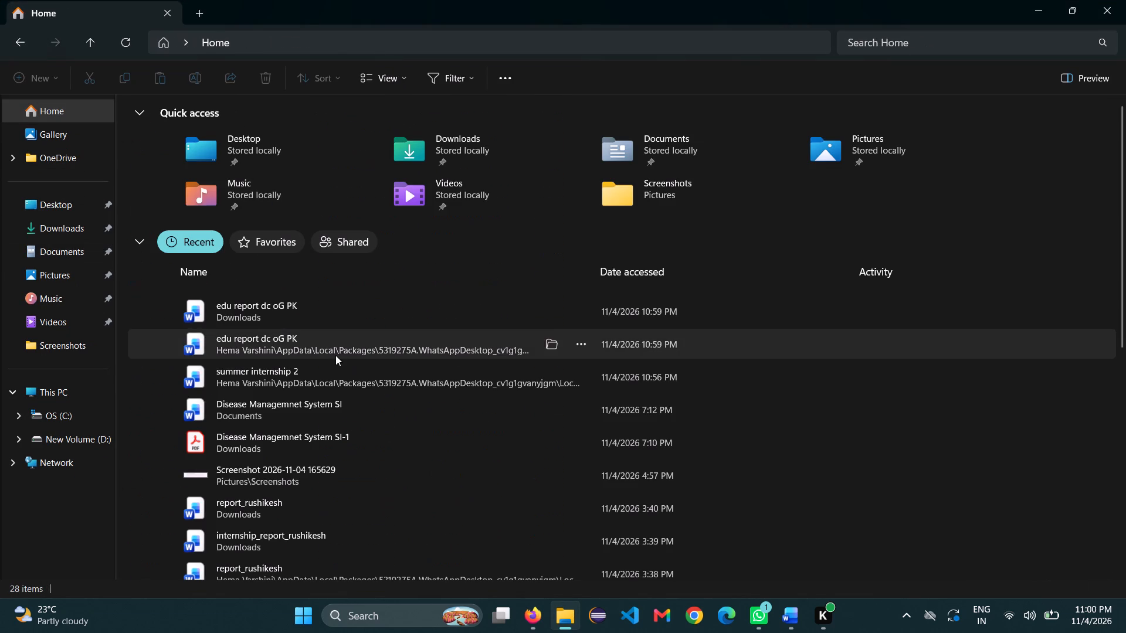
scroll(367, 294, up, 4)
scroll(367, 294, right, 1)
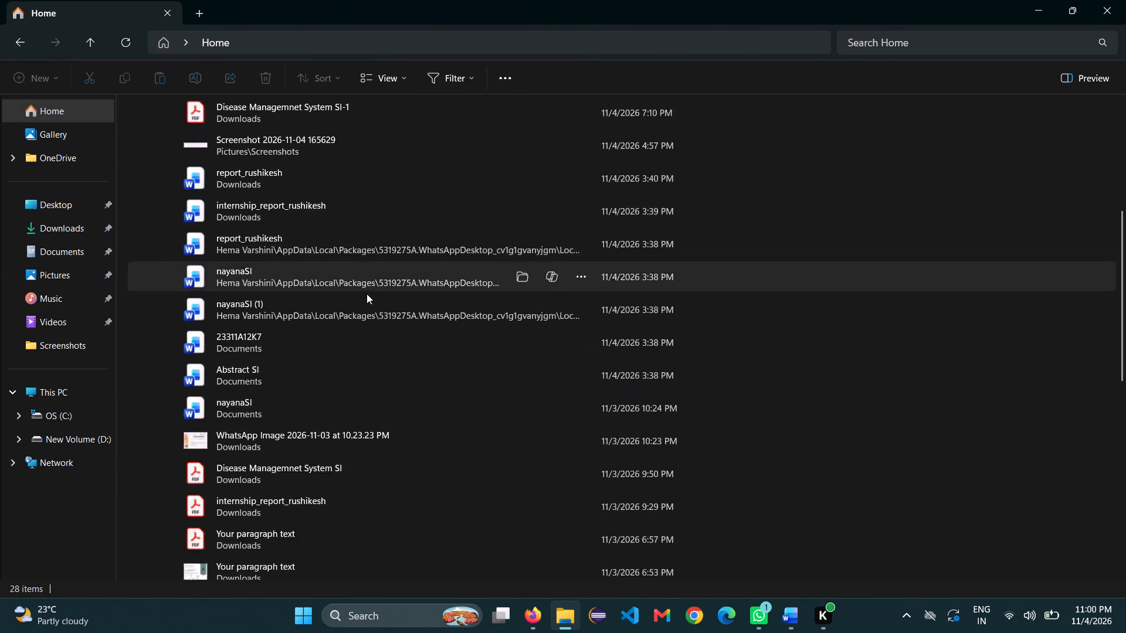
scroll(367, 294, right, 1)
scroll(367, 294, up, 6)
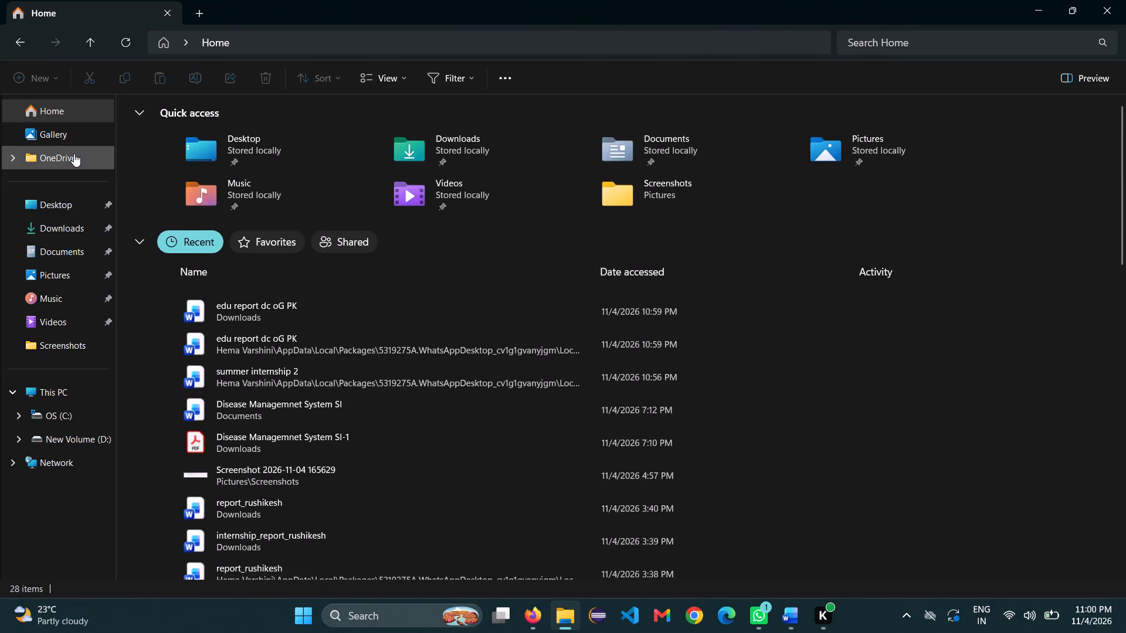
click(74, 154)
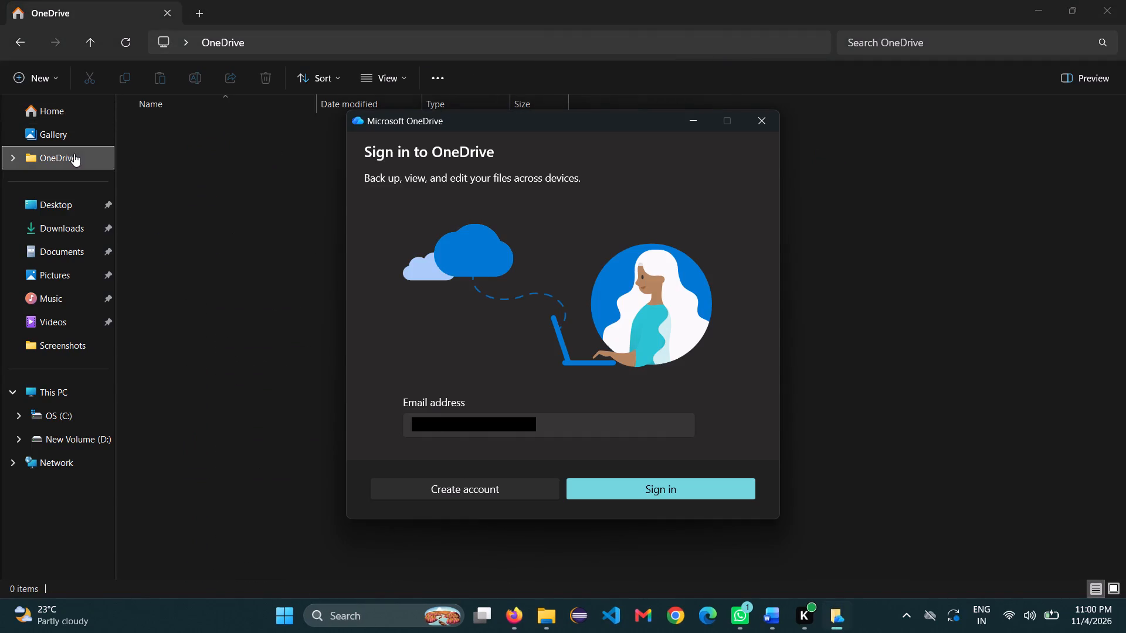
click(764, 125)
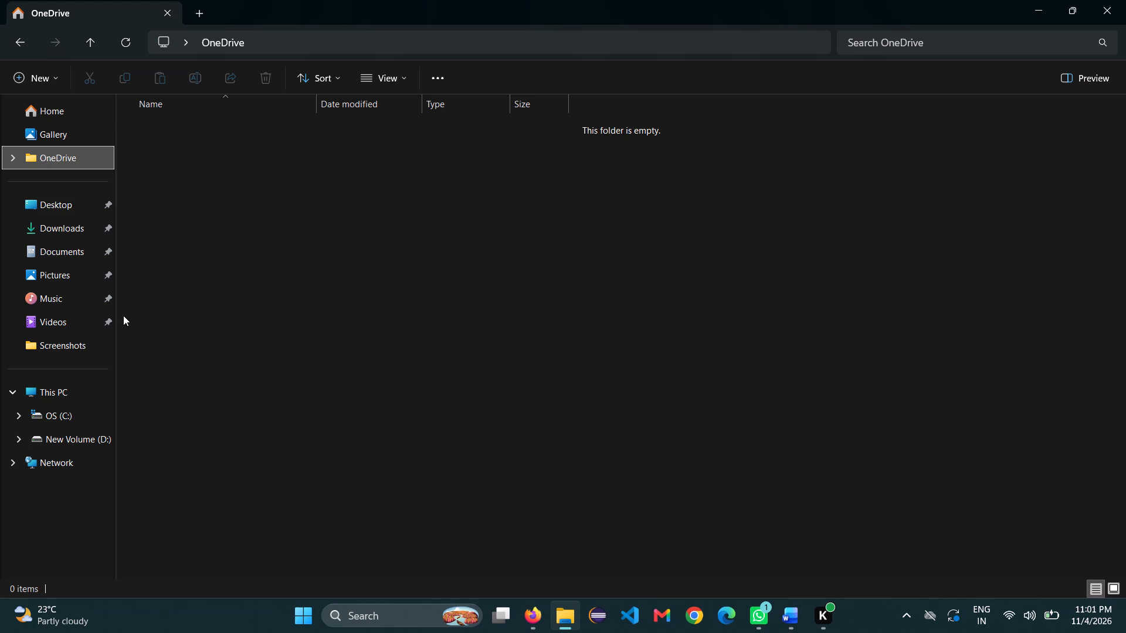
click(69, 111)
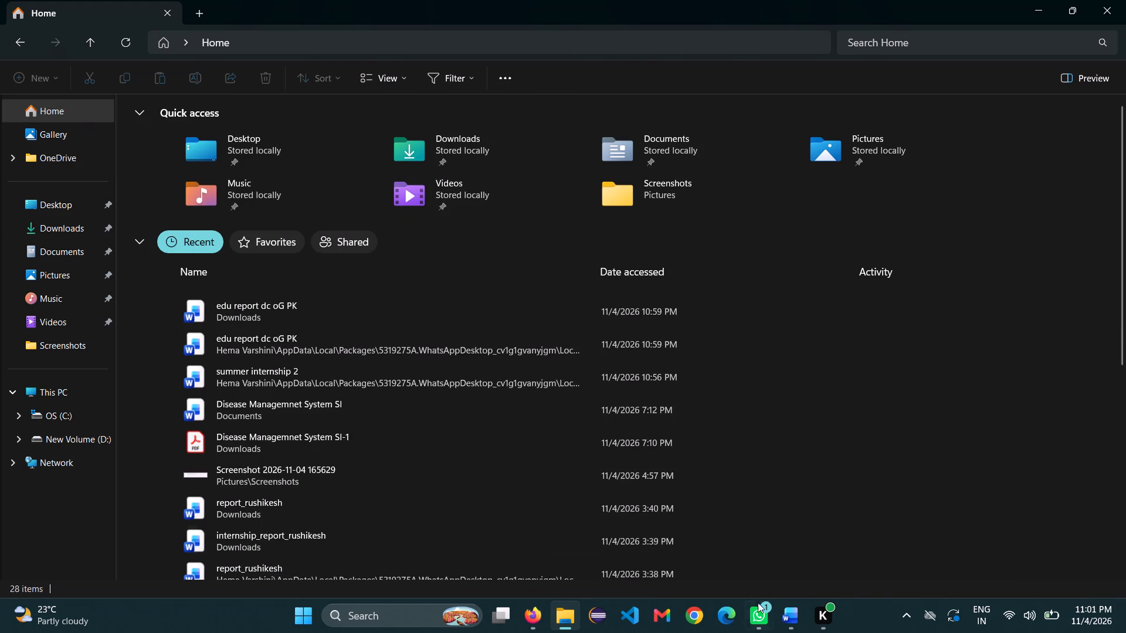
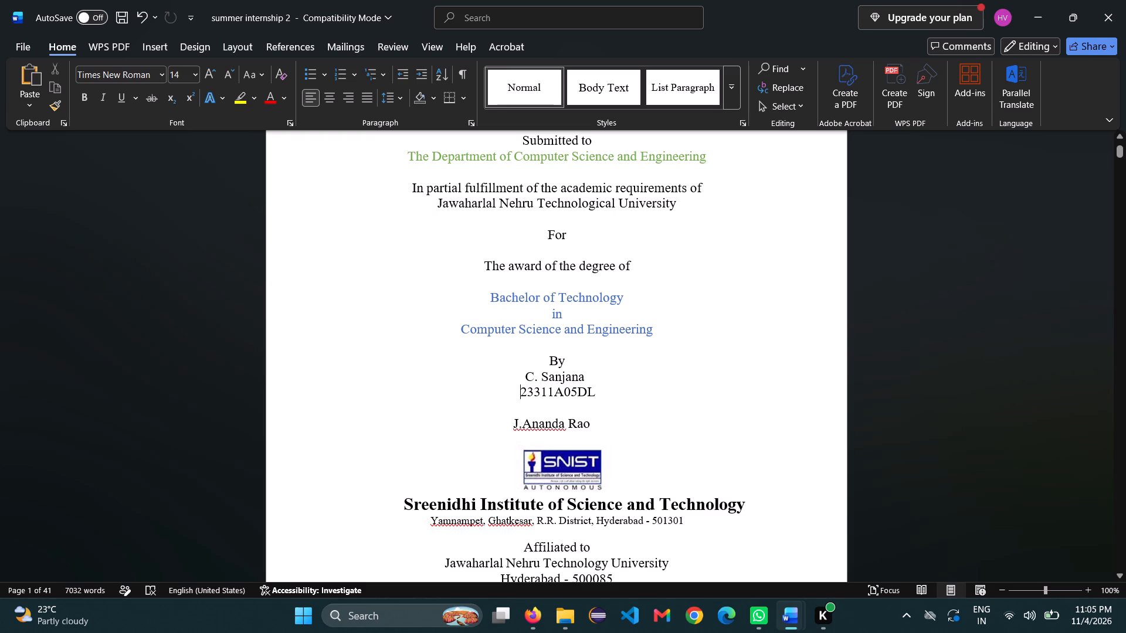
Add a line reading "Assistant professor" below the faculty guide's name on the cover page.
click(592, 423)
key(Return)
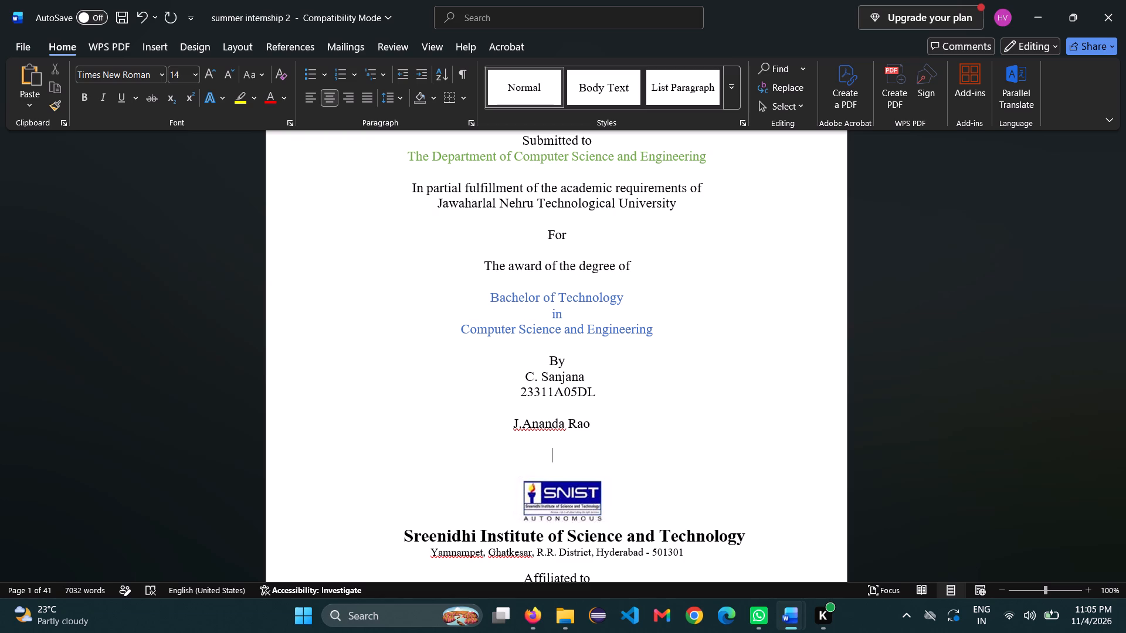
key(Up)
key(Down)
click(512, 441)
text(Assistant)
key(space)
text(professor)
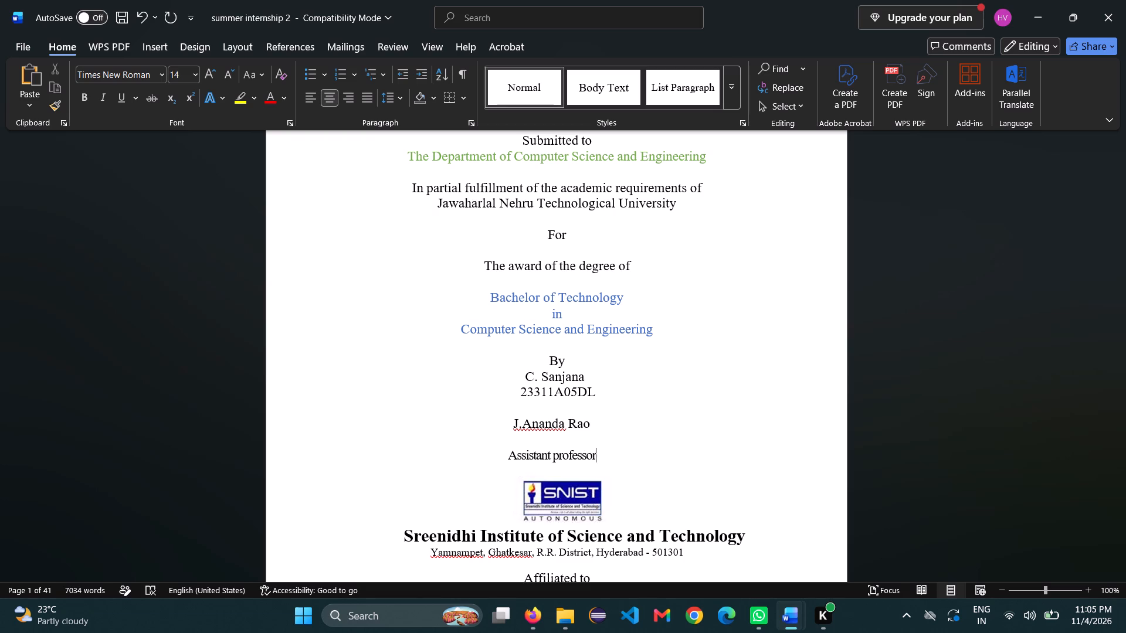
click(503, 448)
key(BackSpace)
key(BackSpace)
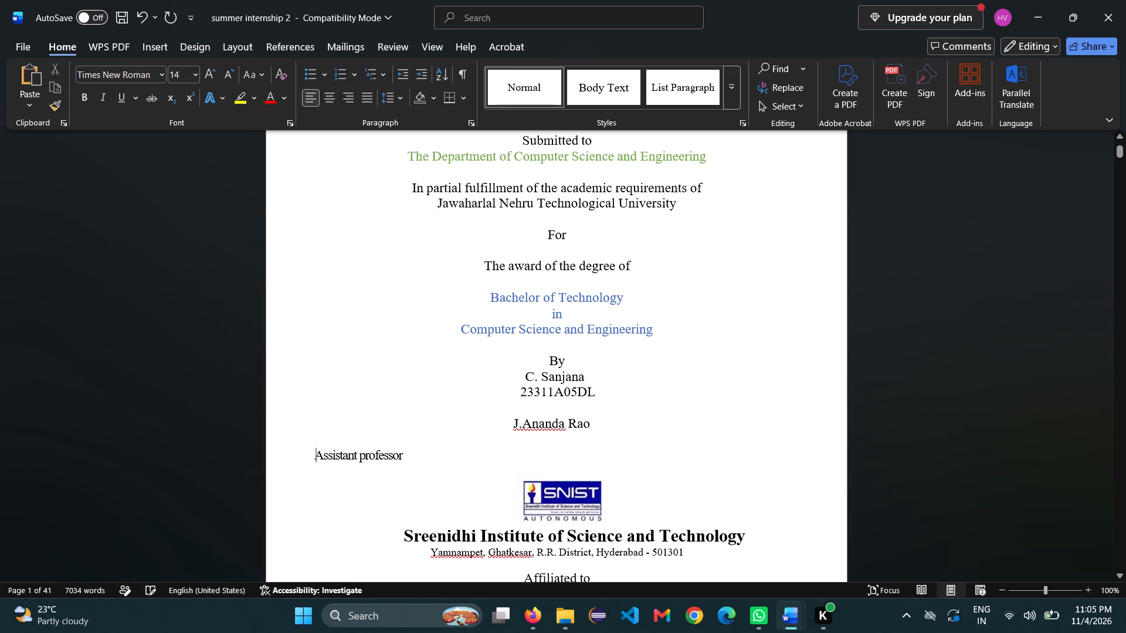
key(BackSpace)
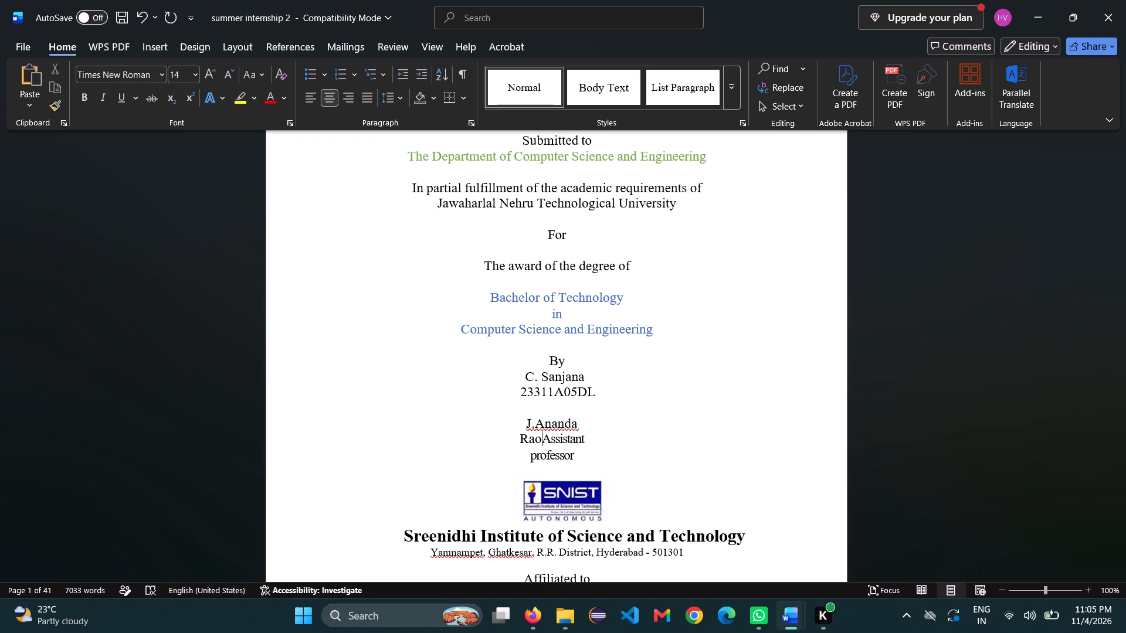
key(Return)
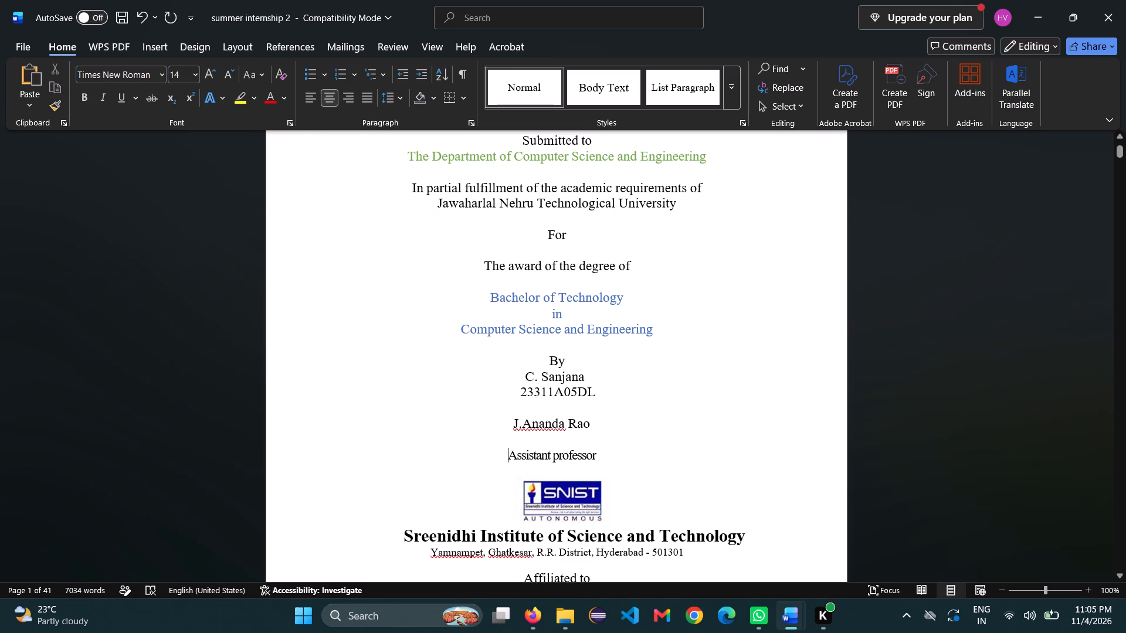
Centre all the cover page text, from "Summer Industry Internship – II" through "Department of Computer Science and Engineering".
scroll(510, 309, up, 1)
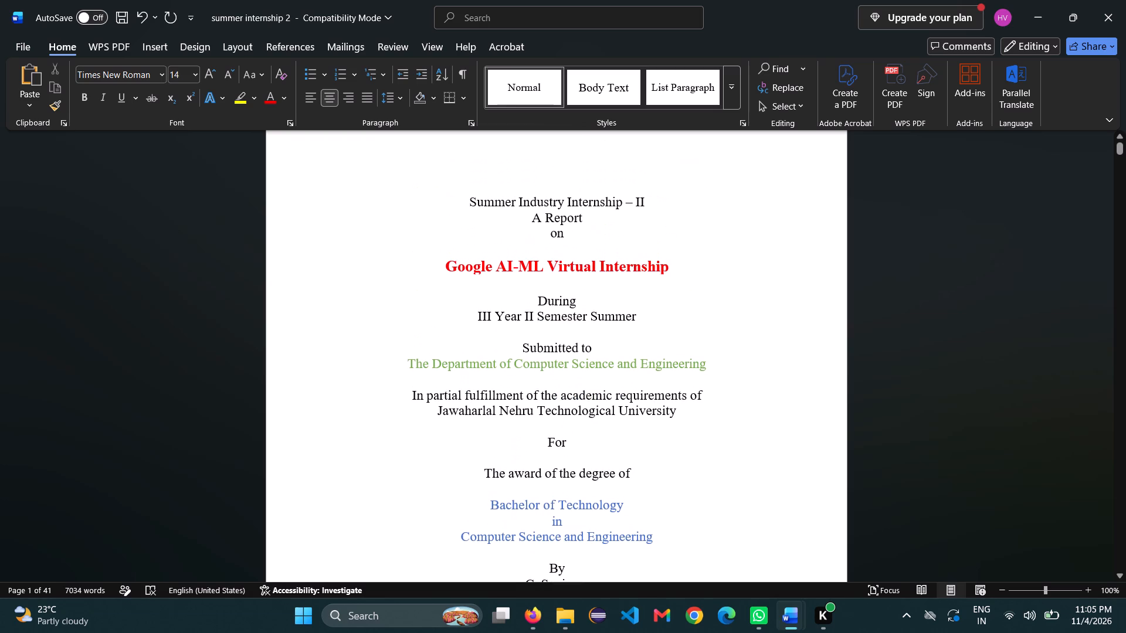
drag(468, 198, 653, 417)
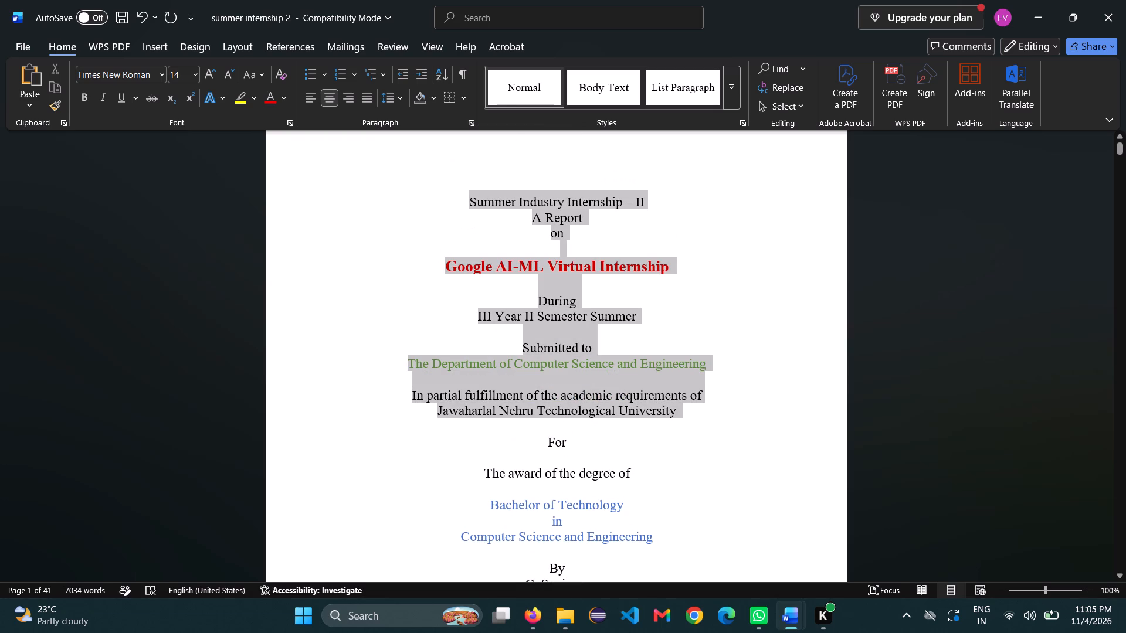
drag(653, 417, 671, 625)
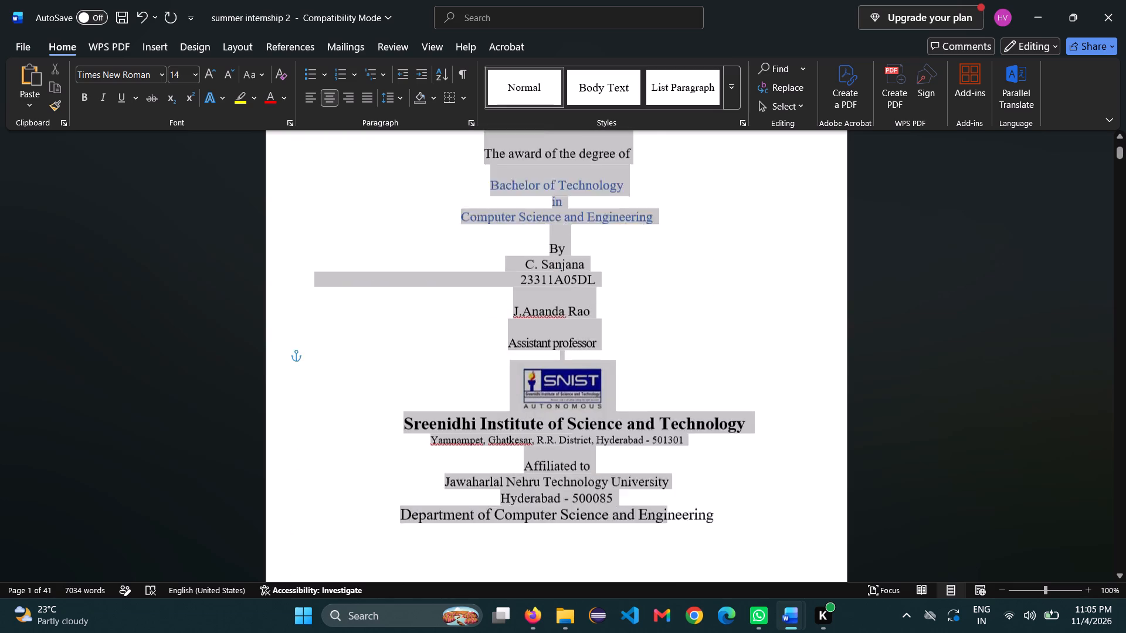
drag(671, 625, 710, 370)
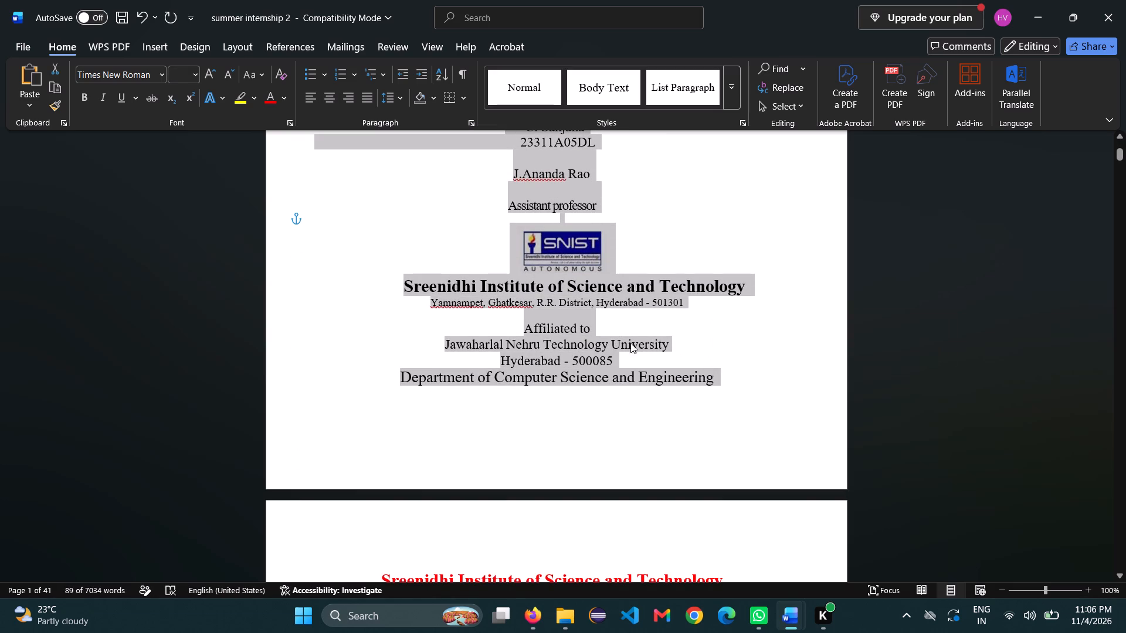
click(330, 94)
click(429, 189)
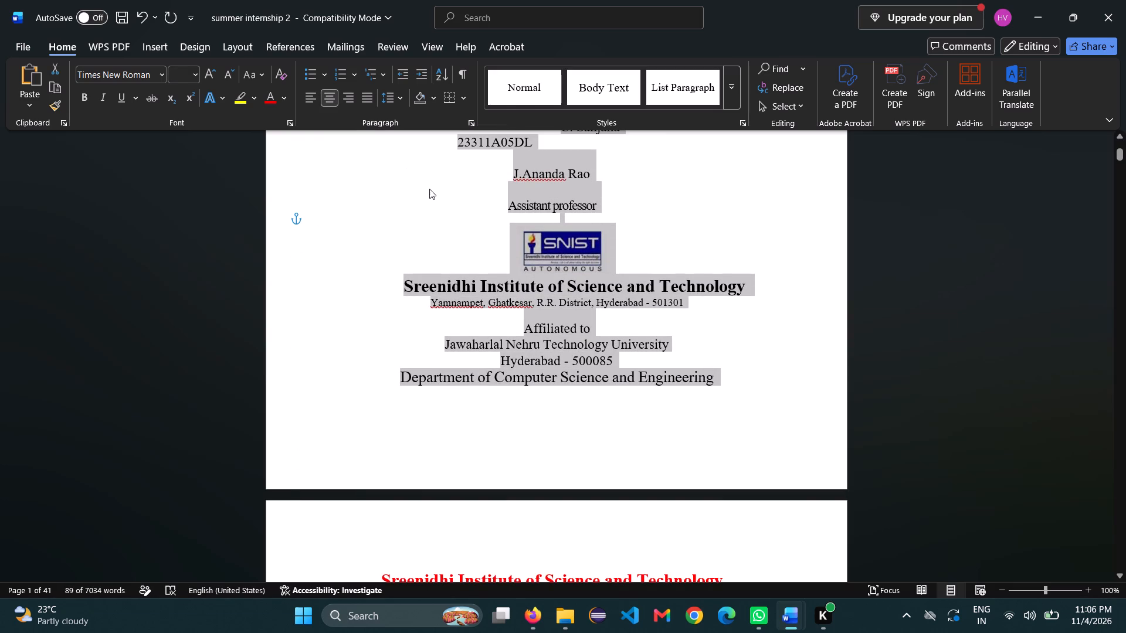
Realign the student's name beneath "By" on the cover page by removing its centring and padding it with leading spaces.
scroll(442, 218, up, 1)
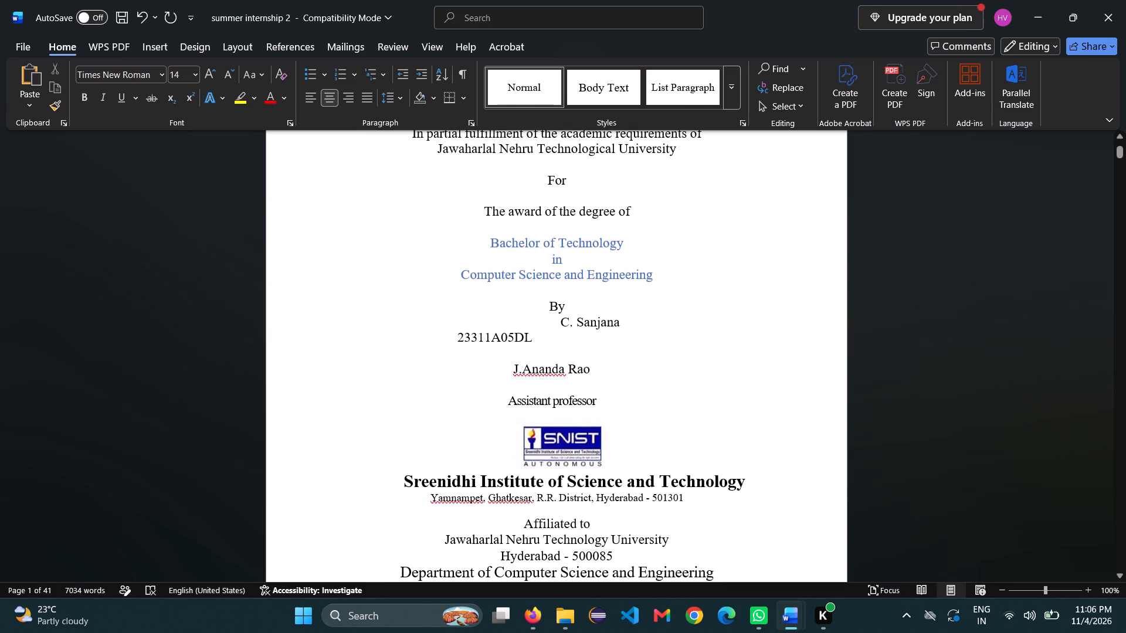
scroll(531, 321, up, 1)
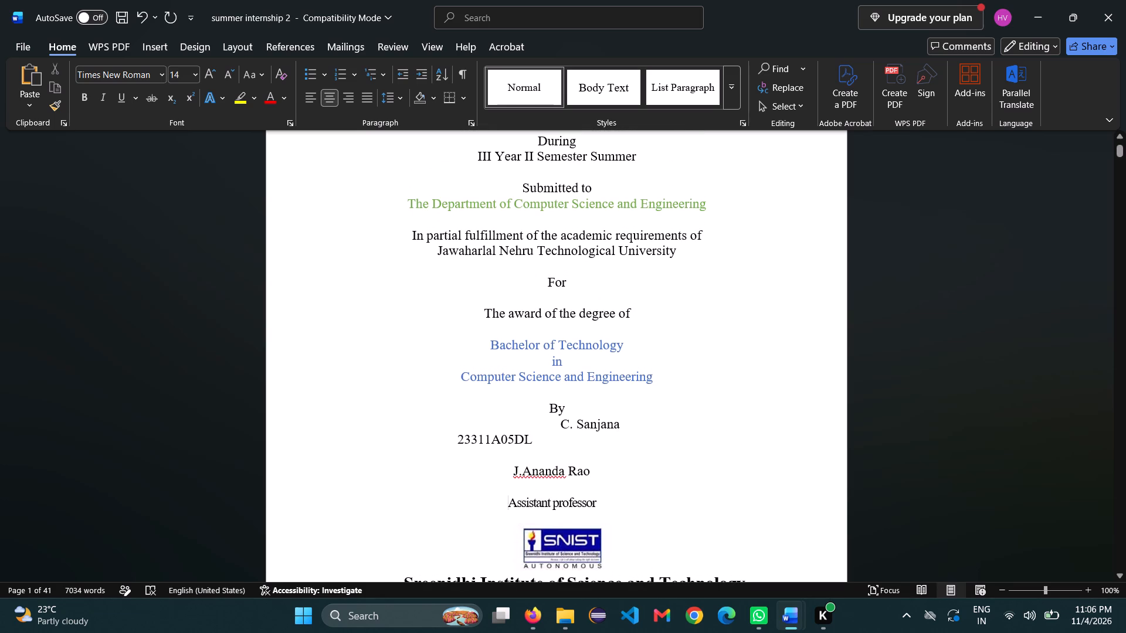
click(457, 435)
click(547, 411)
click(547, 411)
drag(547, 411, 604, 511)
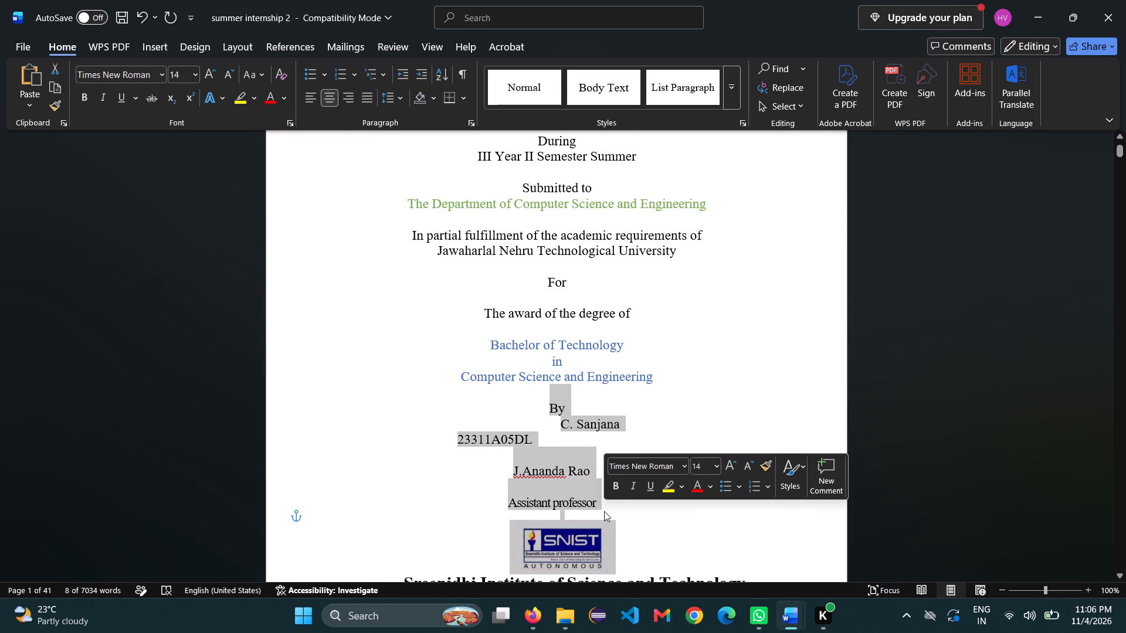
click(652, 527)
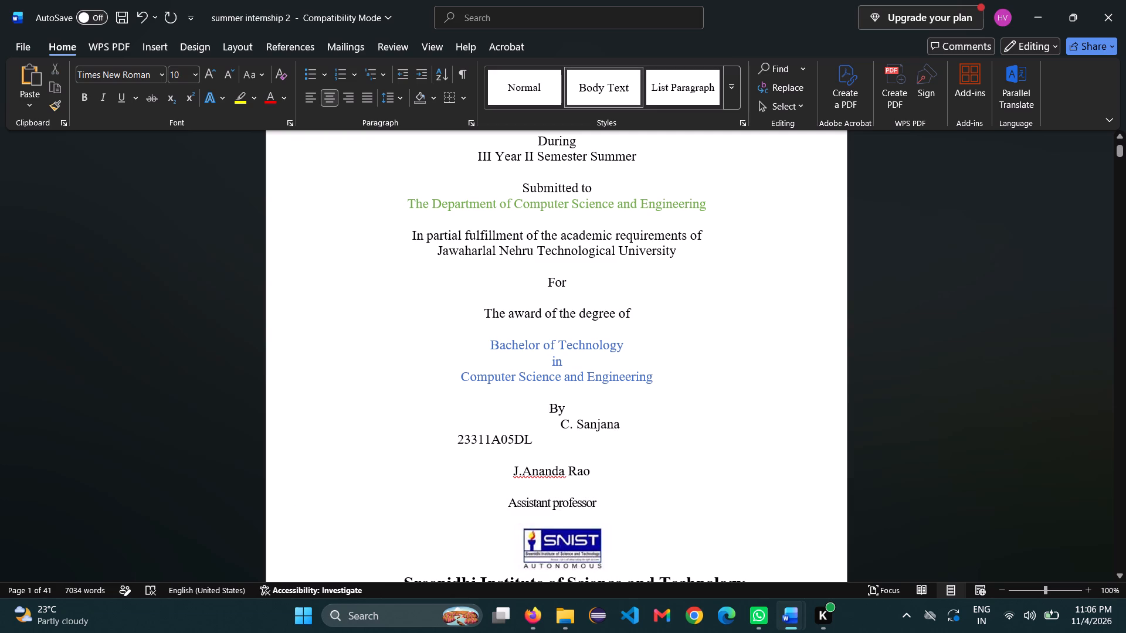
click(558, 422)
key(BackSpace)
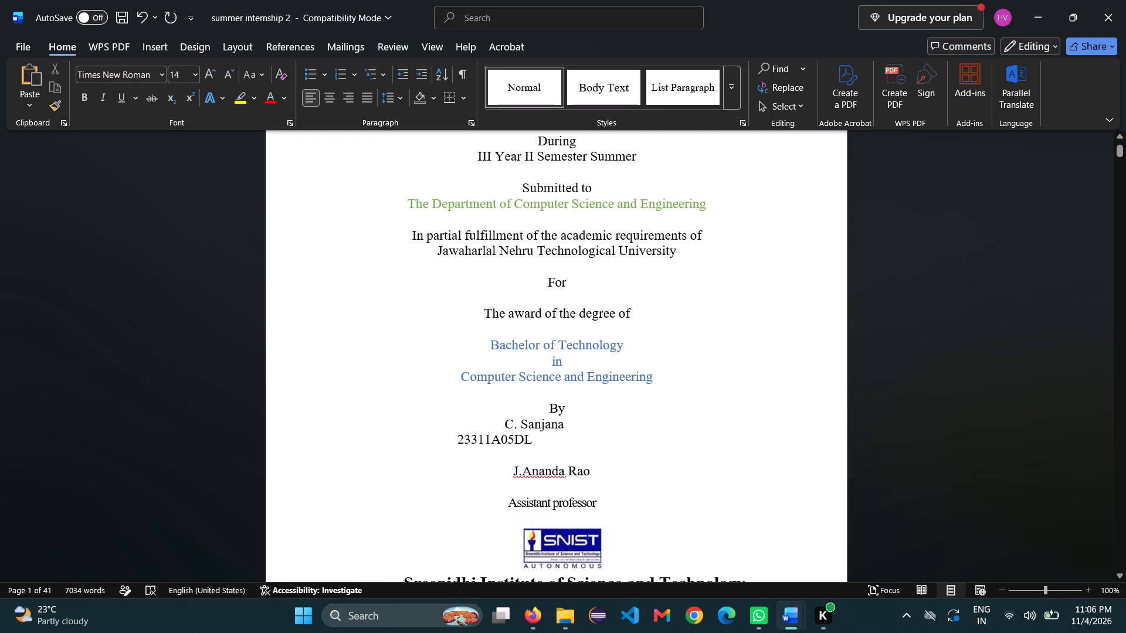
key(space)
key(space)
key(space)
key(space)
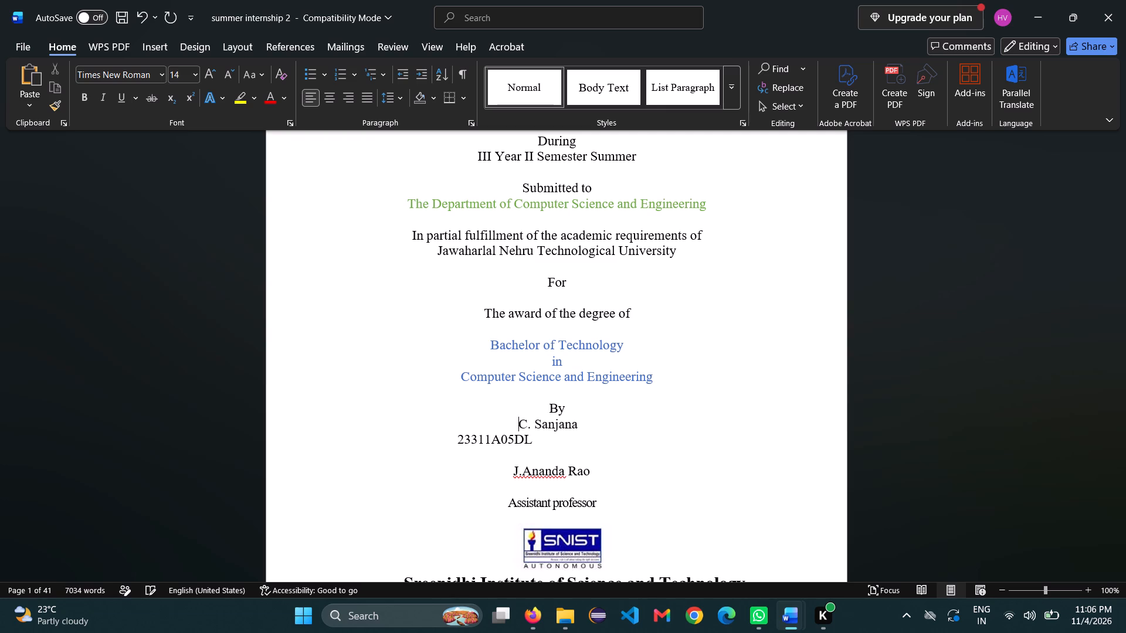
key(space)
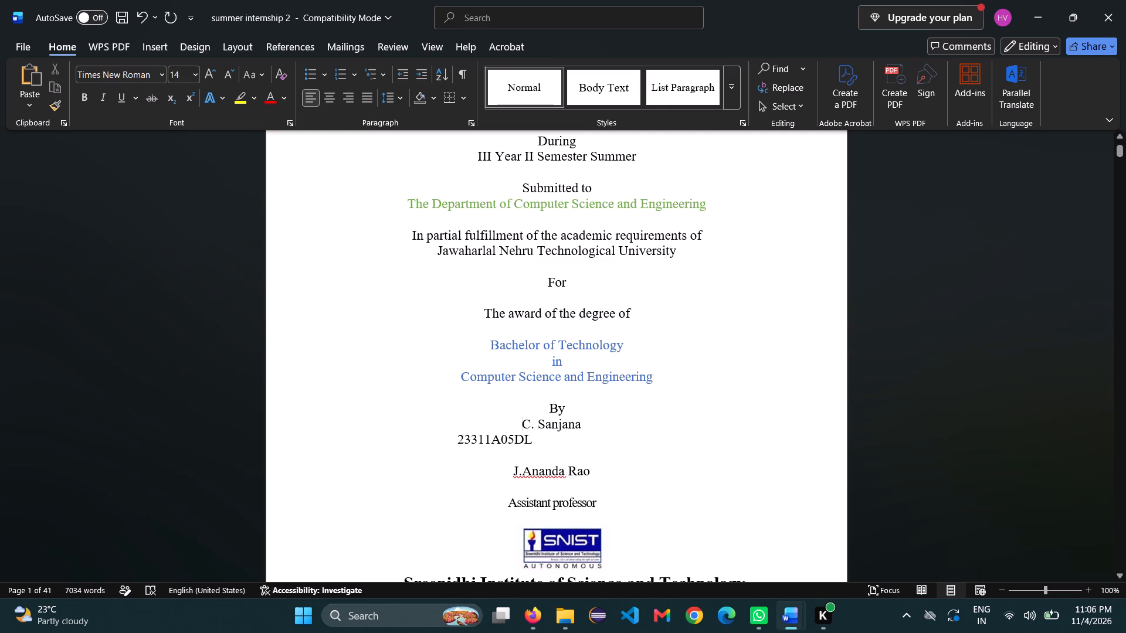
Pad the student's roll number line with leading spaces so it lines up beneath the student's name.
click(459, 440)
key(space)
key(space)
key(space)
key(space)
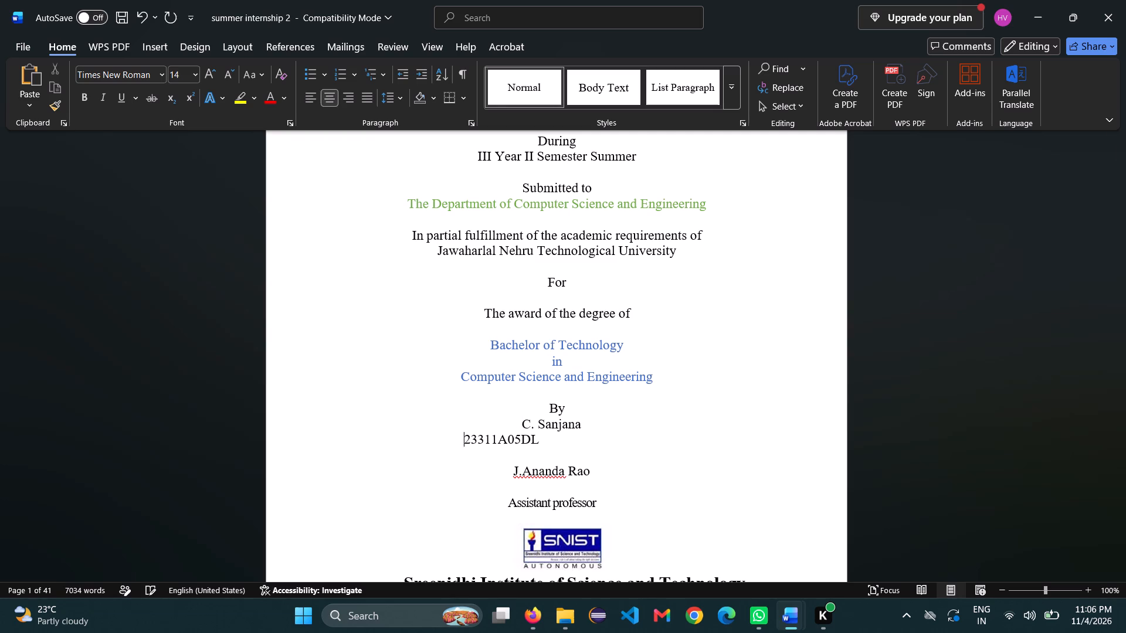
key(space)
key(space)
key(space)
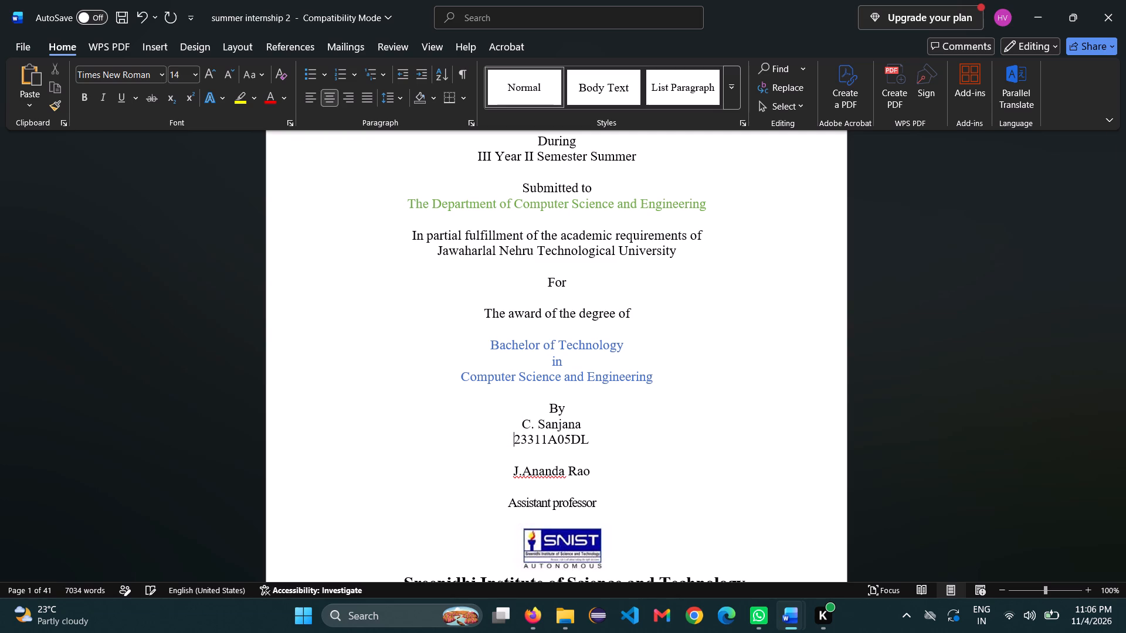
key(space)
key(space)
key(space)
key(space)
Shift the faculty guide's name with leading spaces to align beneath the roll number, and insert a space after the initial.
click(513, 471)
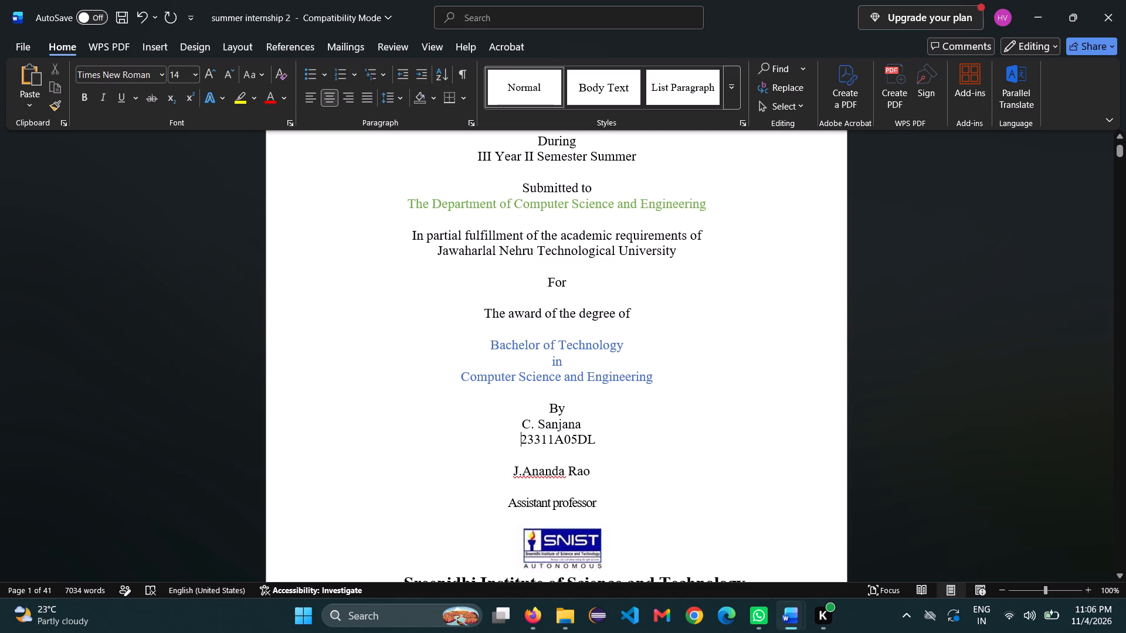
key(space)
key(space)
key(space)
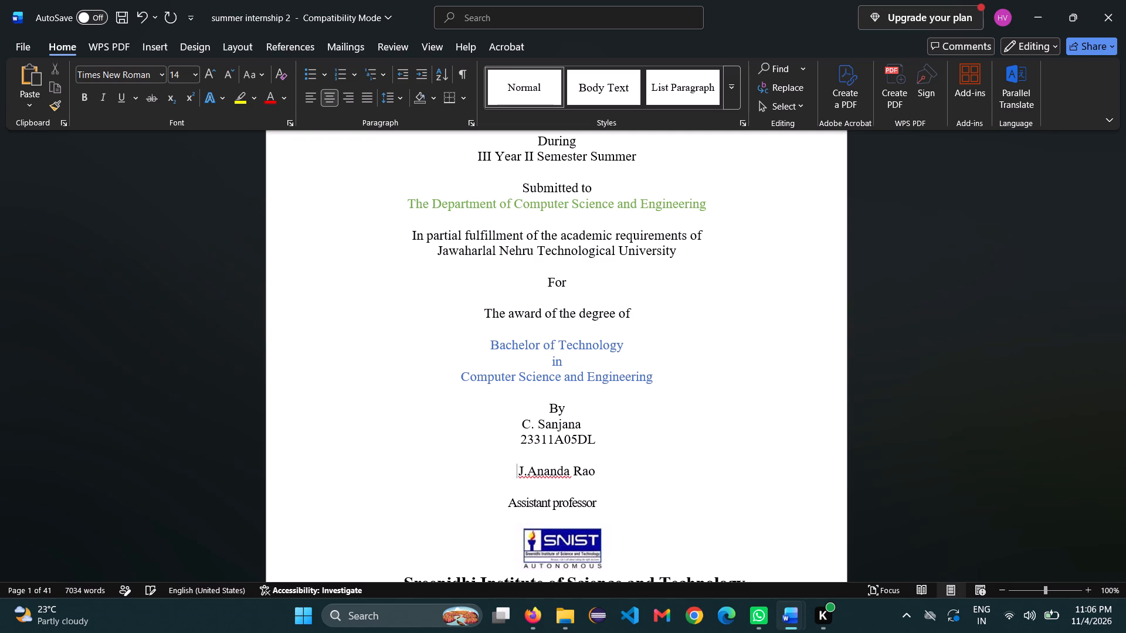
key(space)
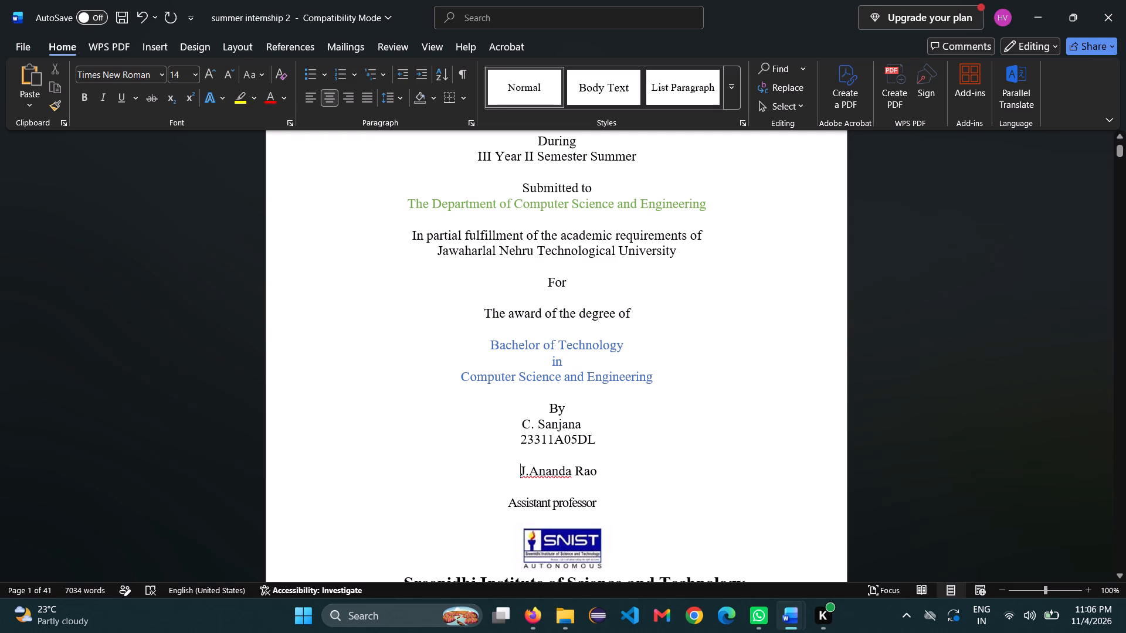
click(529, 471)
key(space)
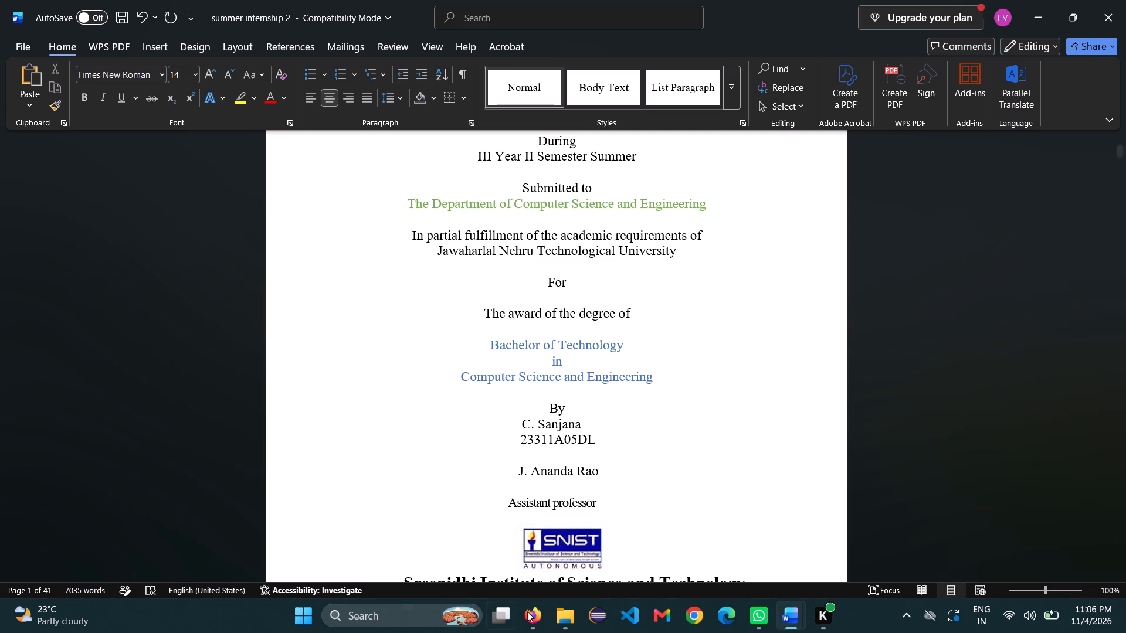
Switch to File Explorer and open the recent document "eduuuuuuuu" from Documents in Word.
click(571, 612)
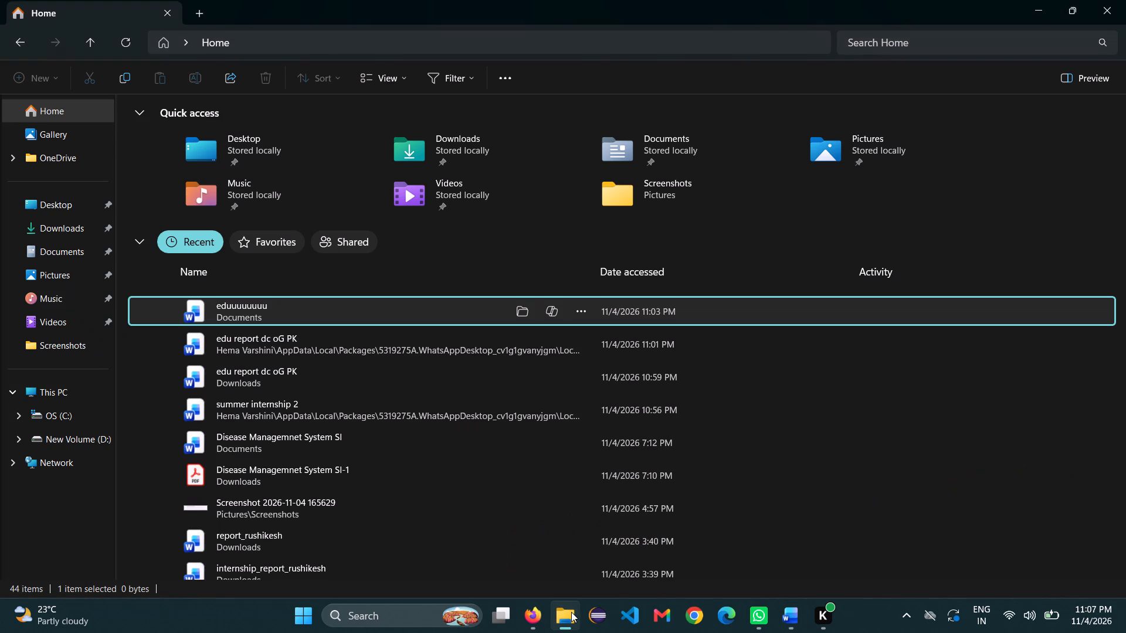
double_click(378, 318)
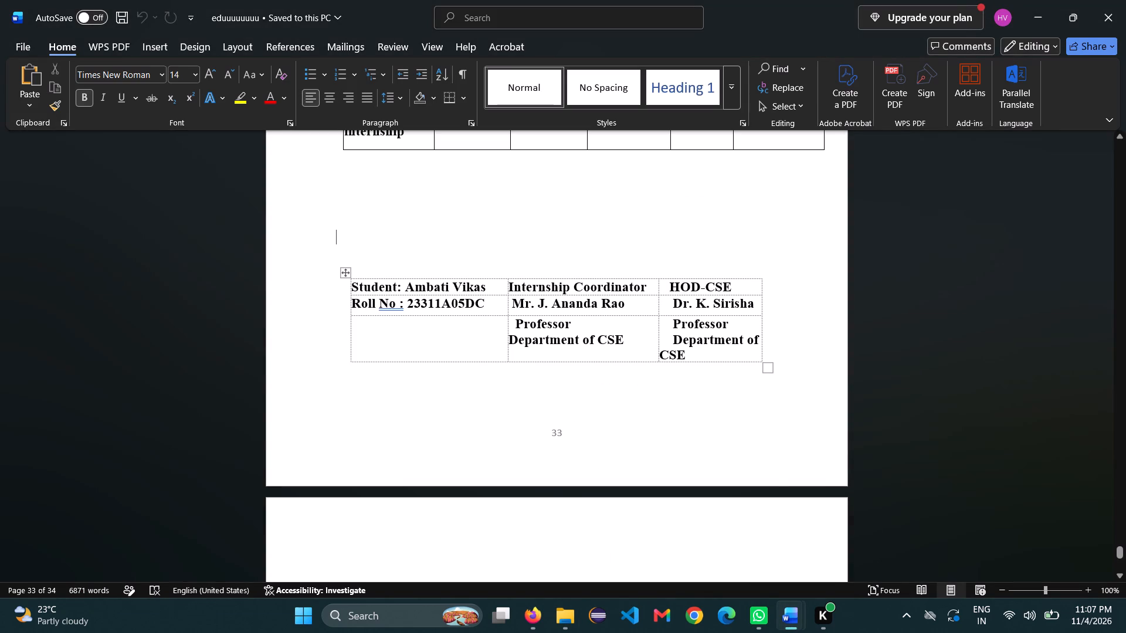
Delete the internship title "Google AI ML virtual internship" from the Title column of Table 3, Domain of the Project.
scroll(543, 319, down, 7)
scroll(543, 319, up, 1)
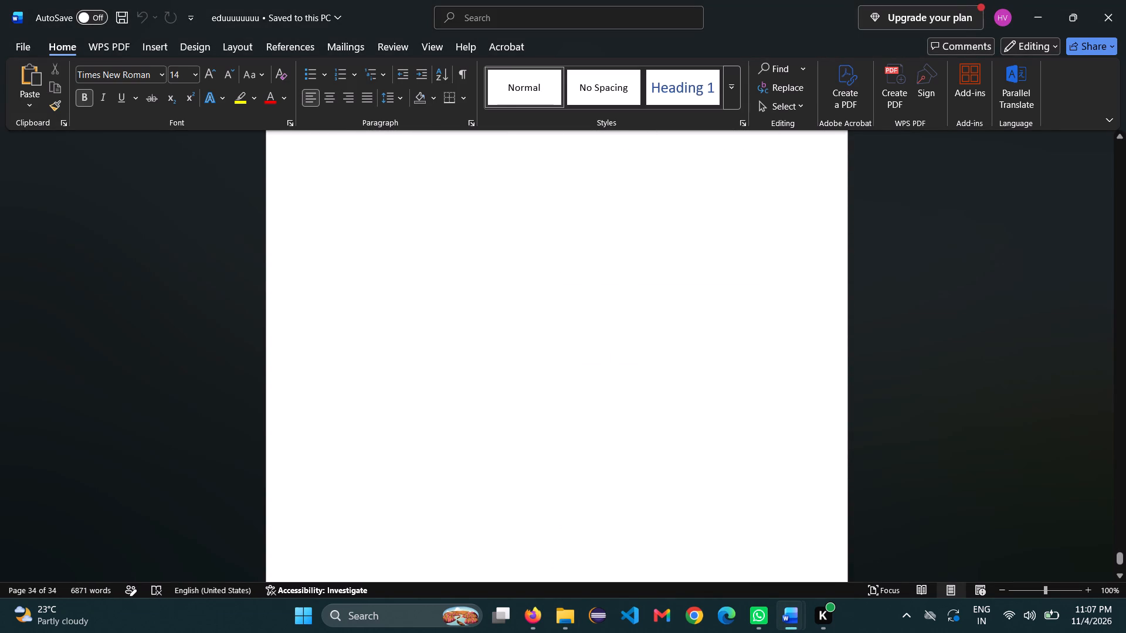
scroll(543, 319, up, 6)
scroll(543, 319, down, 1)
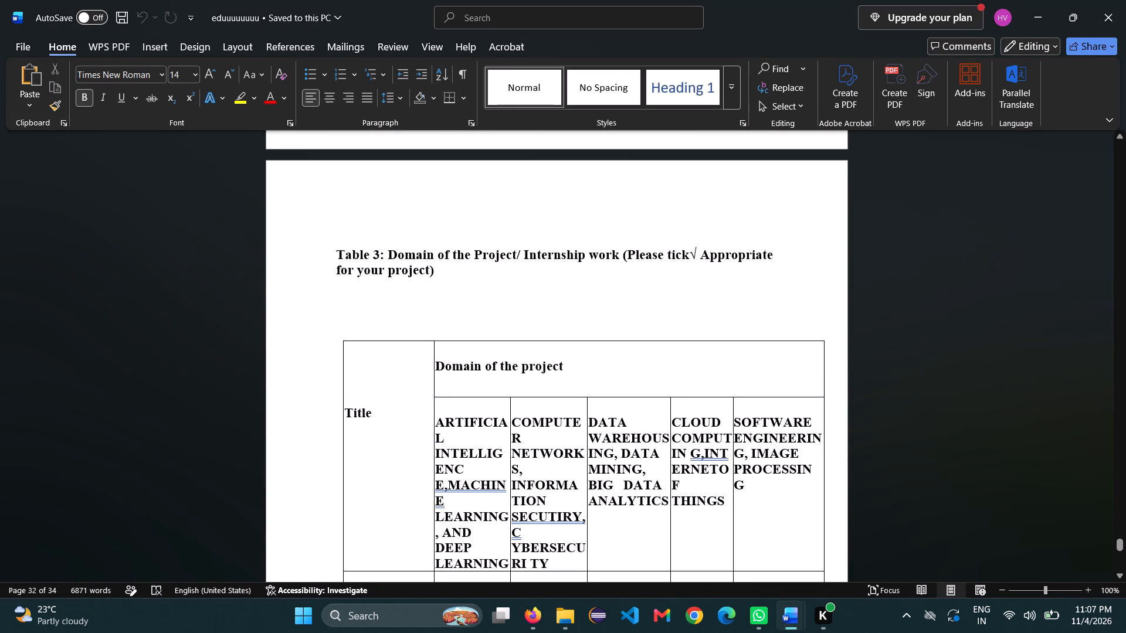
scroll(543, 319, down, 3)
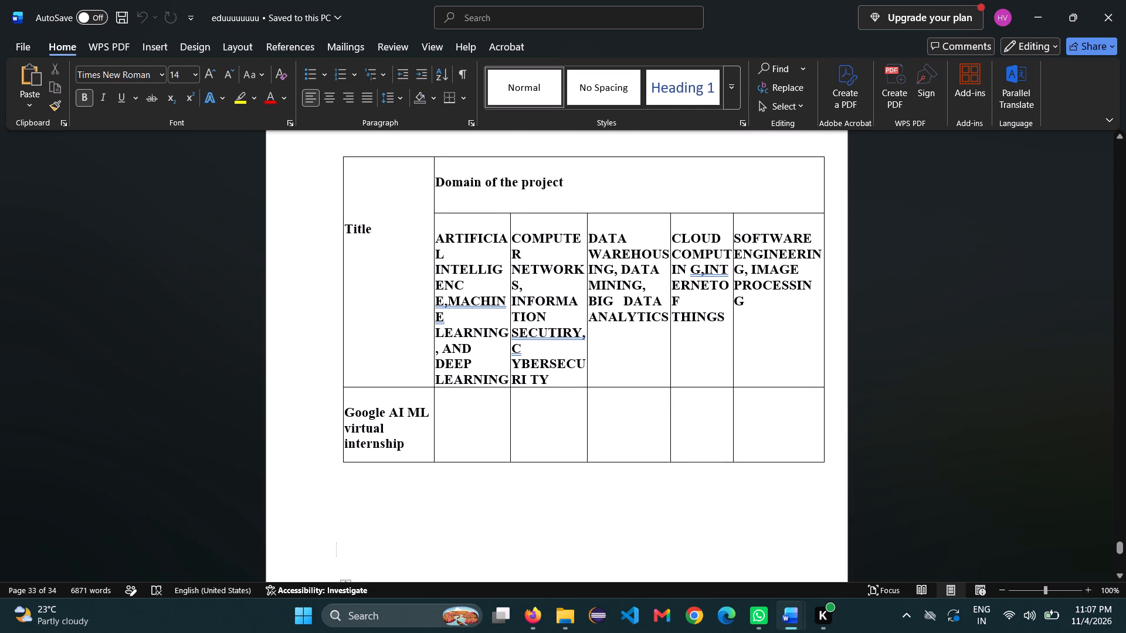
scroll(543, 319, down, 1)
drag(348, 410, 364, 421)
drag(364, 421, 394, 441)
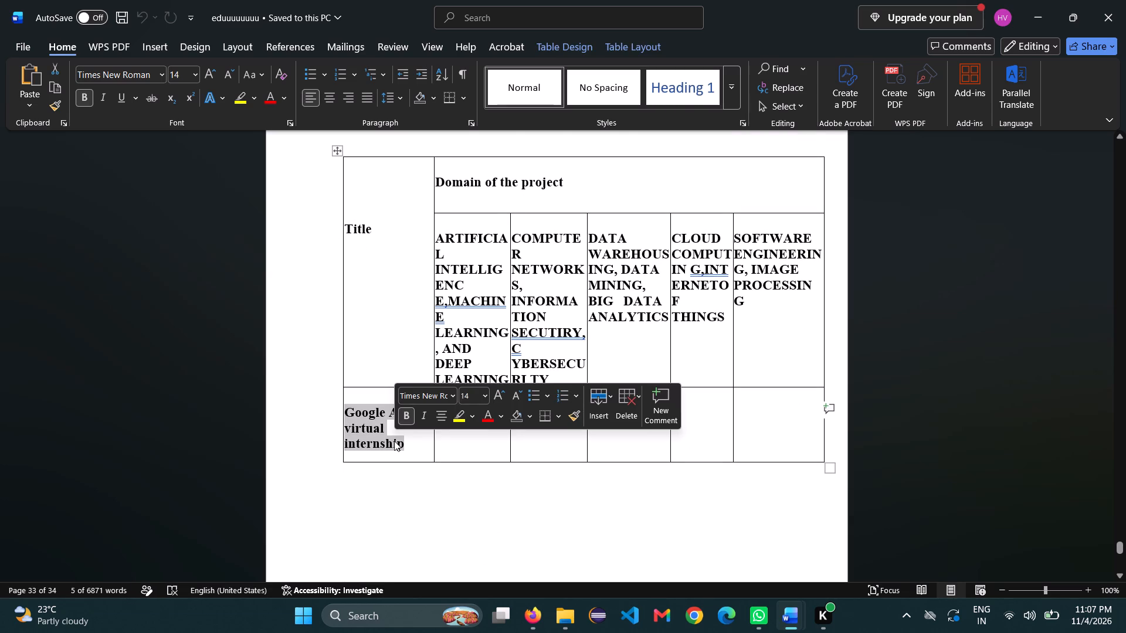
key(BackSpace)
Copy the title "Java Full stack development with project" from the first internship table into the empty title cell of Table 3.
scroll(394, 441, up, 2)
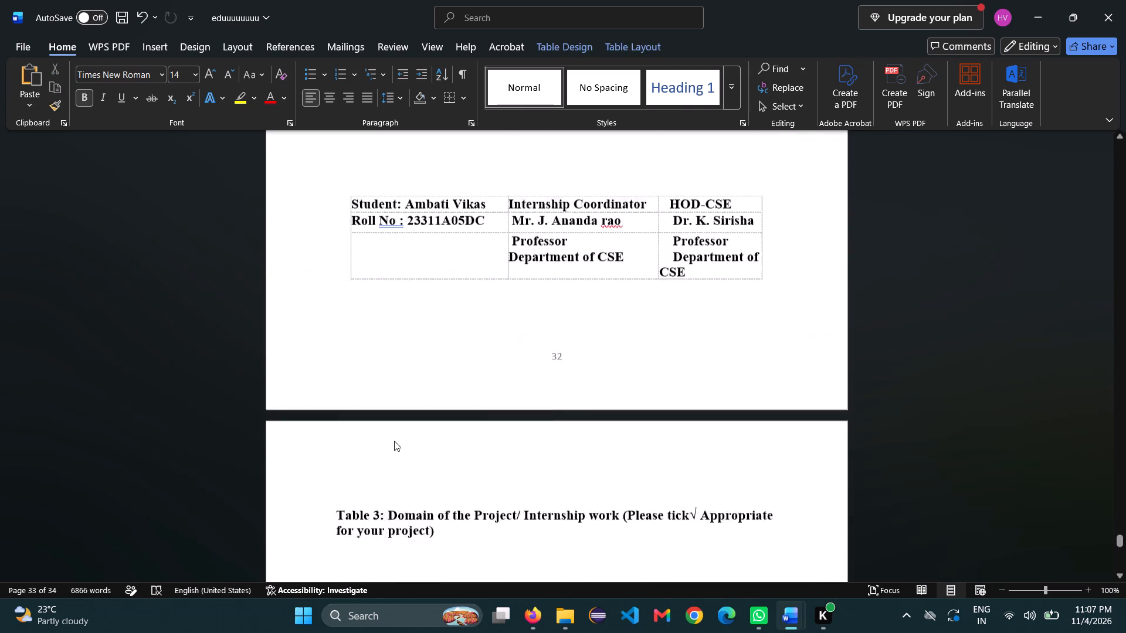
scroll(394, 441, up, 1)
scroll(422, 390, up, 2)
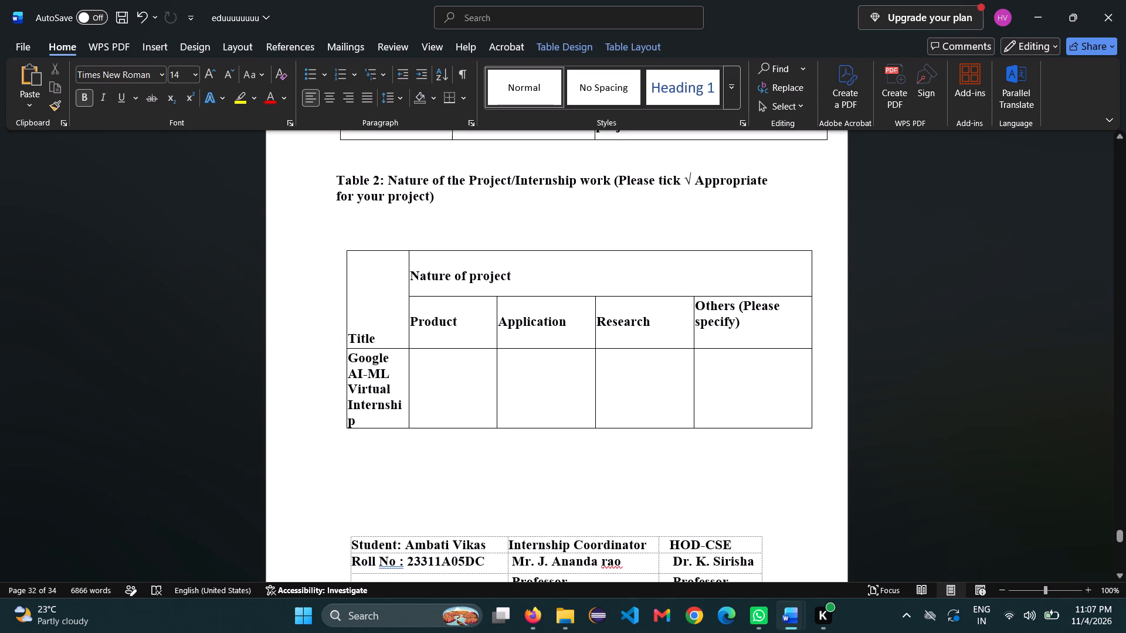
scroll(443, 303, up, 1)
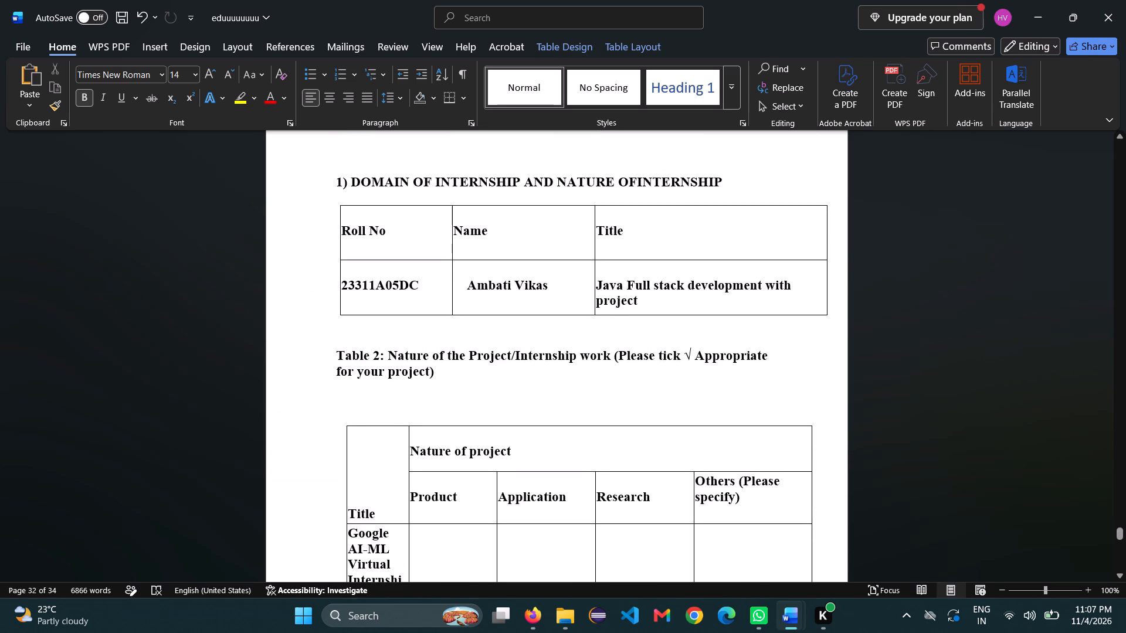
drag(598, 286, 632, 304)
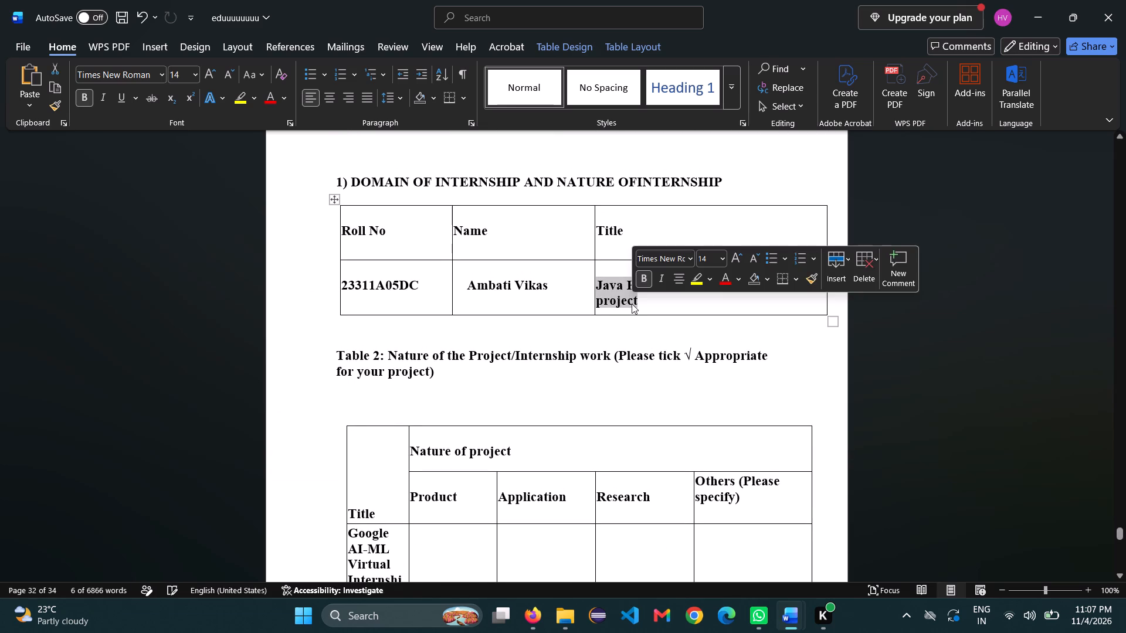
key(ctrl+c)
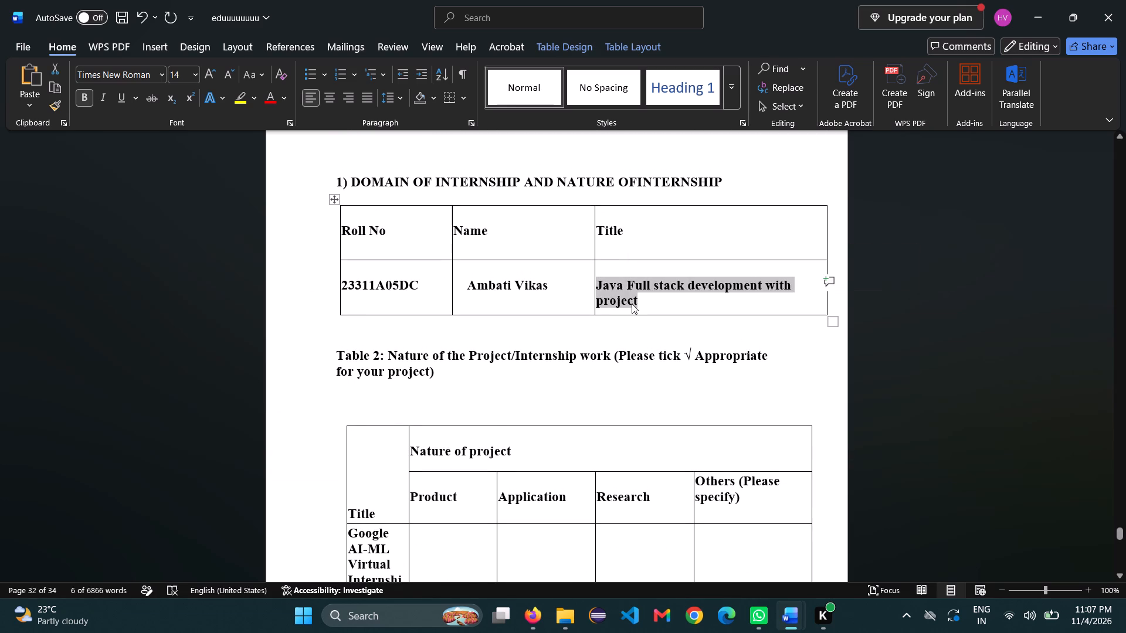
scroll(632, 304, down, 5)
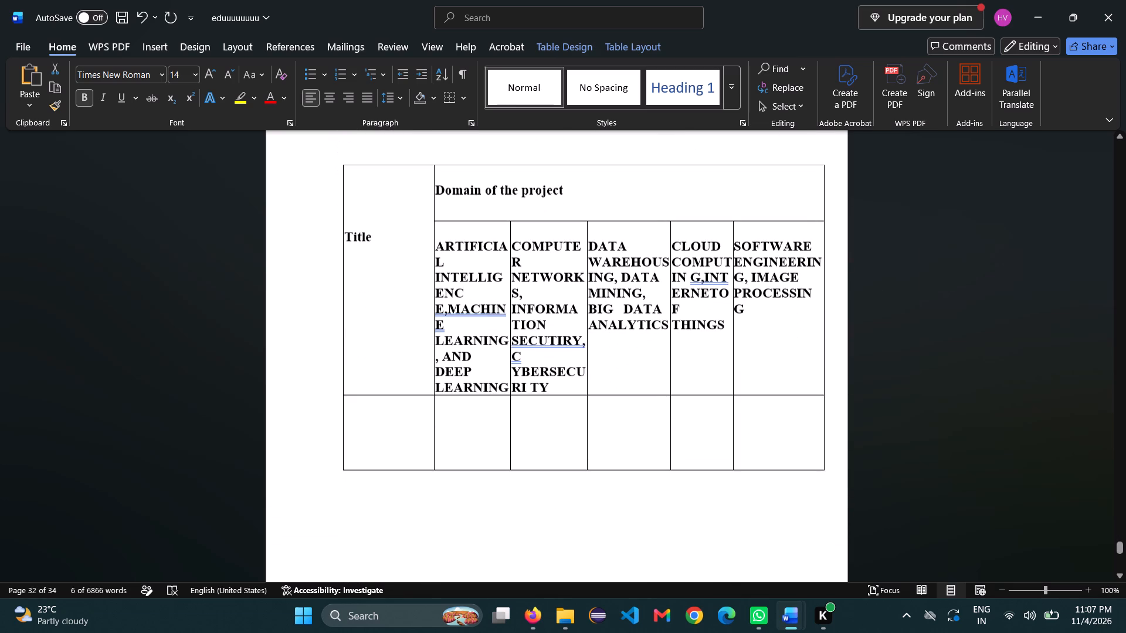
click(372, 420)
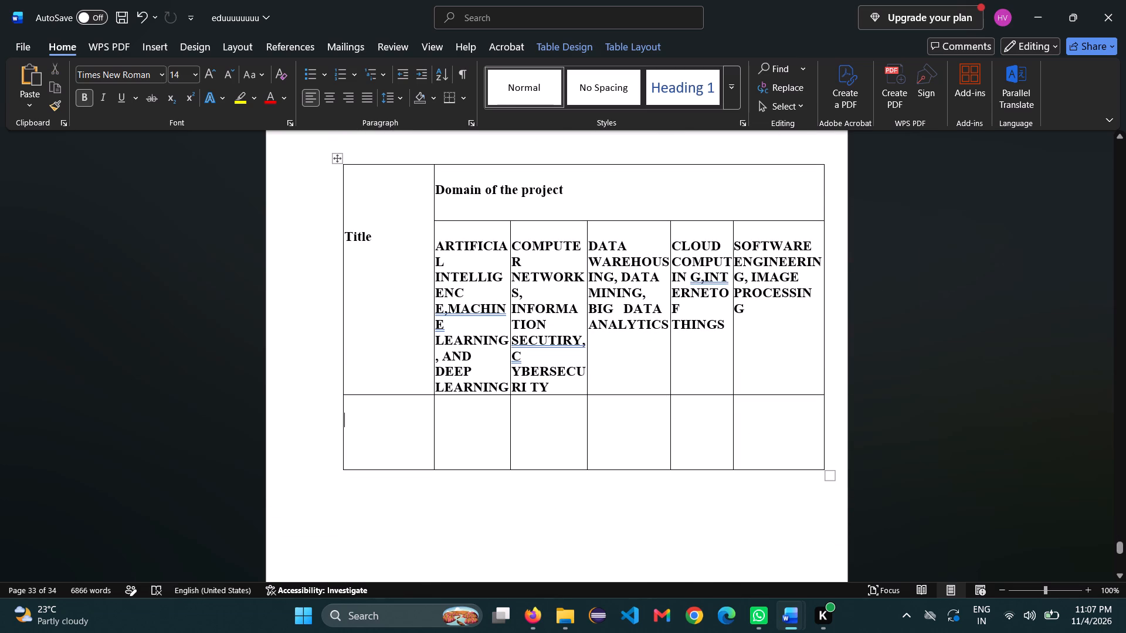
key(ctrl+v)
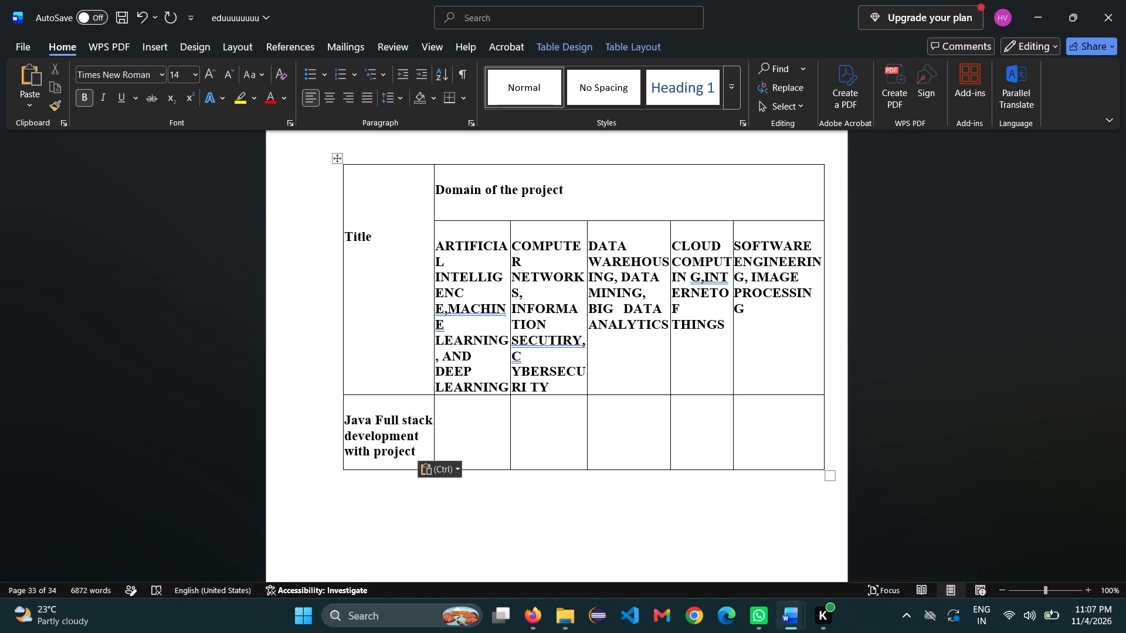
Save the "eduuuuuuuu" document and close it.
click(26, 42)
click(49, 209)
click(1122, 0)
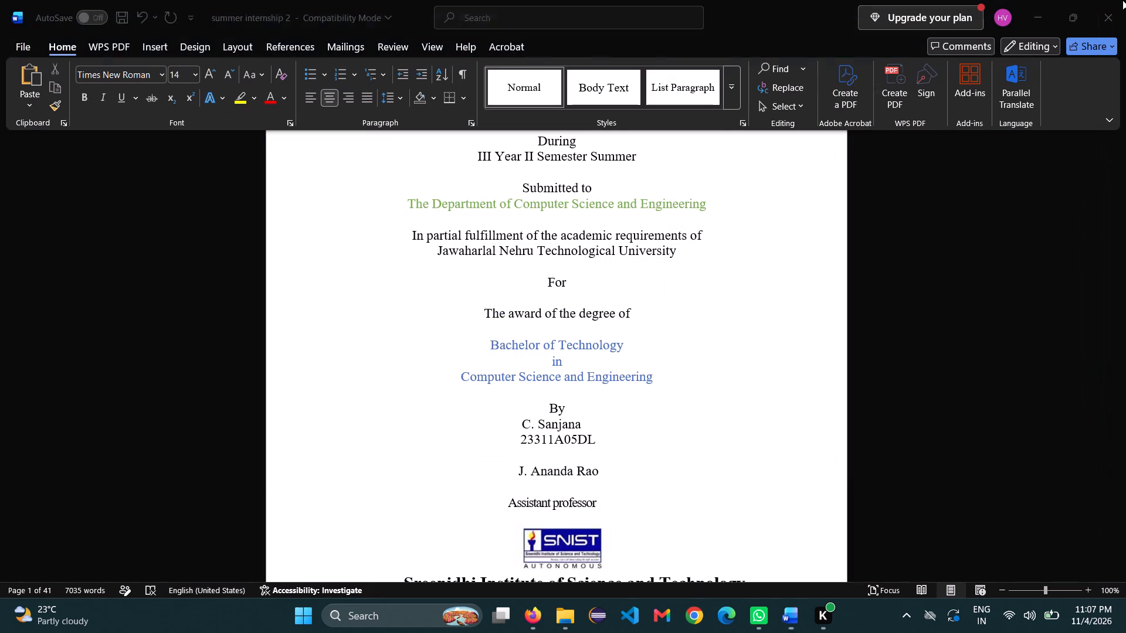
Reopen "eduuuuuuuu" from the recent files in File Explorer and check the internship title in Table 3.
click(575, 632)
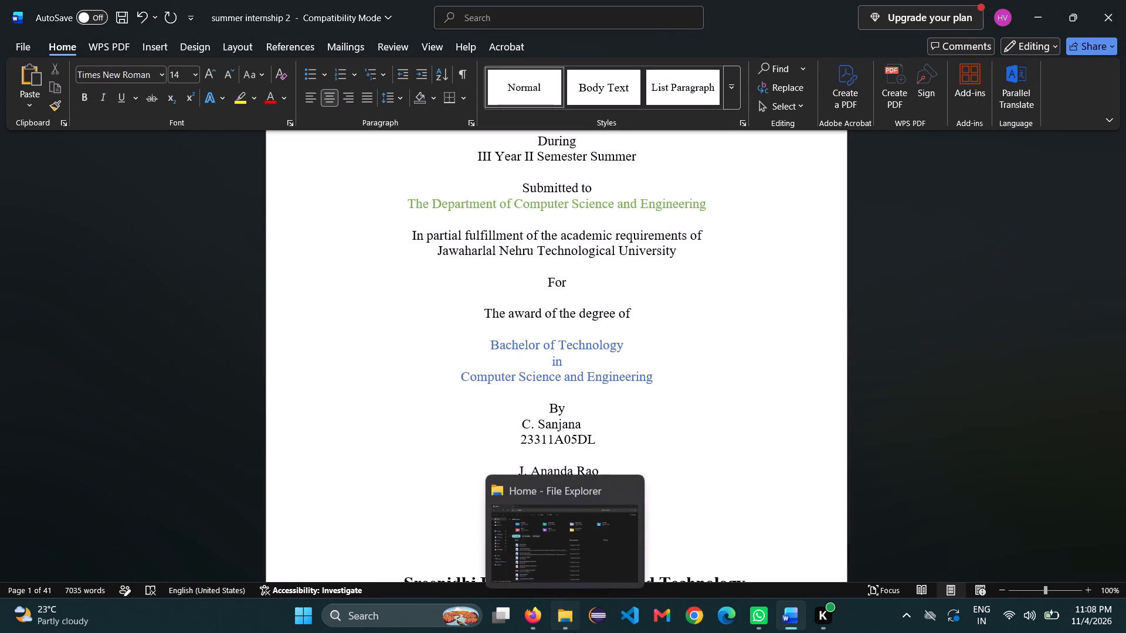
double_click(440, 297)
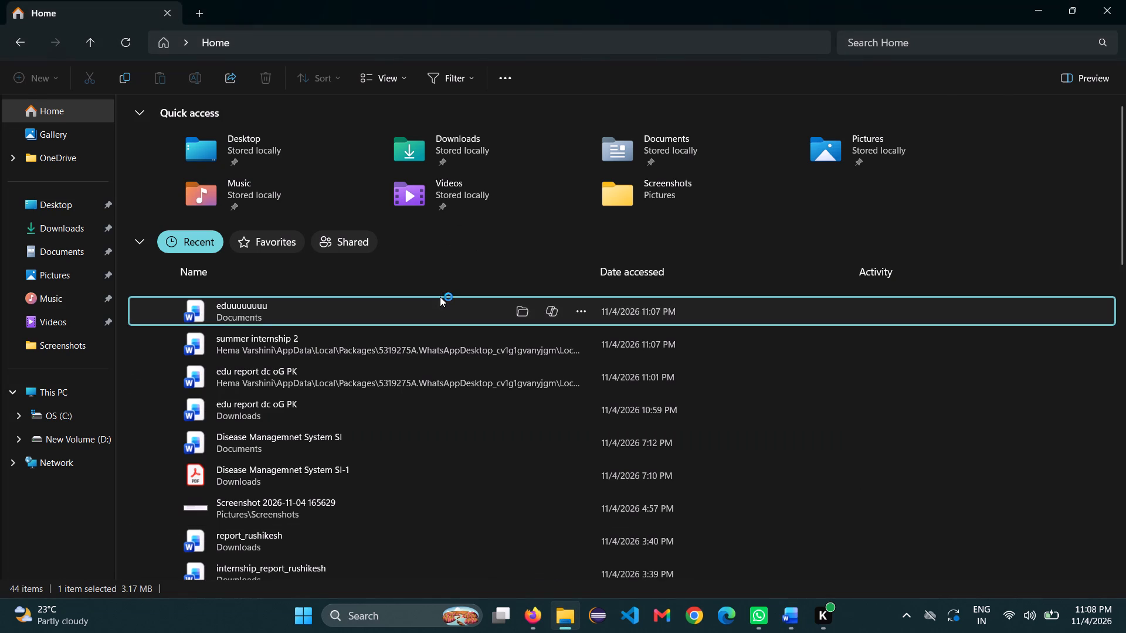
scroll(510, 355, down, 20)
scroll(510, 355, down, 2)
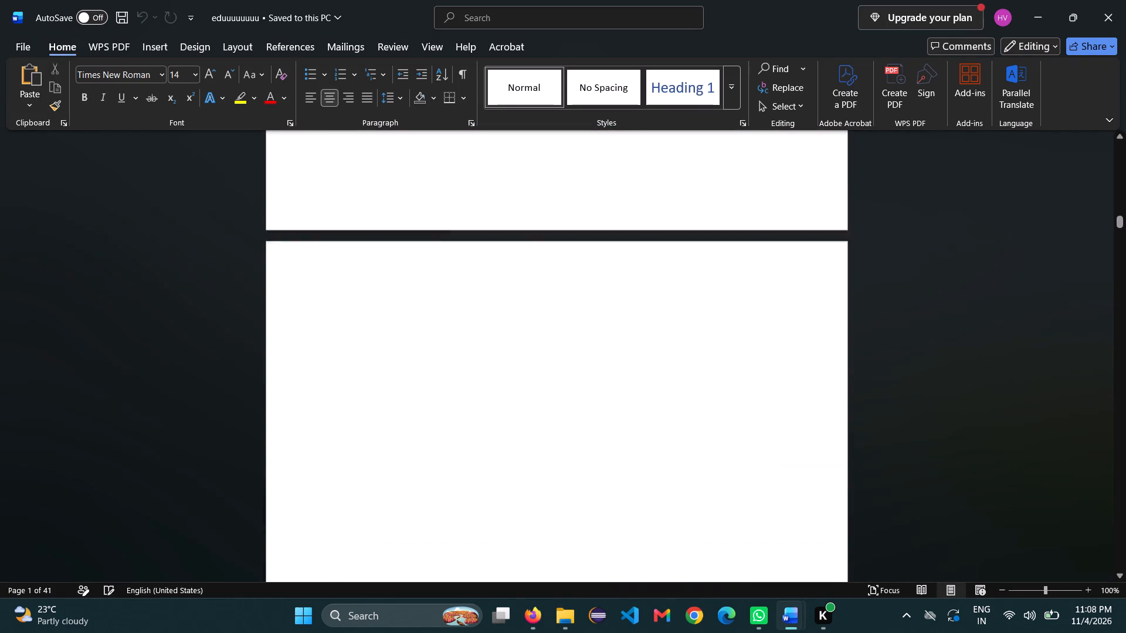
scroll(510, 355, down, 20)
scroll(510, 355, down, 5)
scroll(510, 355, up, 2)
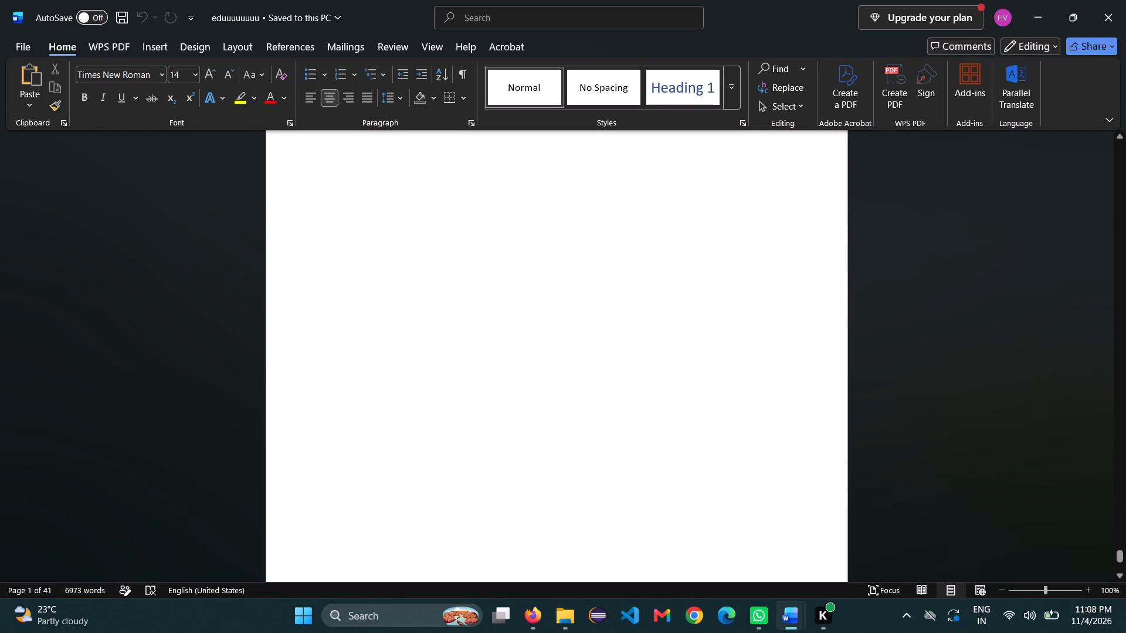
scroll(510, 355, up, 4)
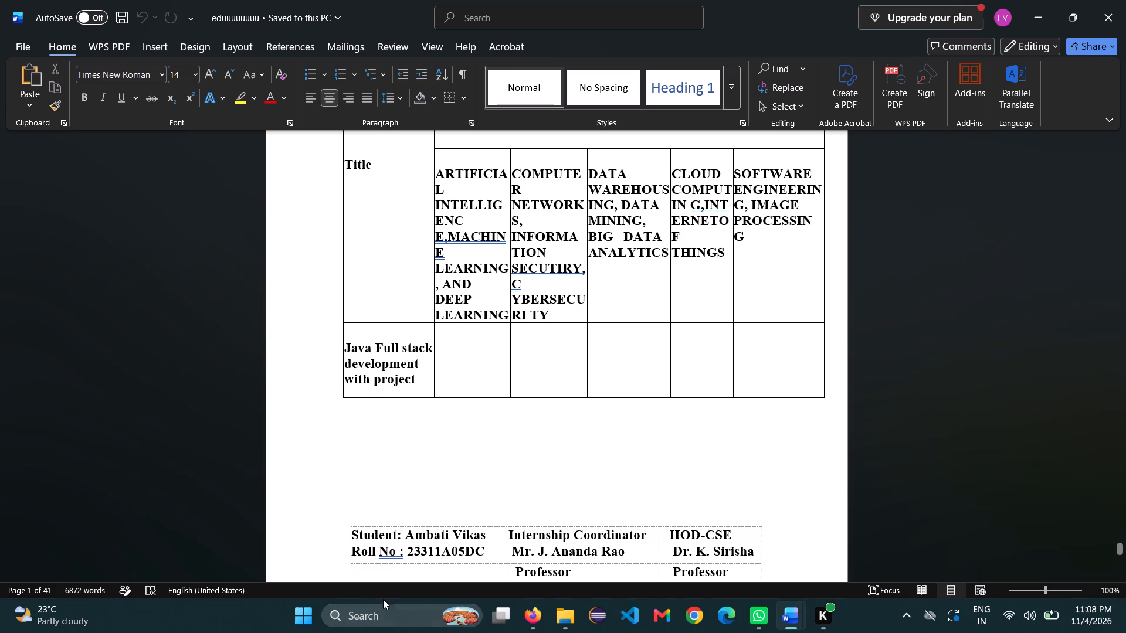
Switch to File Explorer and pick up the recent document "eduuuuuuuu" from the list.
click(565, 614)
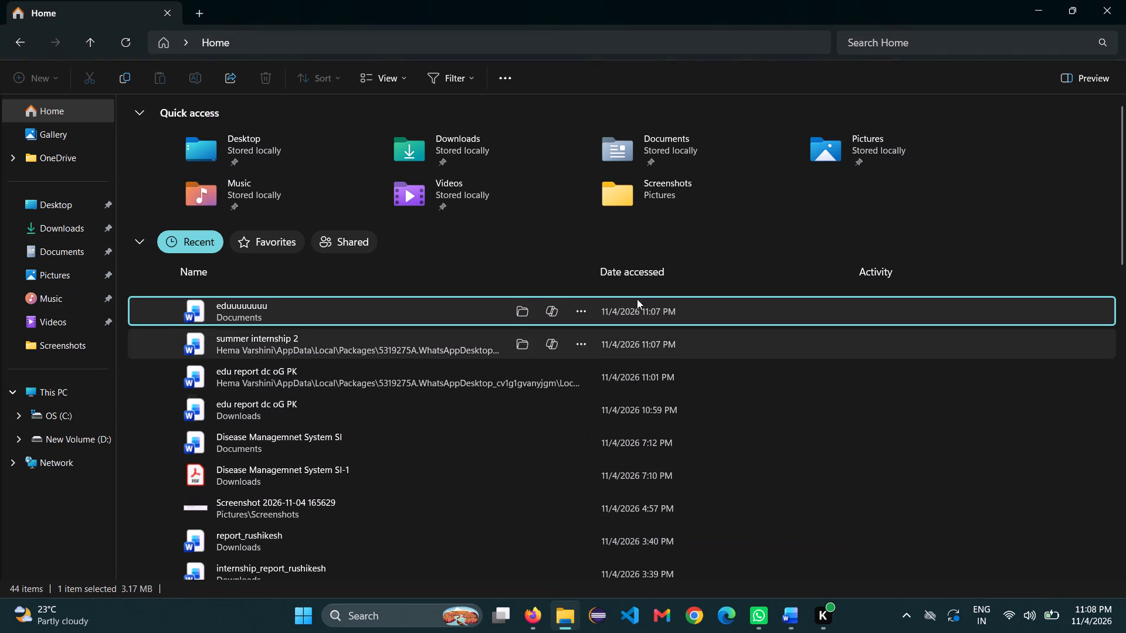
click(709, 305)
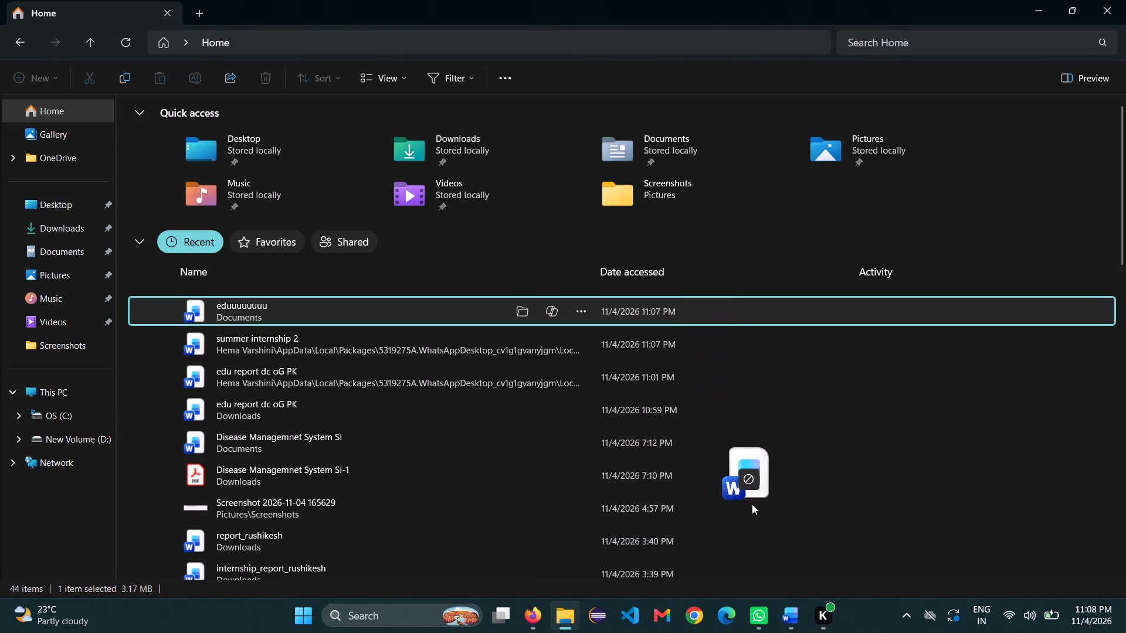
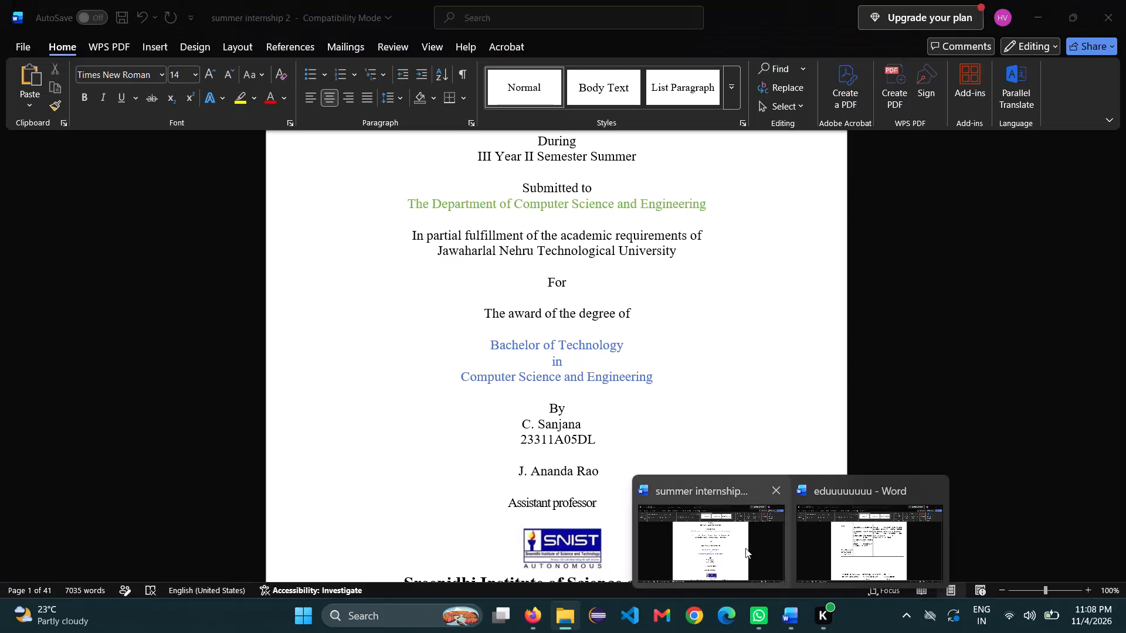
Switch to "summer internship 2" in Word and delete the professor's name and "Assistant professor" lines below the roll number.
click(745, 548)
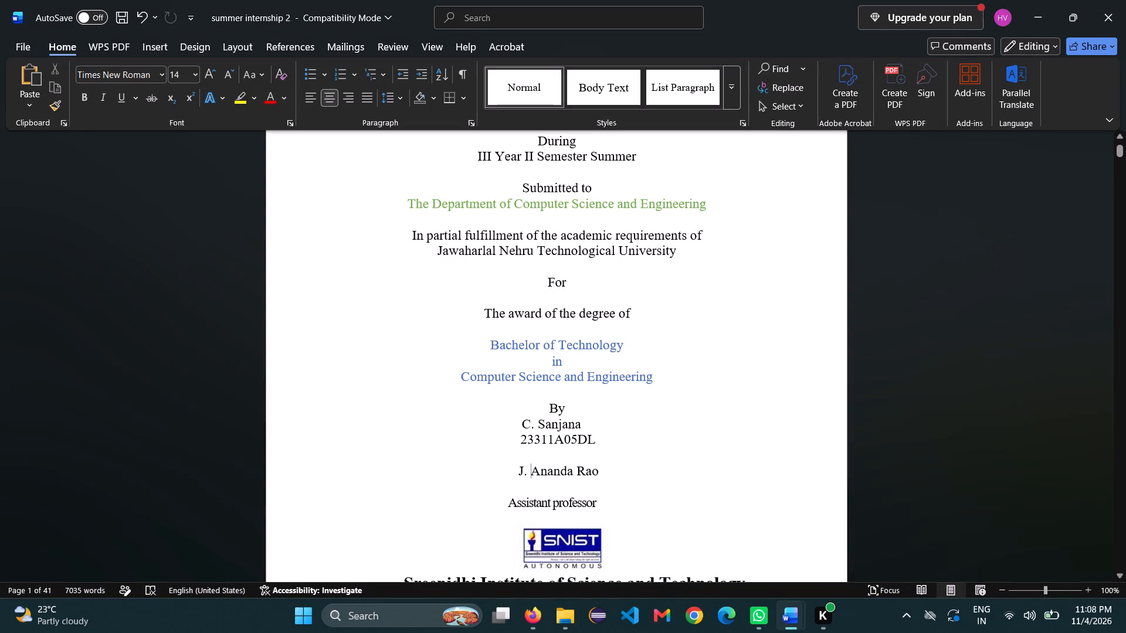
click(506, 502)
key(Up)
key(Down)
drag(517, 474, 573, 505)
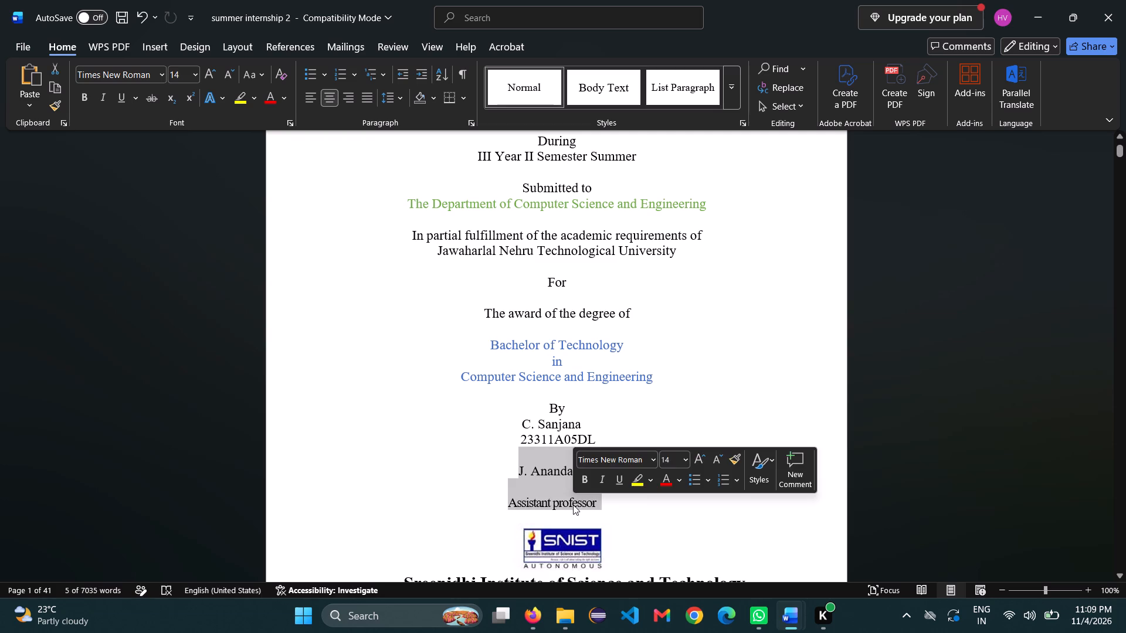
key(BackSpace)
key(BackSpace)
key(BackSpace)
key(BackSpace)
key(BackSpace)
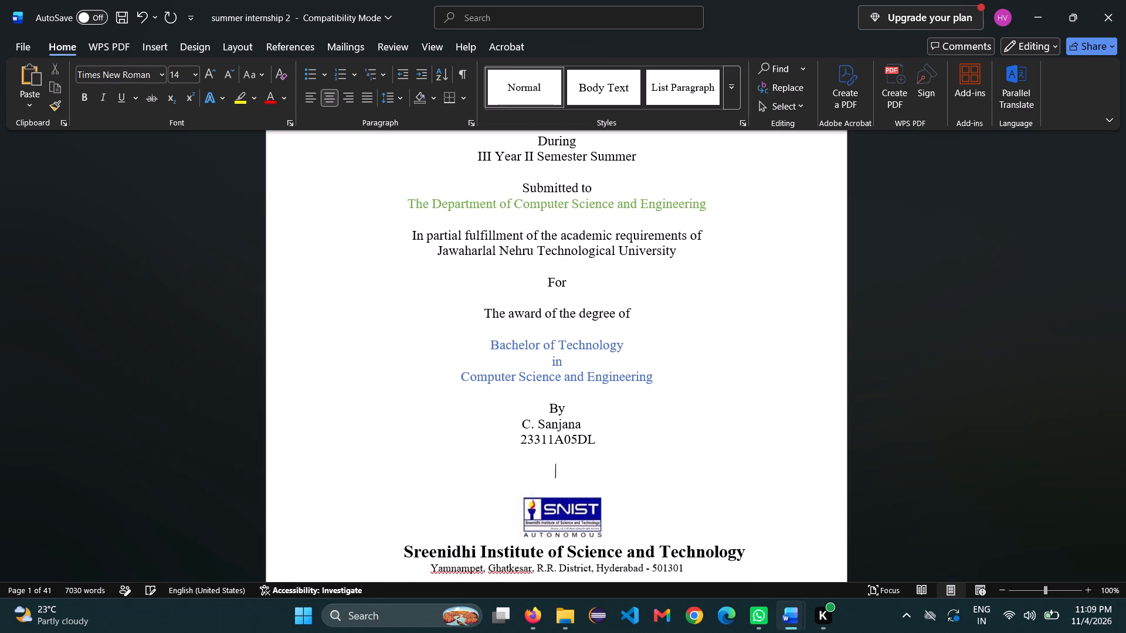
key(BackSpace)
key(BackSpace)
key(BackSpace)
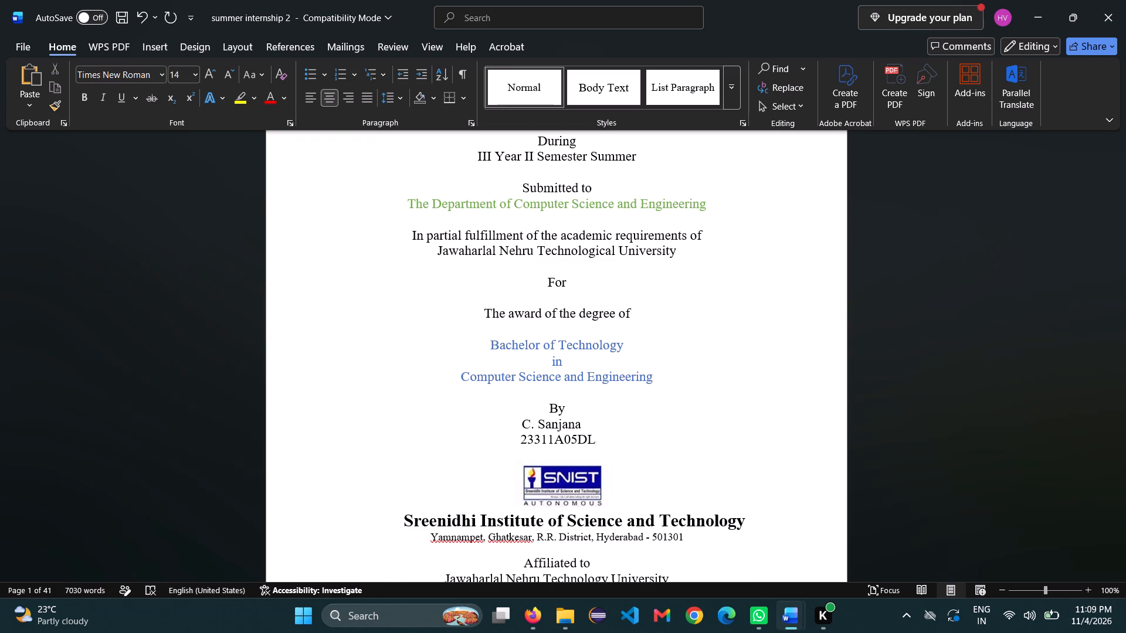
Retype the professor's name on the cover page, leaving one blank line below the roll number.
key(Return)
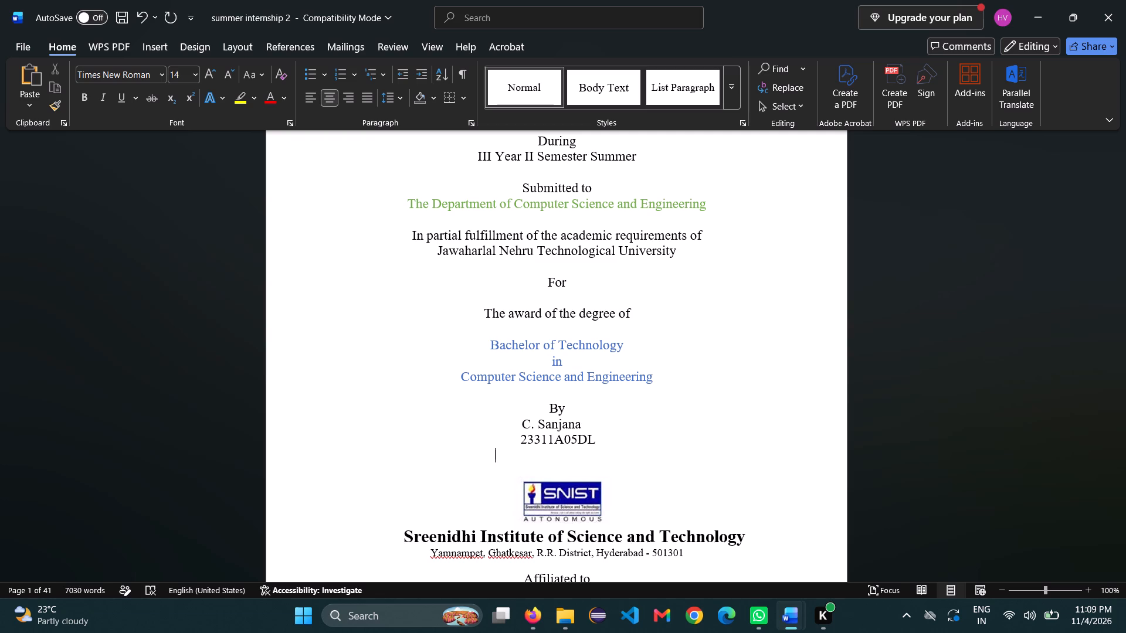
key(Return)
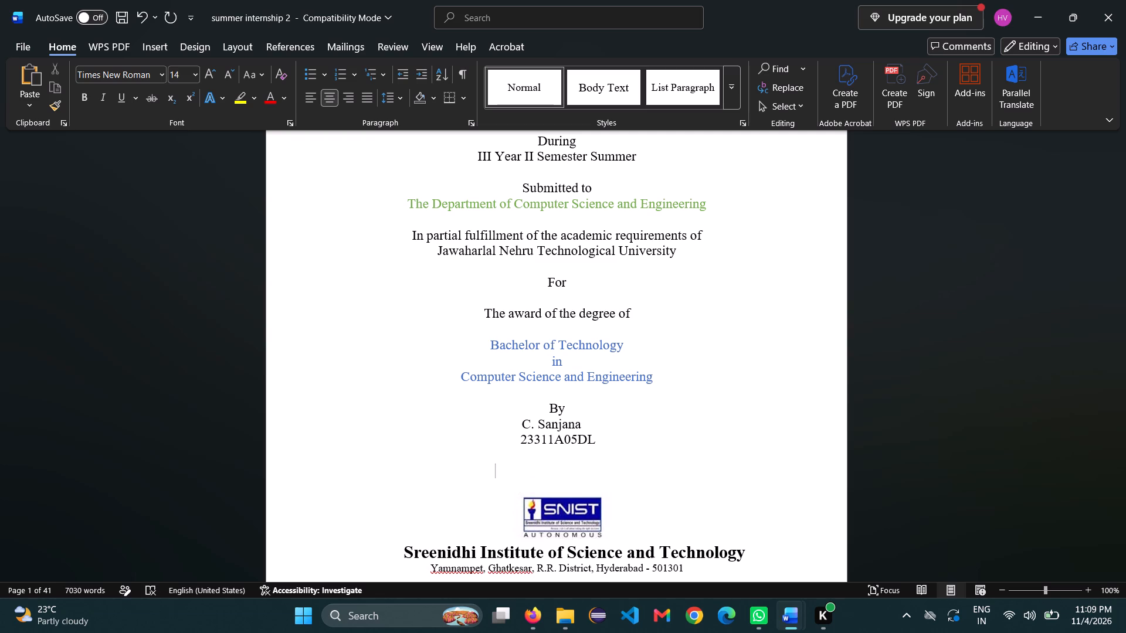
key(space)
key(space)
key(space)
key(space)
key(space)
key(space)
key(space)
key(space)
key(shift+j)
key(Left)
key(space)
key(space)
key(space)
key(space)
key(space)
key(Right)
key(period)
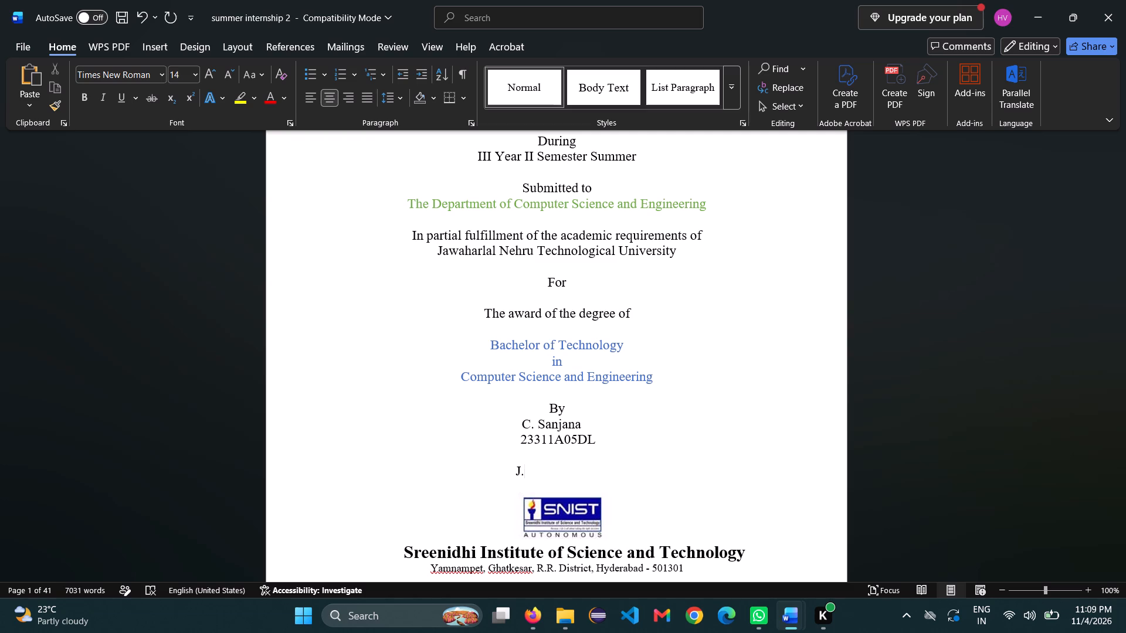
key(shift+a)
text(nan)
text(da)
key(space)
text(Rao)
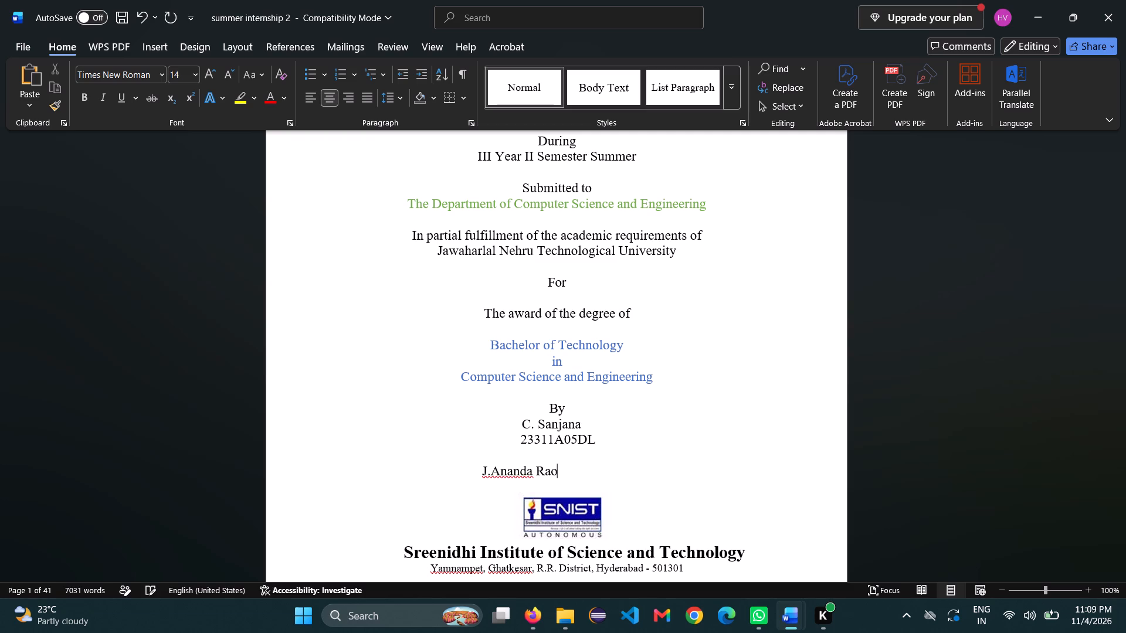
Add a space after the initial in the professor's name and pad the line with leading spaces to align it under the roll number.
click(491, 468)
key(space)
key(Left)
key(Left)
key(Left)
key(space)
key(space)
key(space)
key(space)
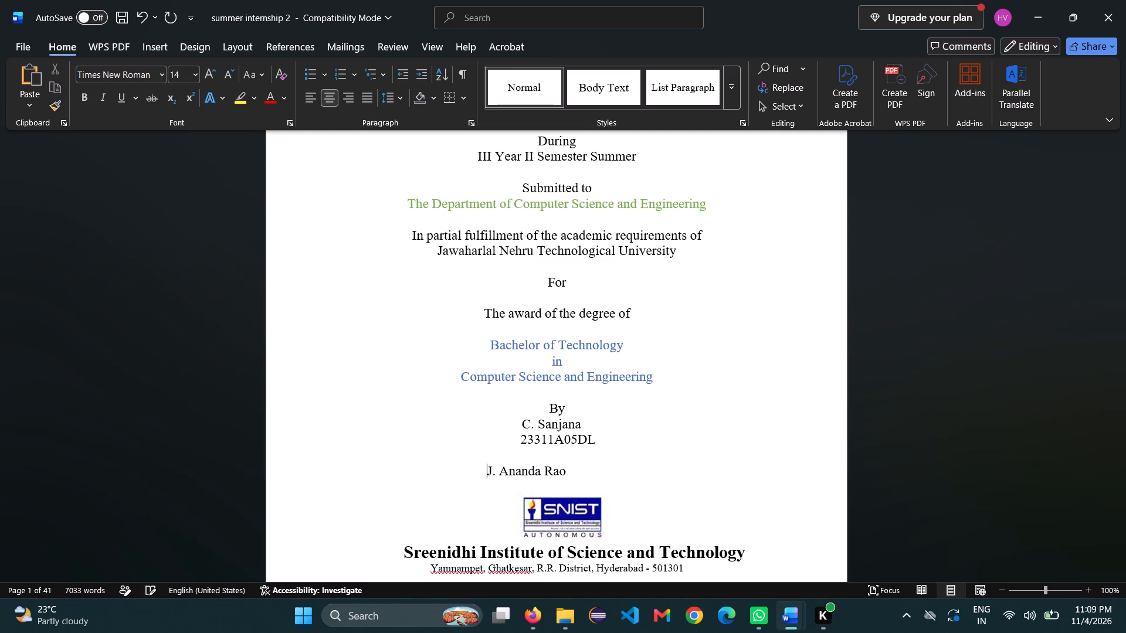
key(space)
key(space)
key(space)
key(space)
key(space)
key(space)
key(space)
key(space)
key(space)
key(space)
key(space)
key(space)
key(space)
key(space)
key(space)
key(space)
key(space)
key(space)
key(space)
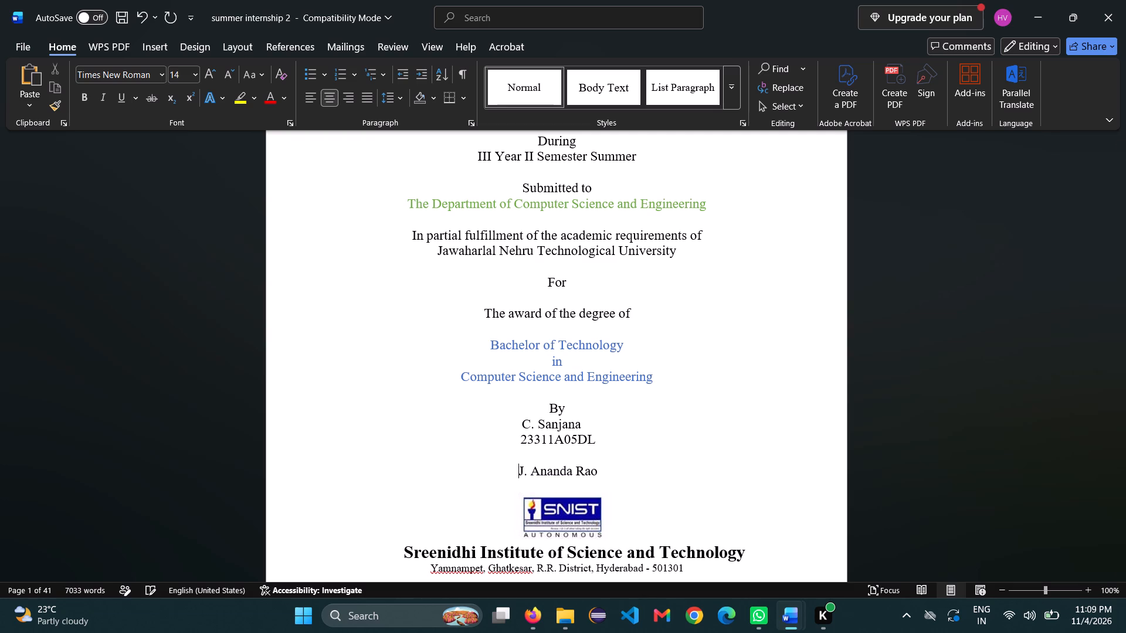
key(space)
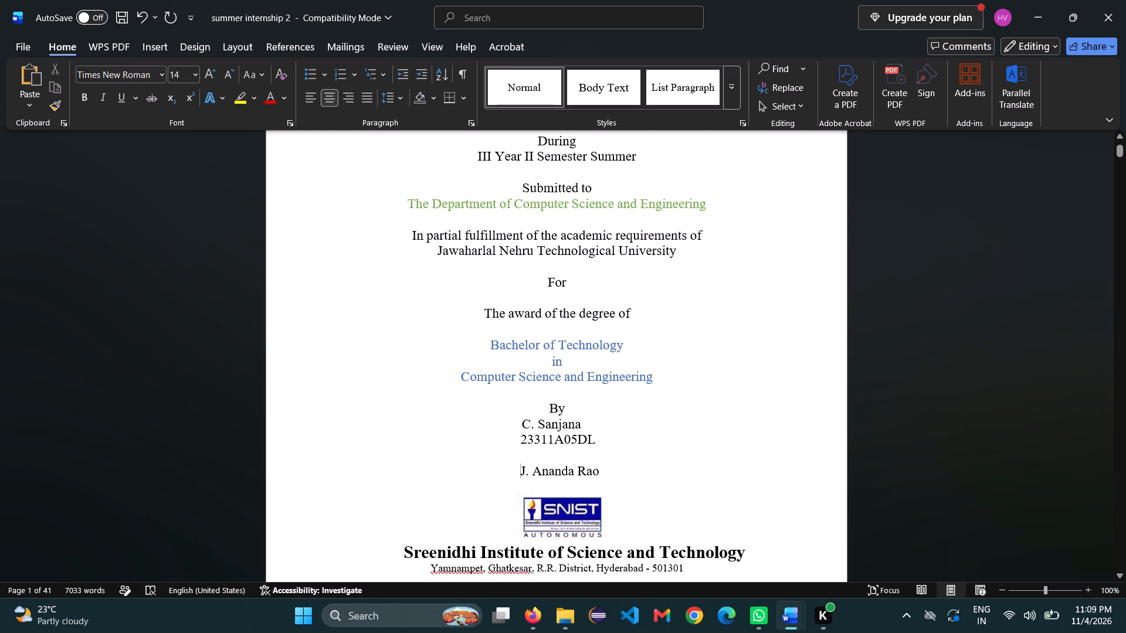
Start a designation line directly beneath the professor's name, padded with leading spaces and beginning with "Assistant".
click(605, 472)
key(Return)
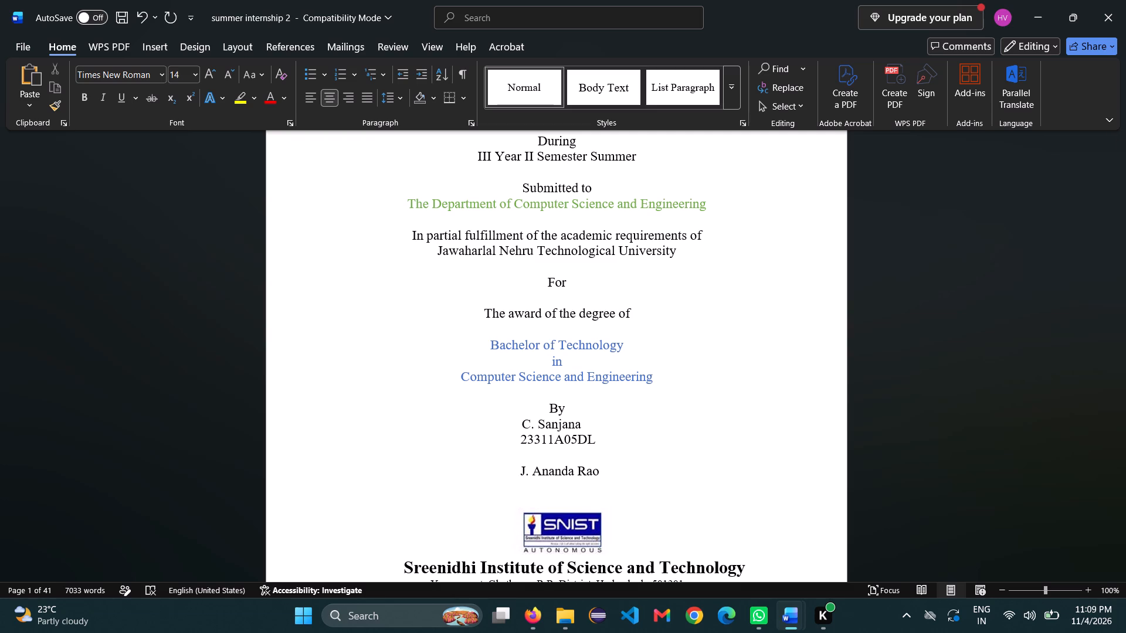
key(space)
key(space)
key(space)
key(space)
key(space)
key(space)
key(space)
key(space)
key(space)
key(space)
key(BackSpace)
key(BackSpace)
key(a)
key(BackSpace)
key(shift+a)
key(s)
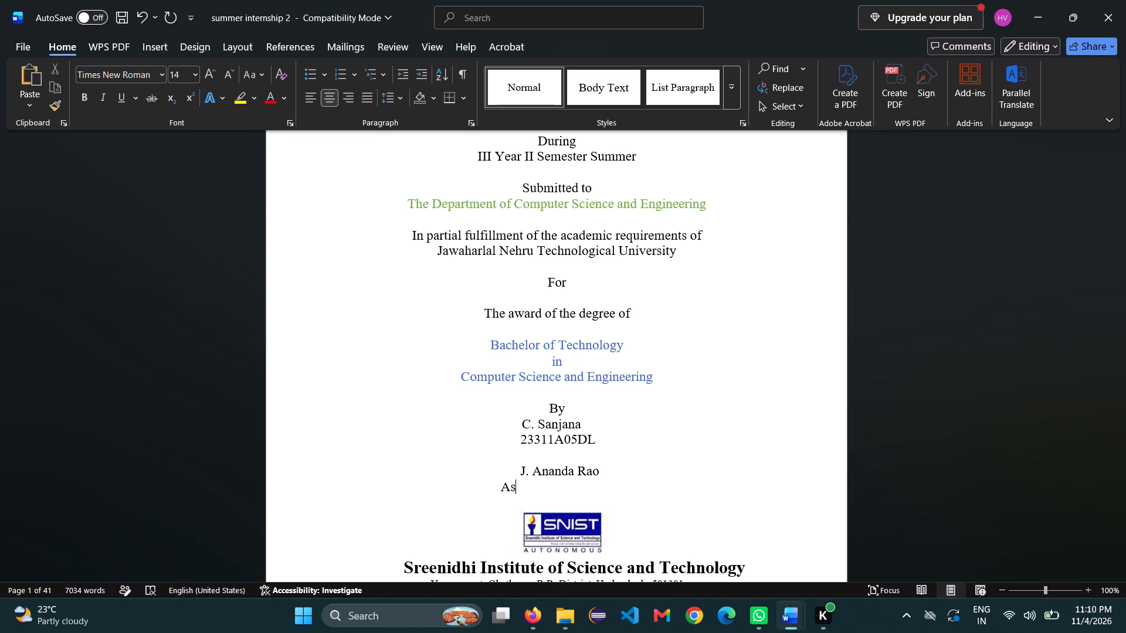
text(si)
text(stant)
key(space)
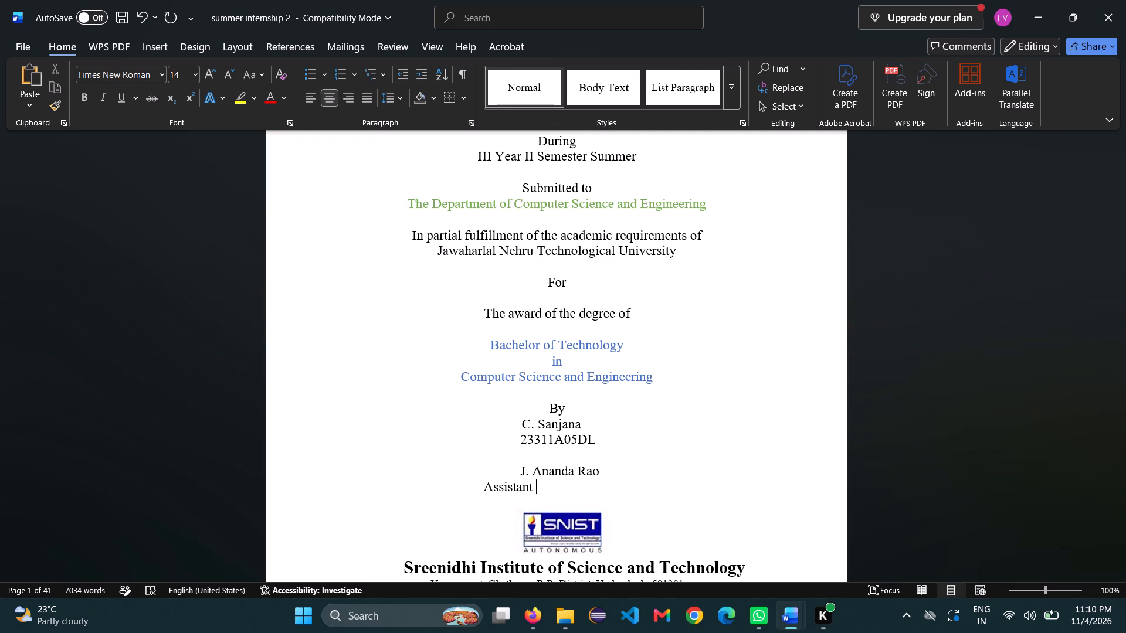
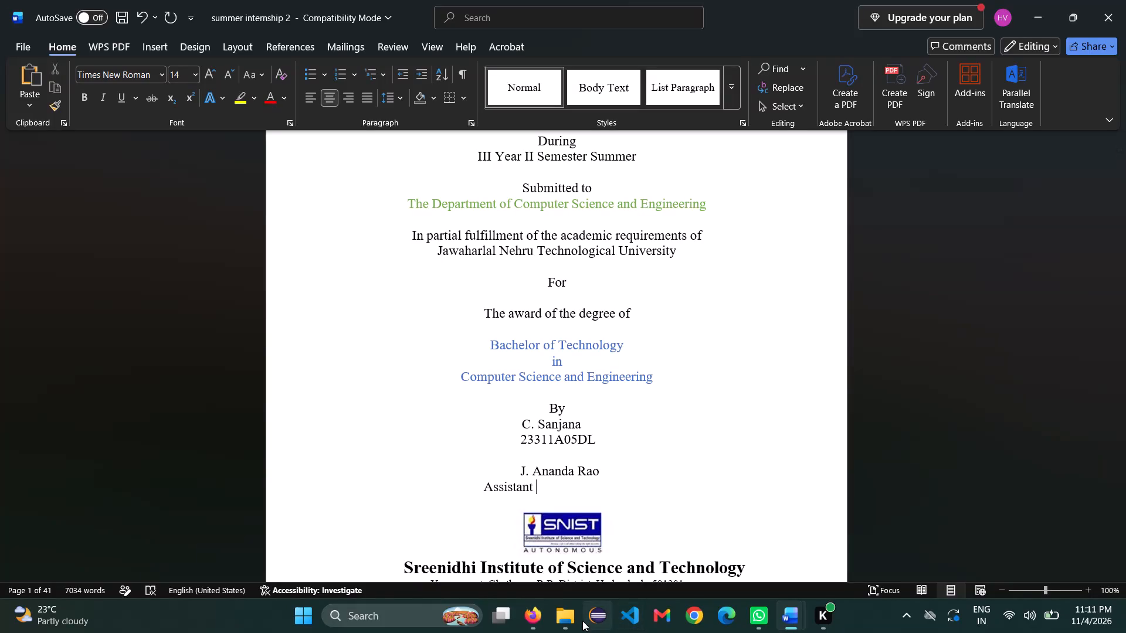
Switch to File Explorer and open the recent "eduuuuuuuu" document in Word.
click(567, 621)
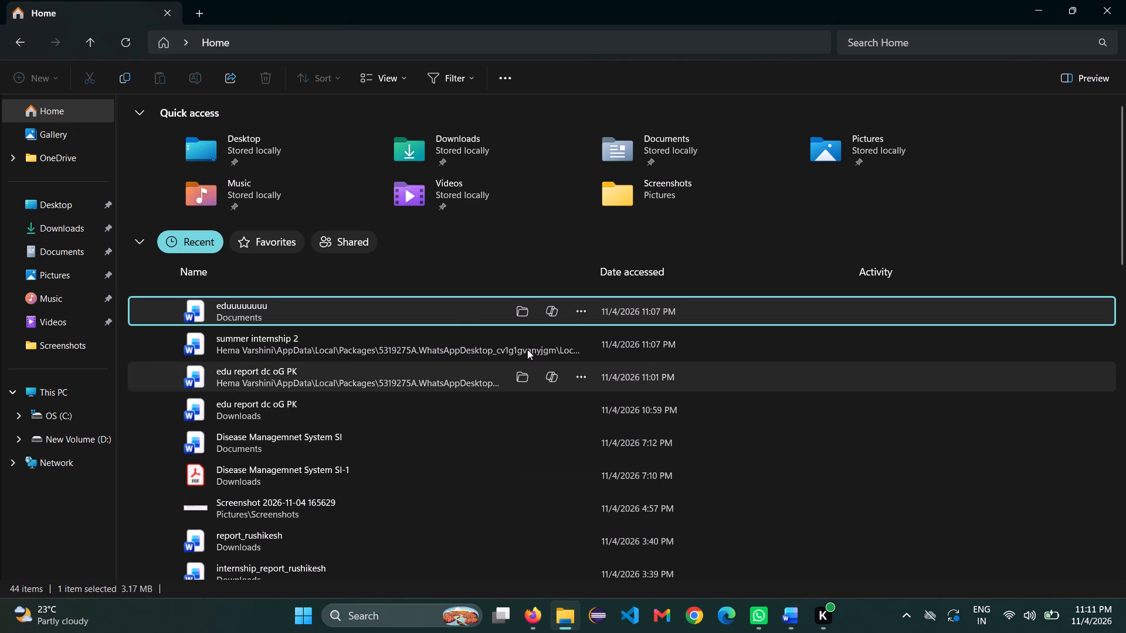
double_click(450, 314)
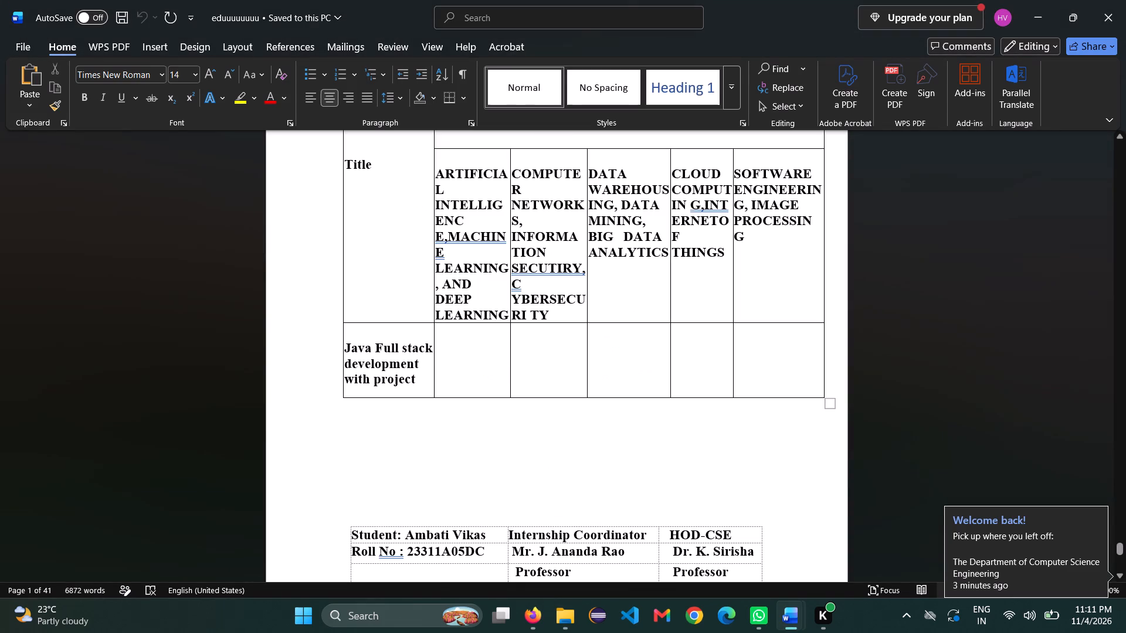
Change the Internship Coordinator's designation to "Assistant Professor" in the signature table on page 33.
scroll(483, 410, down, 1)
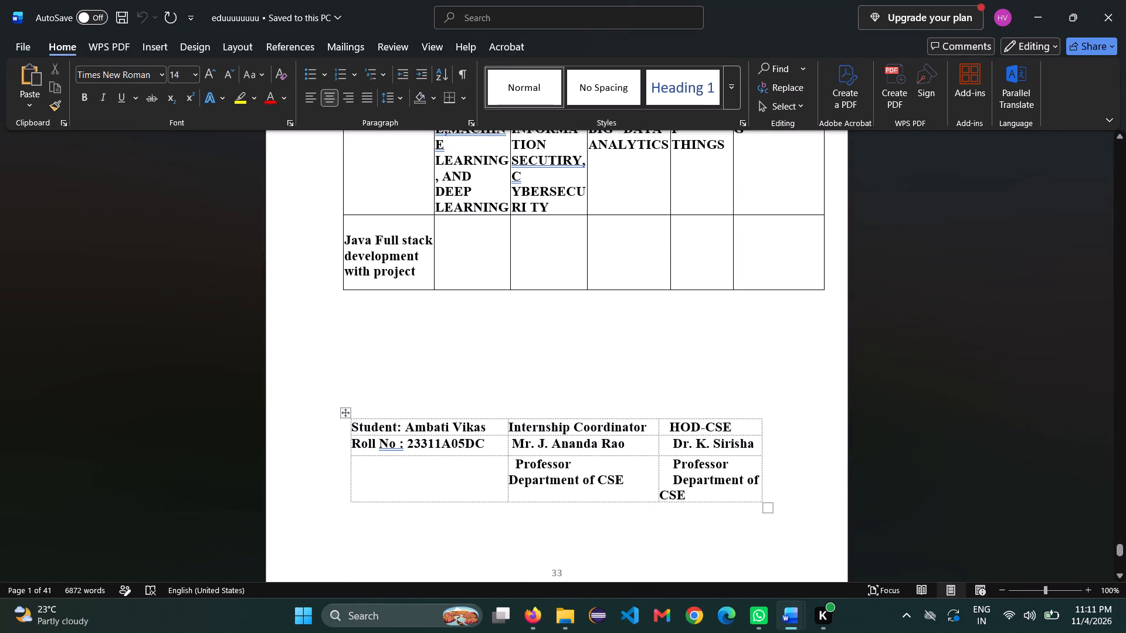
click(514, 464)
key(shift+a)
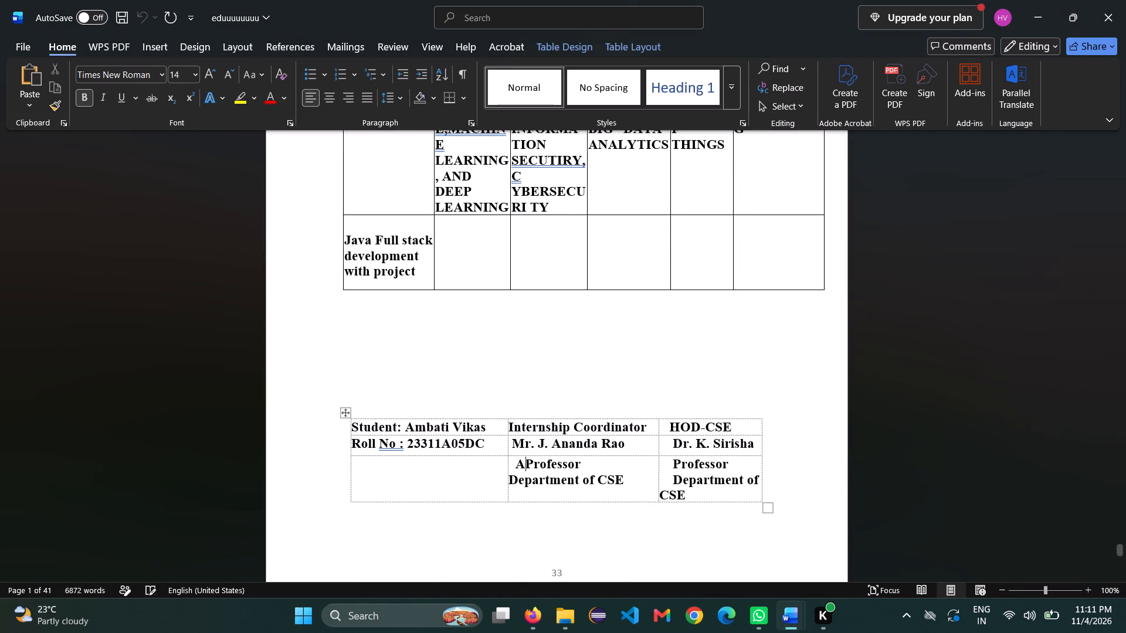
text(ssi)
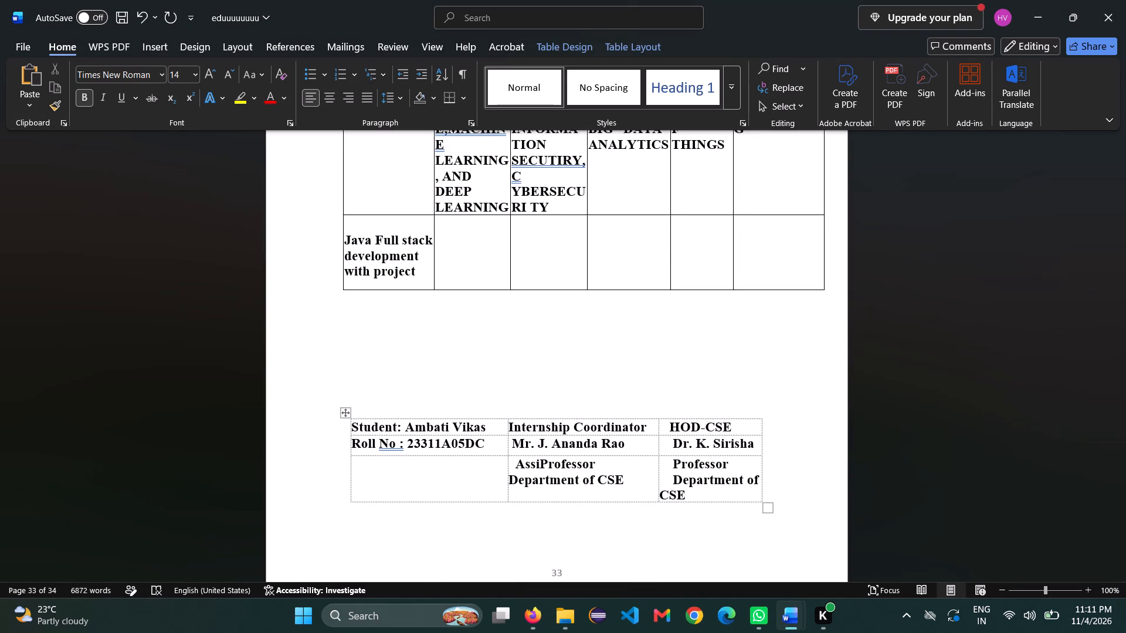
text(tant)
key(space)
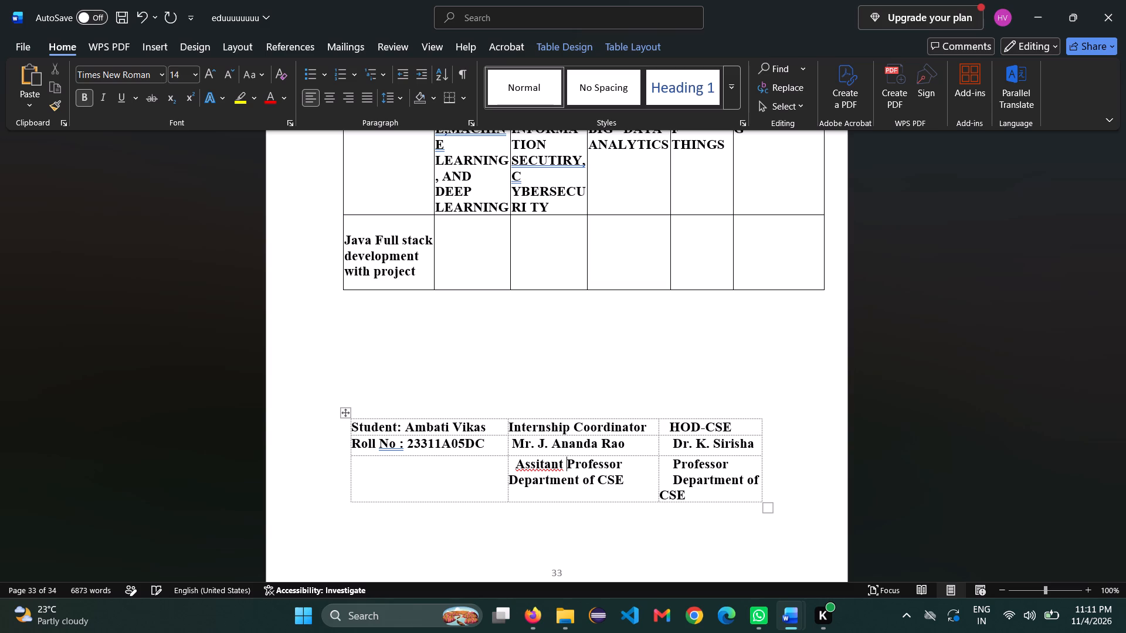
key(BackSpace)
key(BackSpace)
key(BackSpace)
key(BackSpace)
key(BackSpace)
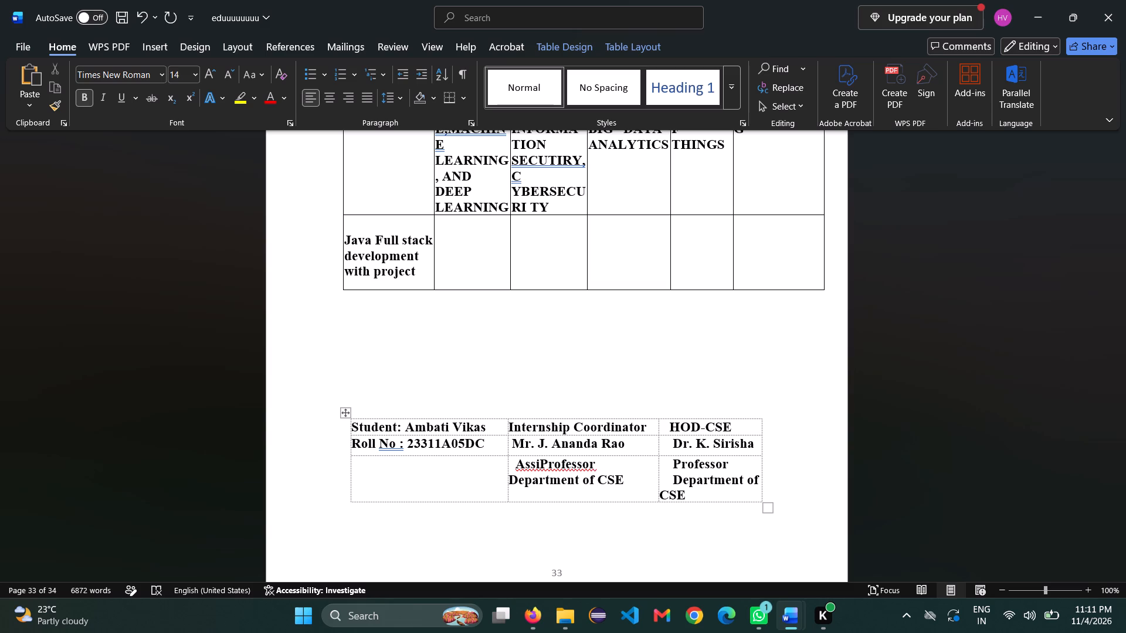
text(stant)
key(space)
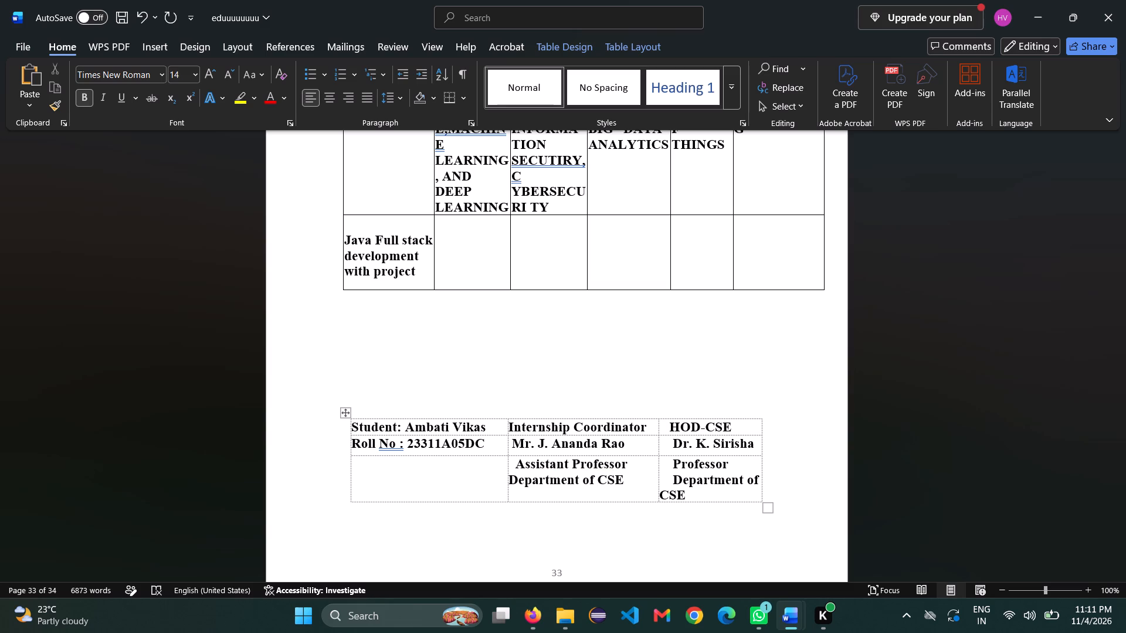
Change the Internship Coordinator's designation to "Assistant Professor" in the signature table on page 32.
scroll(603, 360, up, 6)
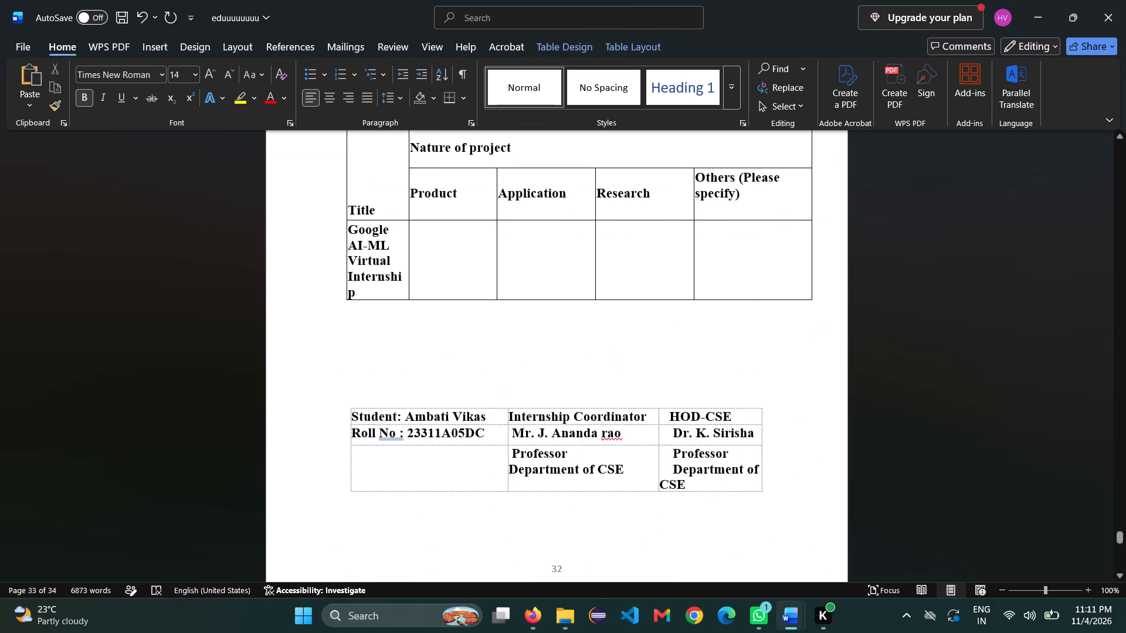
click(513, 495)
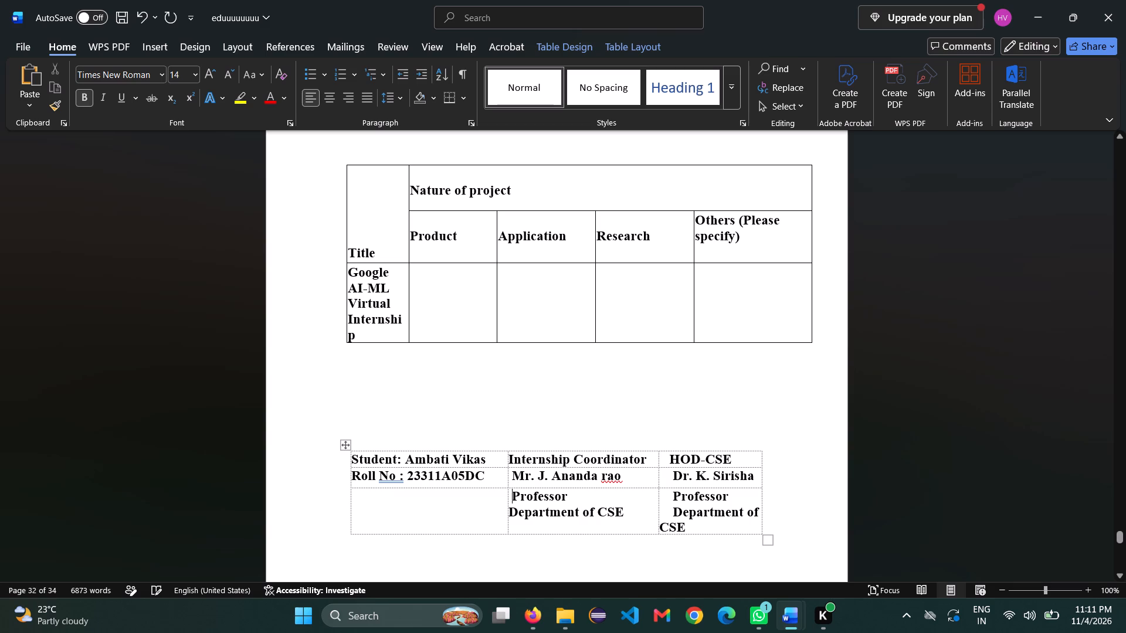
text(Ass)
text(istant)
key(space)
Change the Internship Coordinator's designation to "Assistant Professor" in the signature table on page 31.
scroll(513, 495, up, 2)
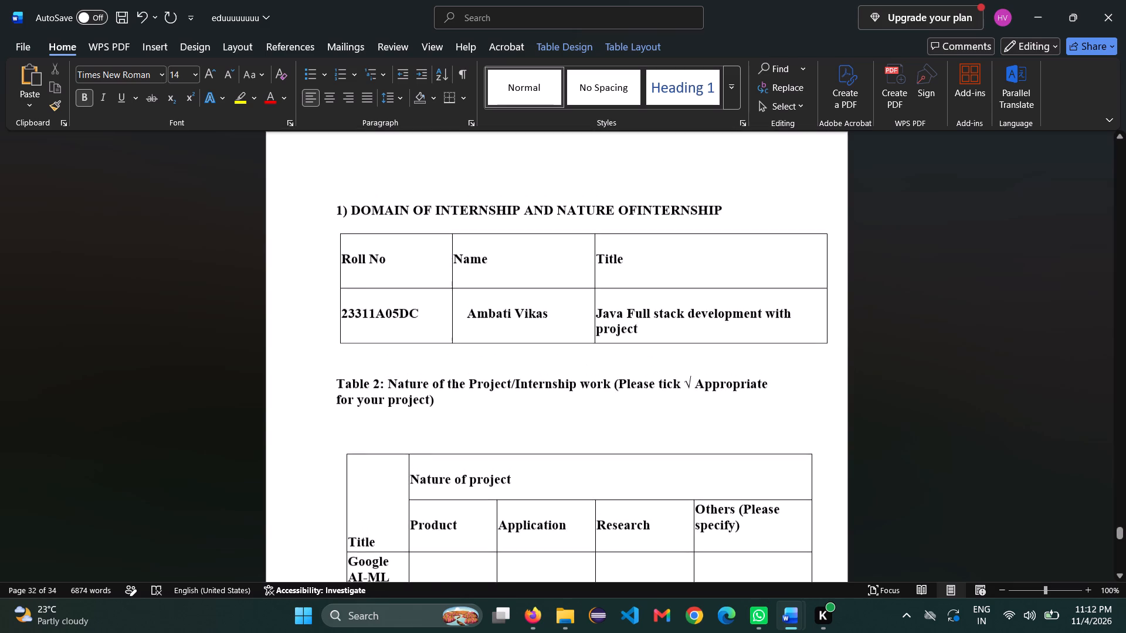
scroll(513, 495, up, 3)
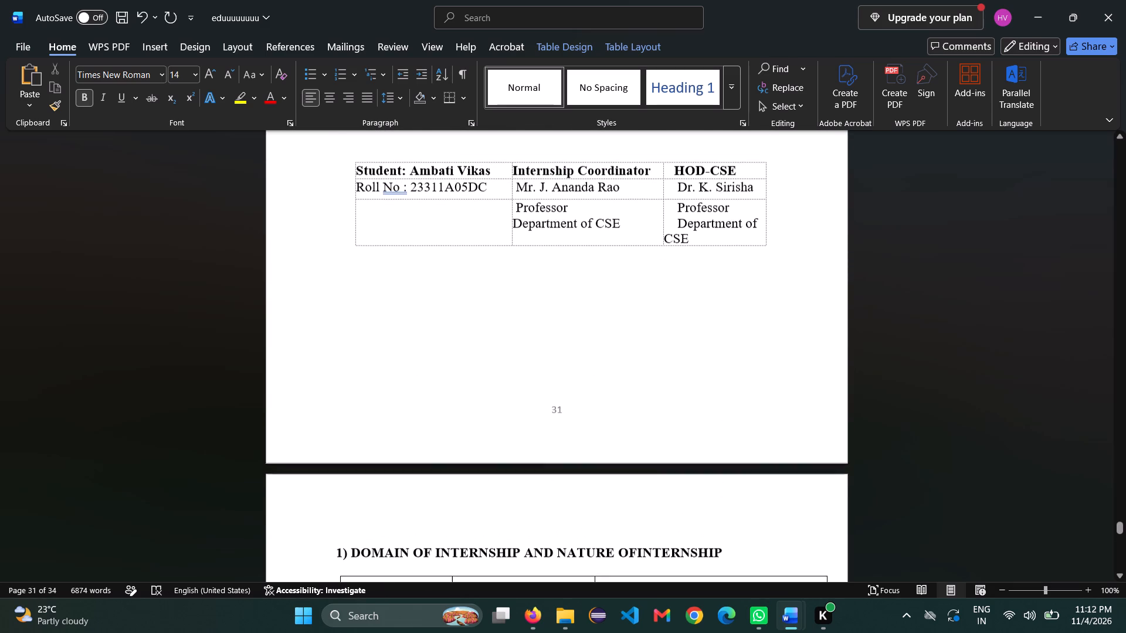
scroll(513, 495, up, 2)
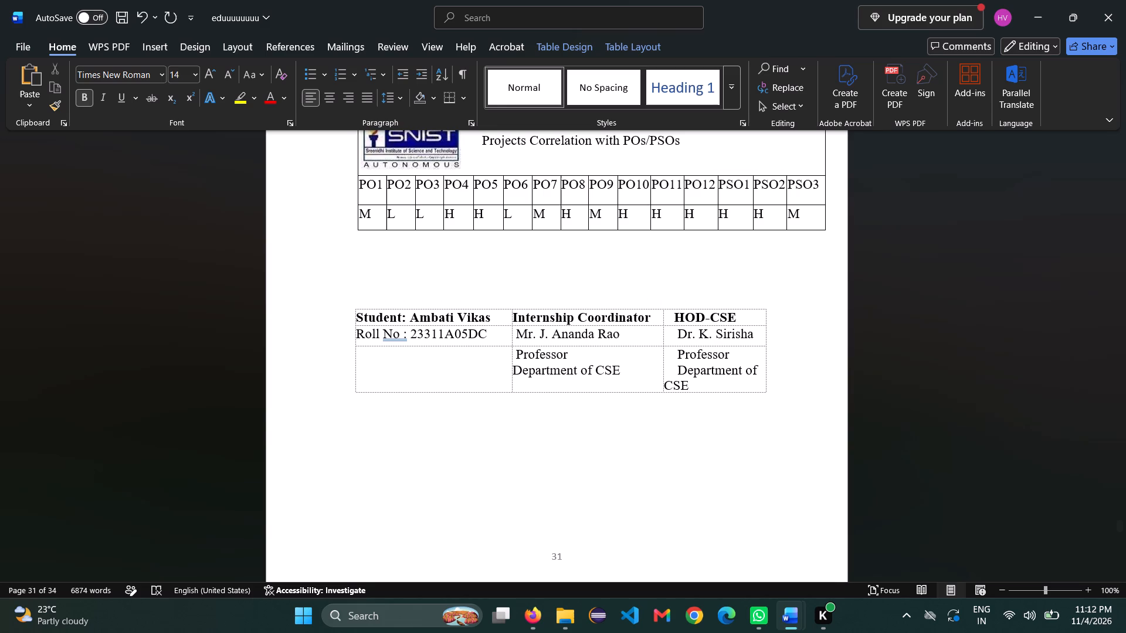
click(517, 354)
key(shift+a)
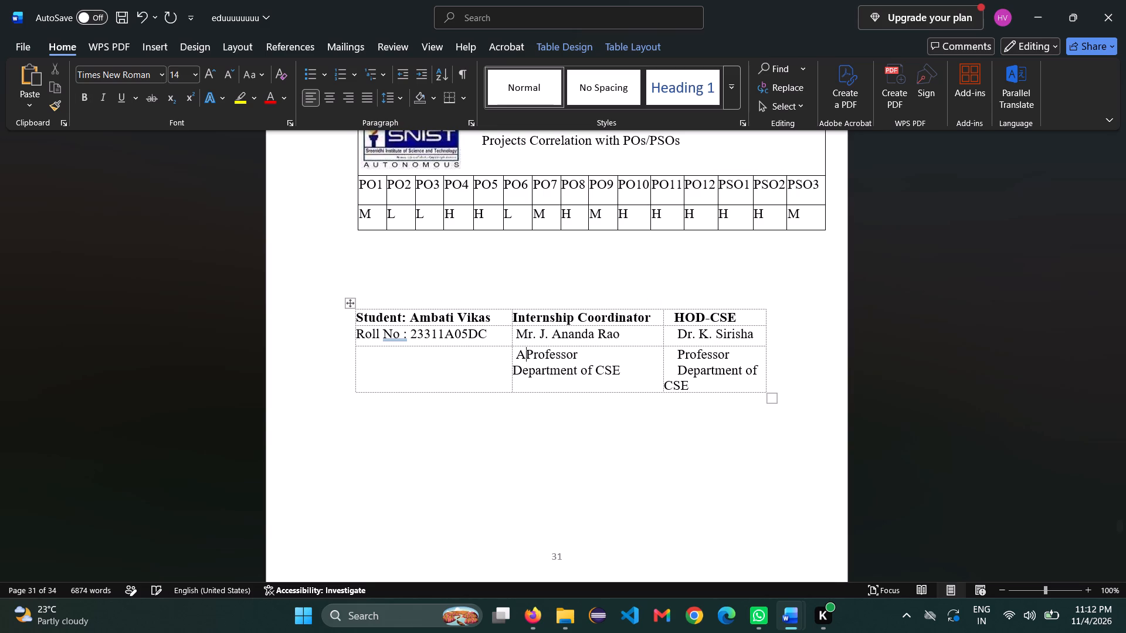
text(ss)
text(istant)
key(space)
Look back through the earlier pages to the cover page and check the professor's name and designation there.
scroll(517, 354, up, 2)
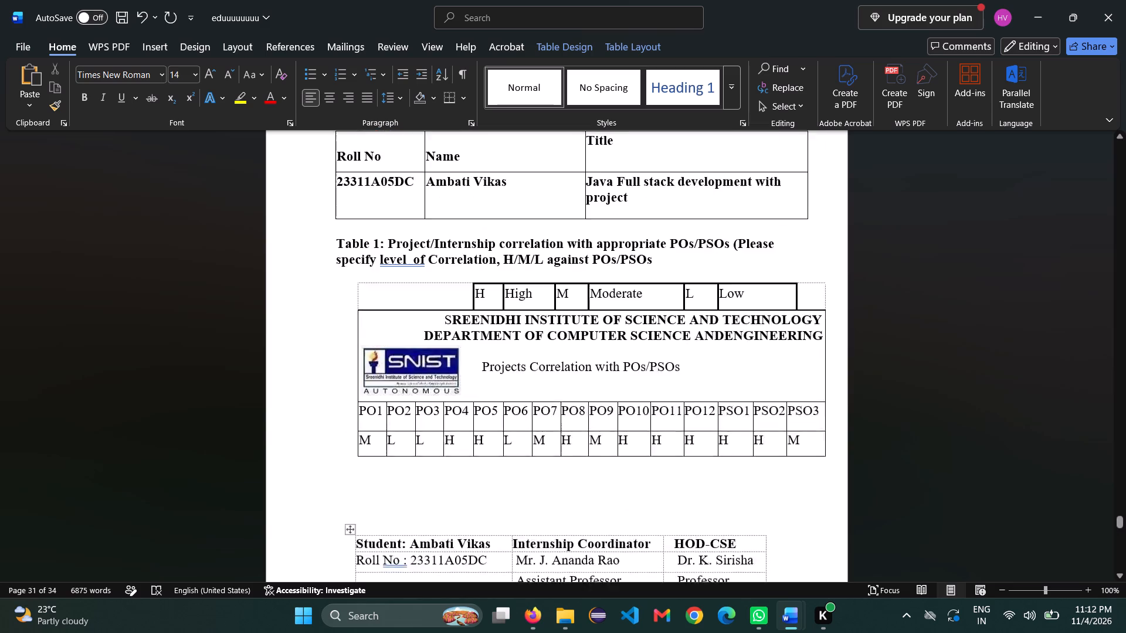
scroll(517, 354, up, 11)
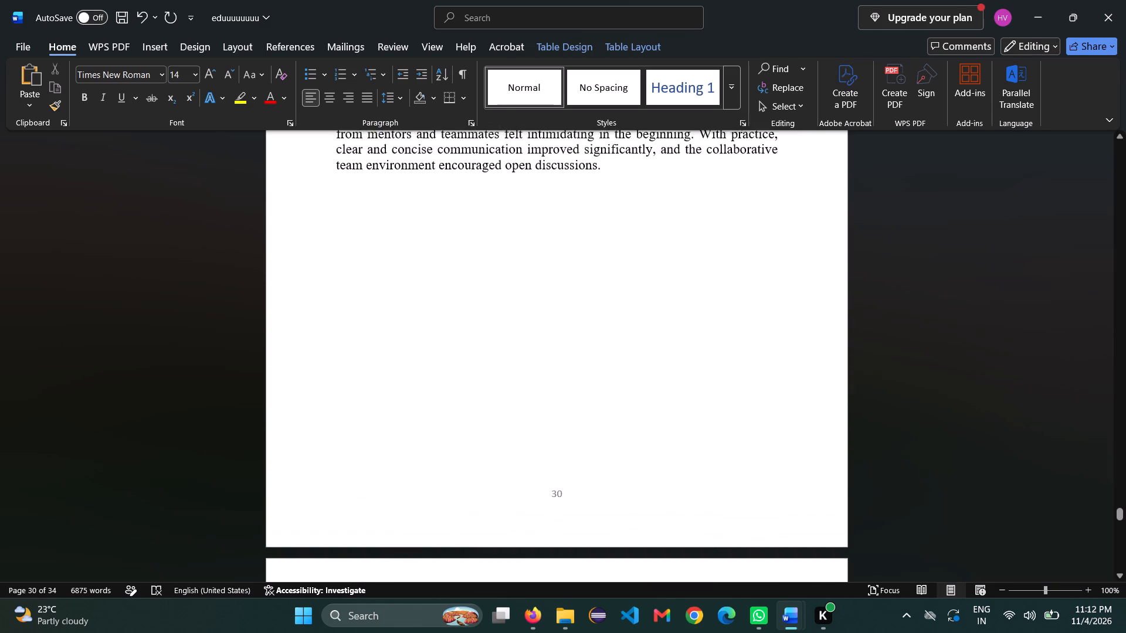
scroll(517, 354, up, 18)
scroll(517, 354, up, 4)
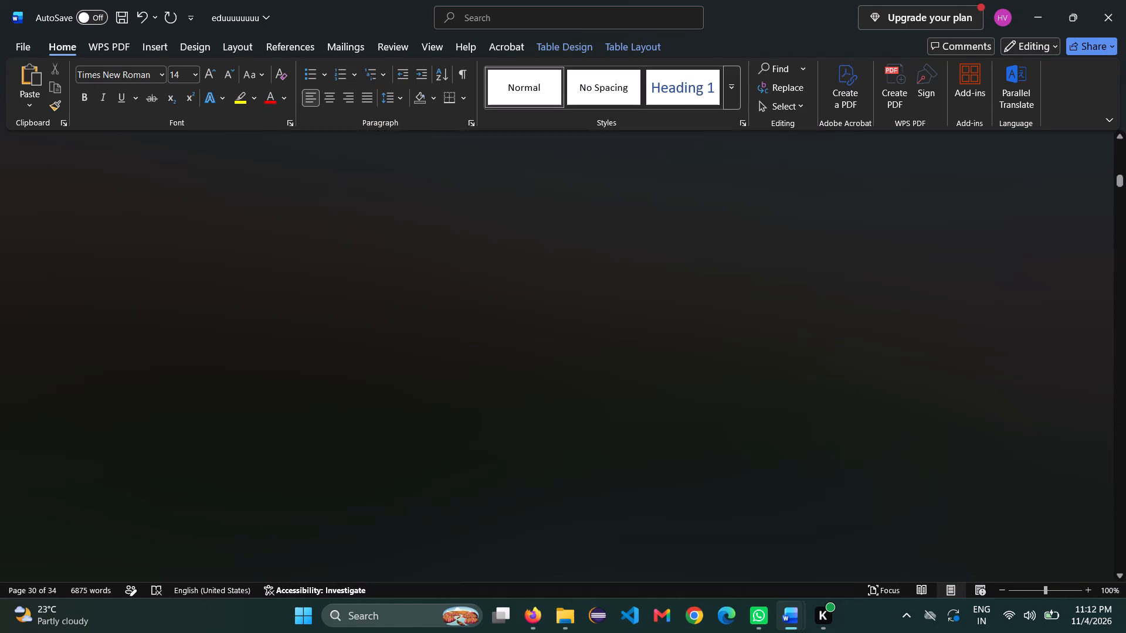
scroll(517, 354, up, 2)
scroll(517, 354, down, 2)
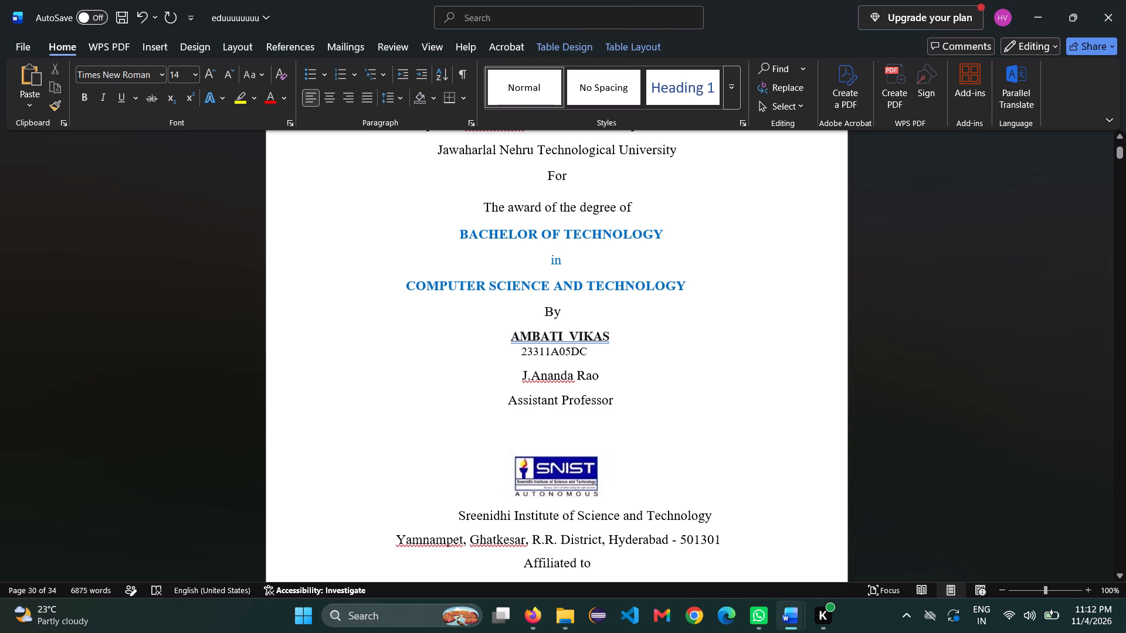
scroll(571, 398, down, 2)
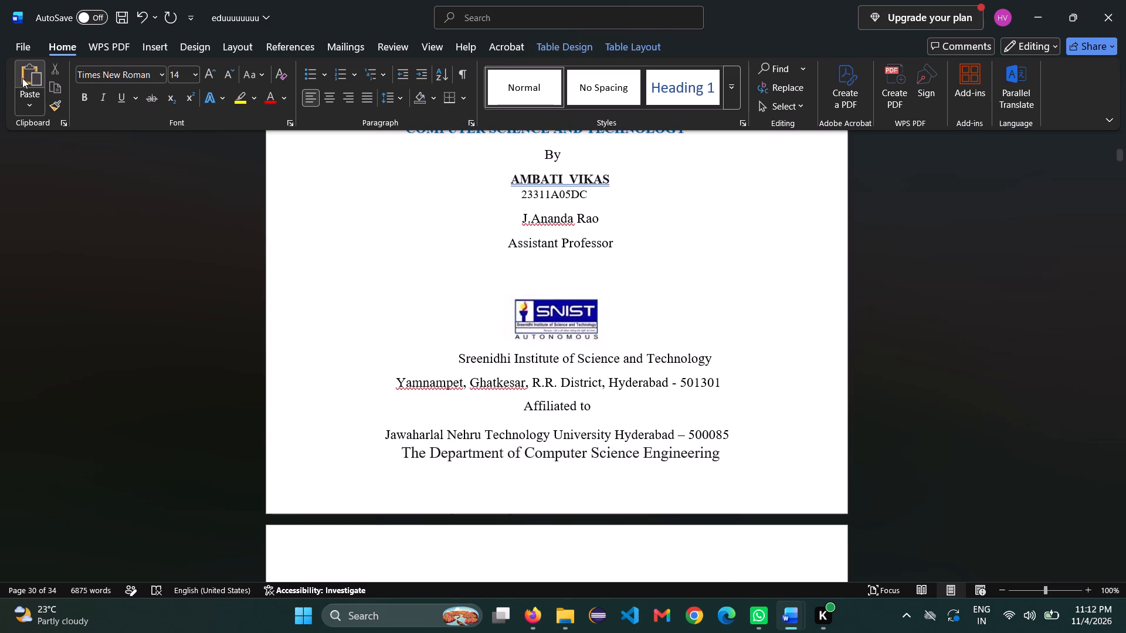
Save the "eduuuuuuuu" document.
click(24, 42)
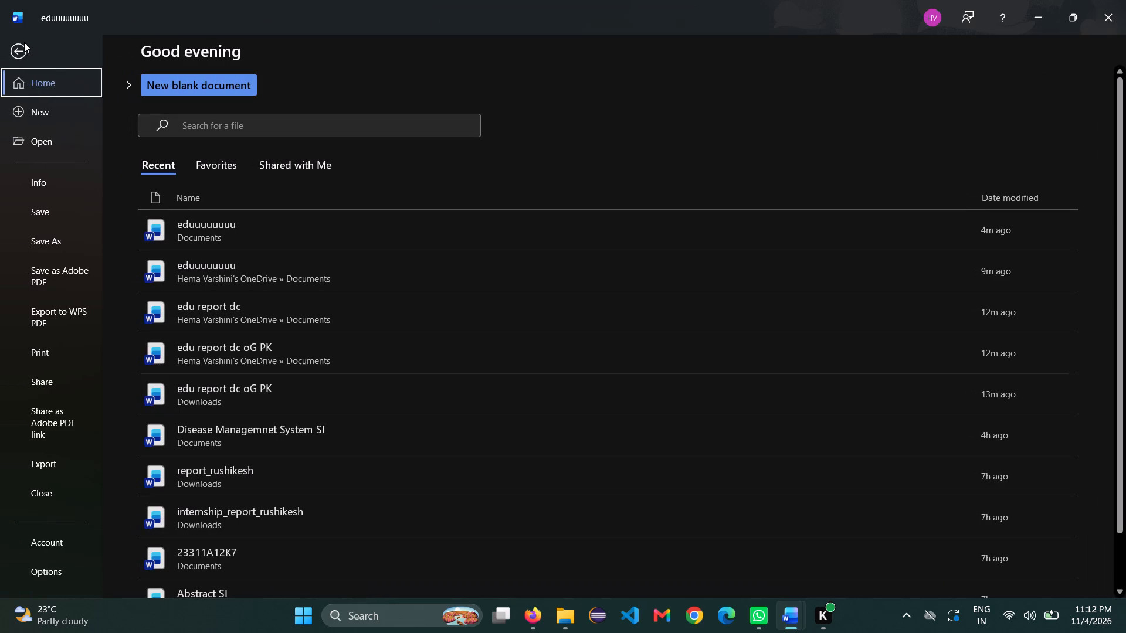
click(48, 212)
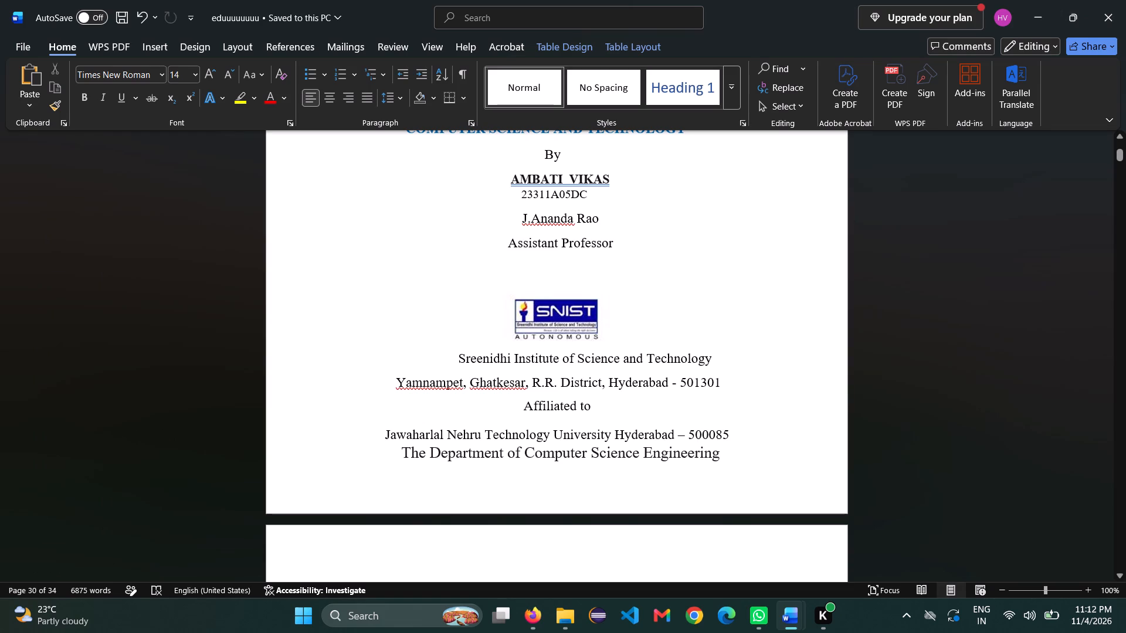
Review the front pages from the cover through the certificate and acknowledgement to the INDEX entries and page ranges.
scroll(459, 359, down, 2)
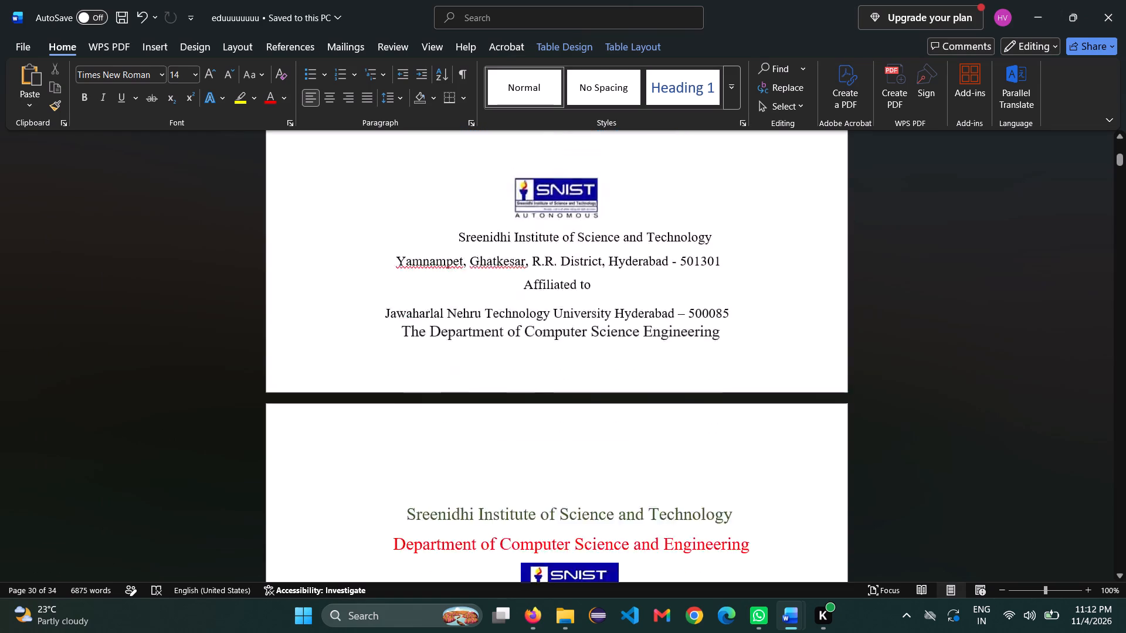
scroll(459, 359, down, 10)
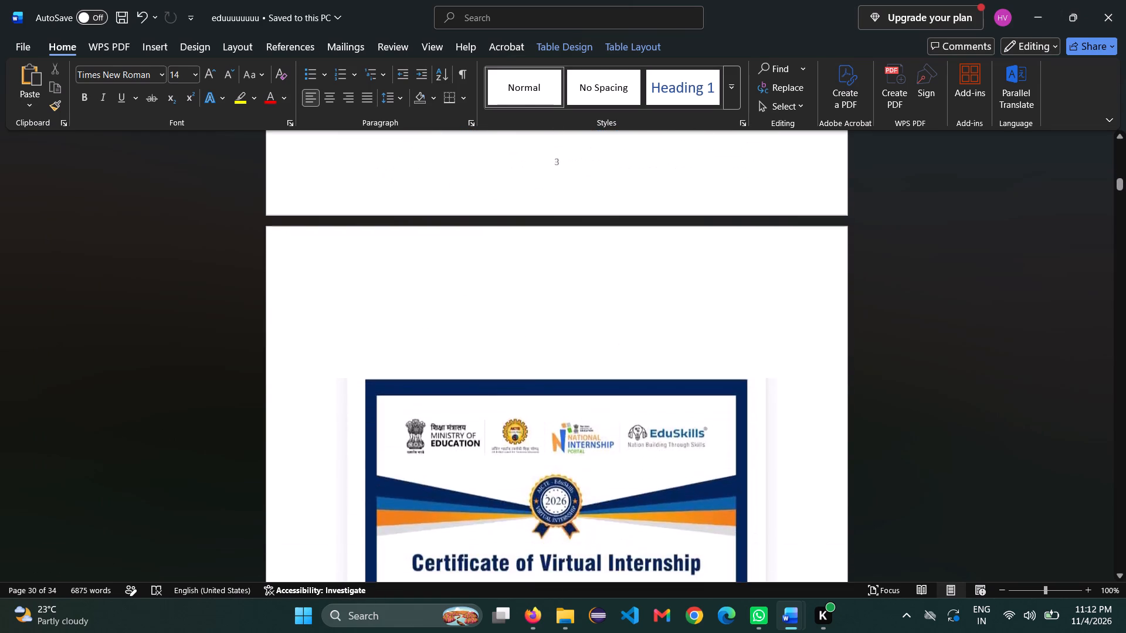
scroll(459, 359, down, 8)
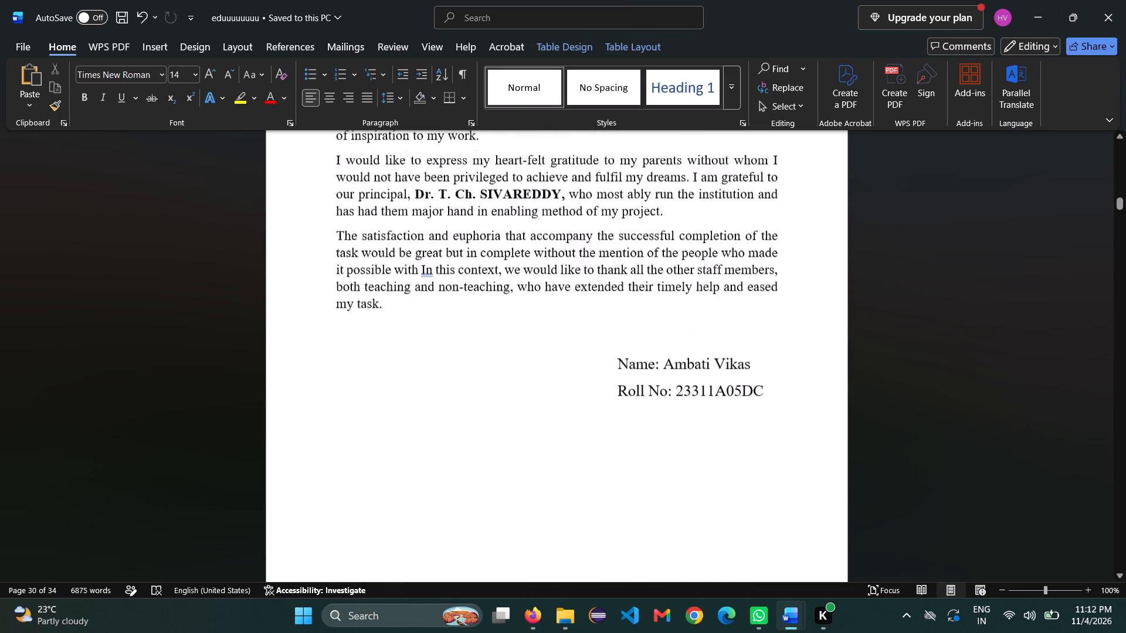
scroll(459, 359, down, 8)
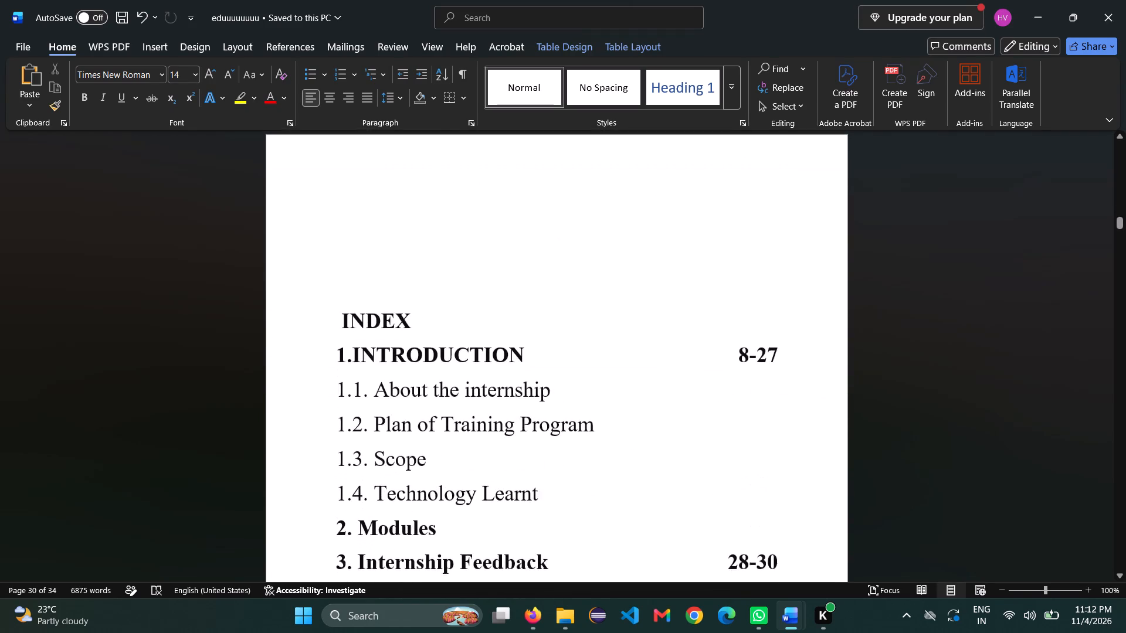
scroll(459, 359, down, 4)
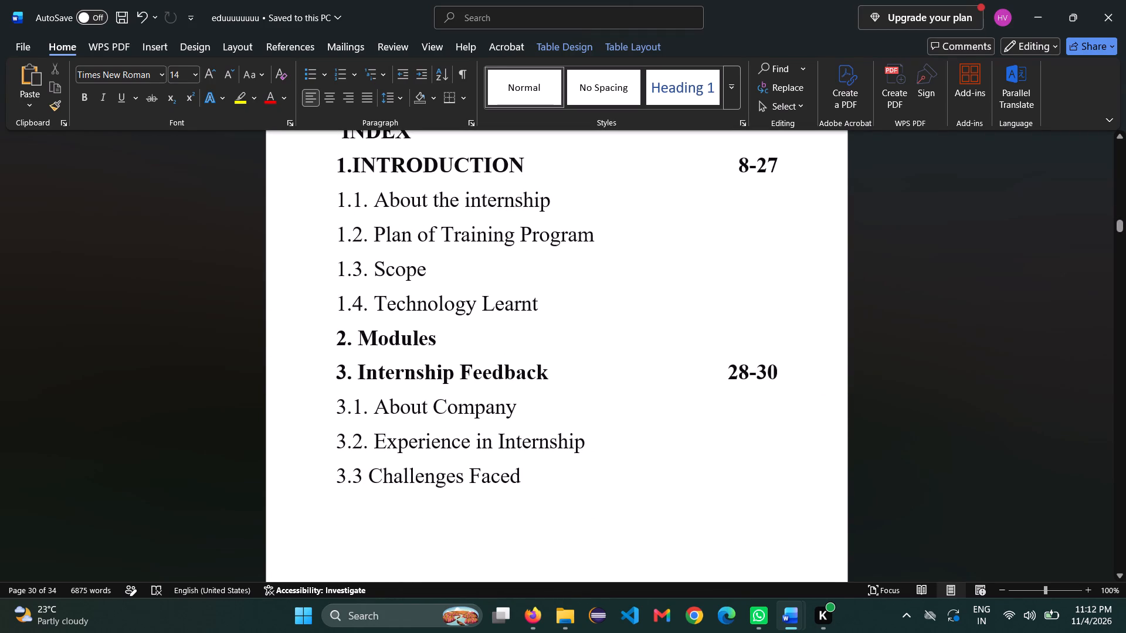
scroll(459, 359, down, 1)
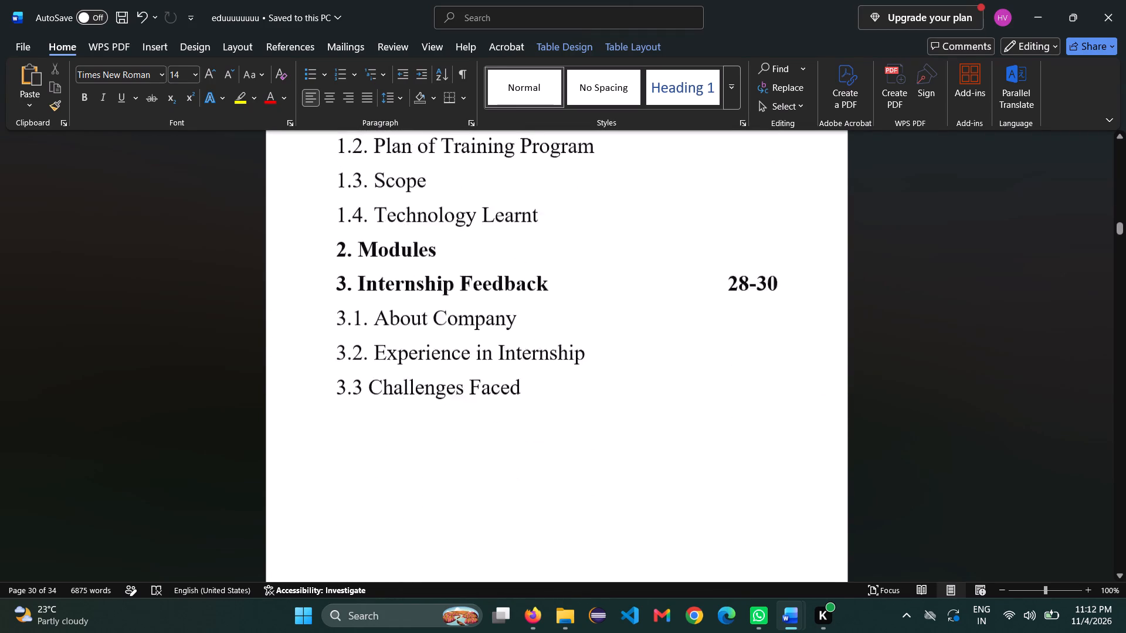
scroll(459, 359, down, 2)
scroll(459, 359, up, 1)
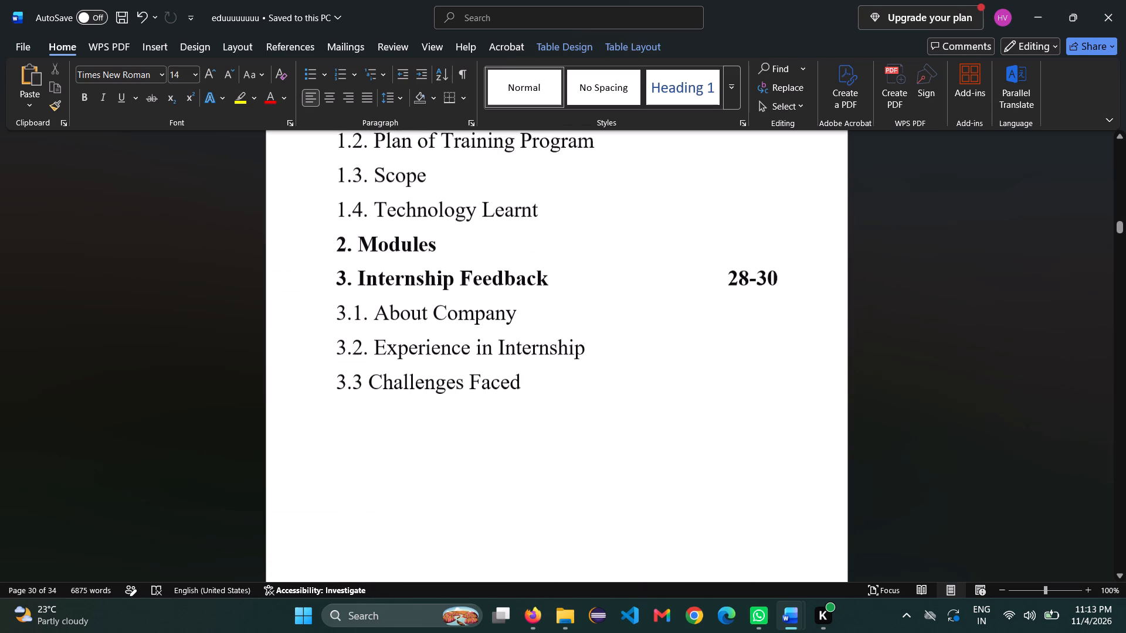
scroll(459, 359, up, 3)
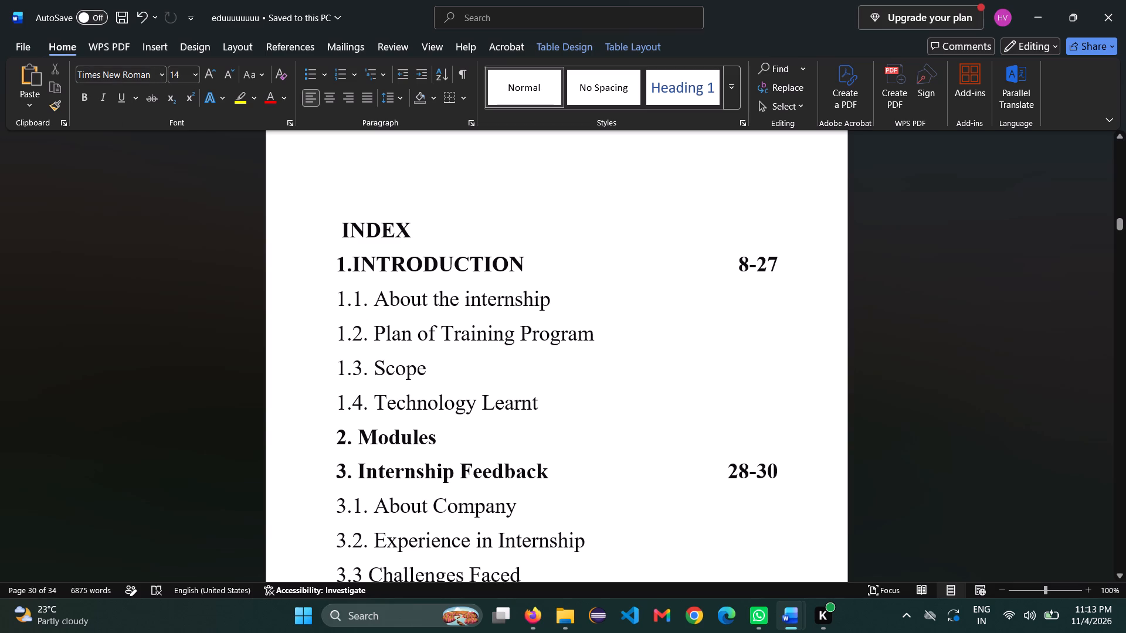
Save "eduuuuuuuu" once more in Word and close the document.
click(564, 632)
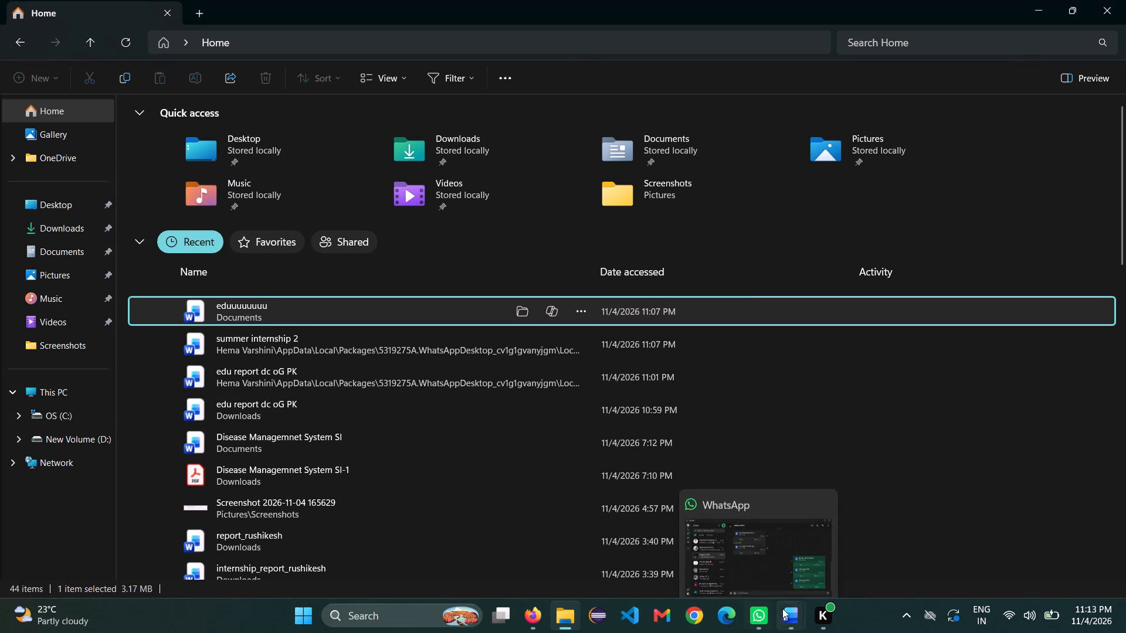
click(834, 568)
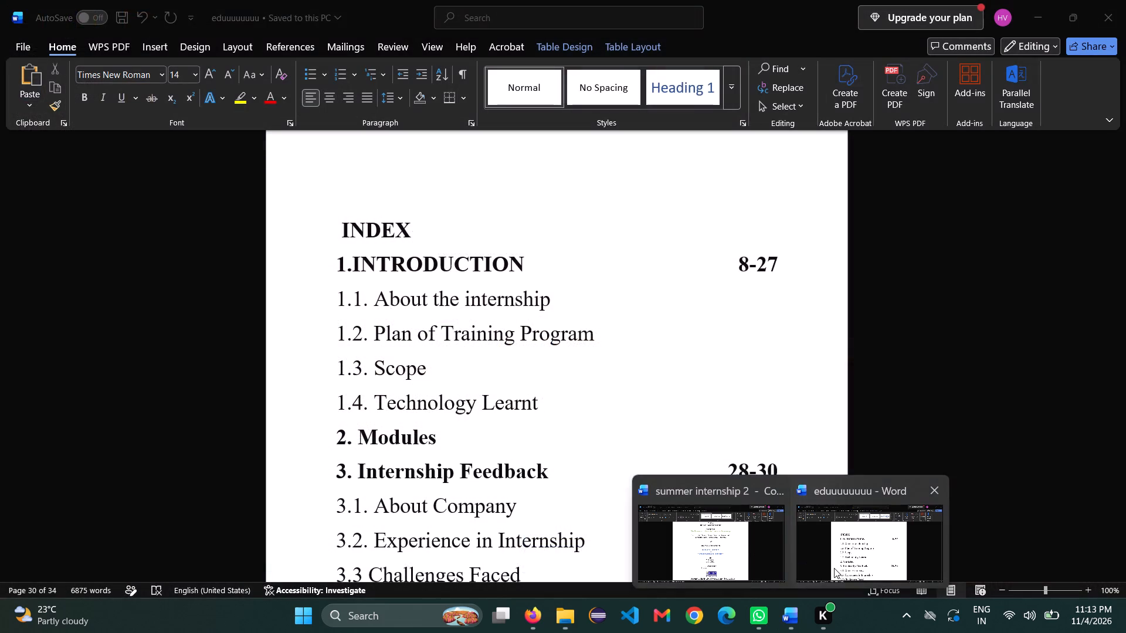
click(35, 46)
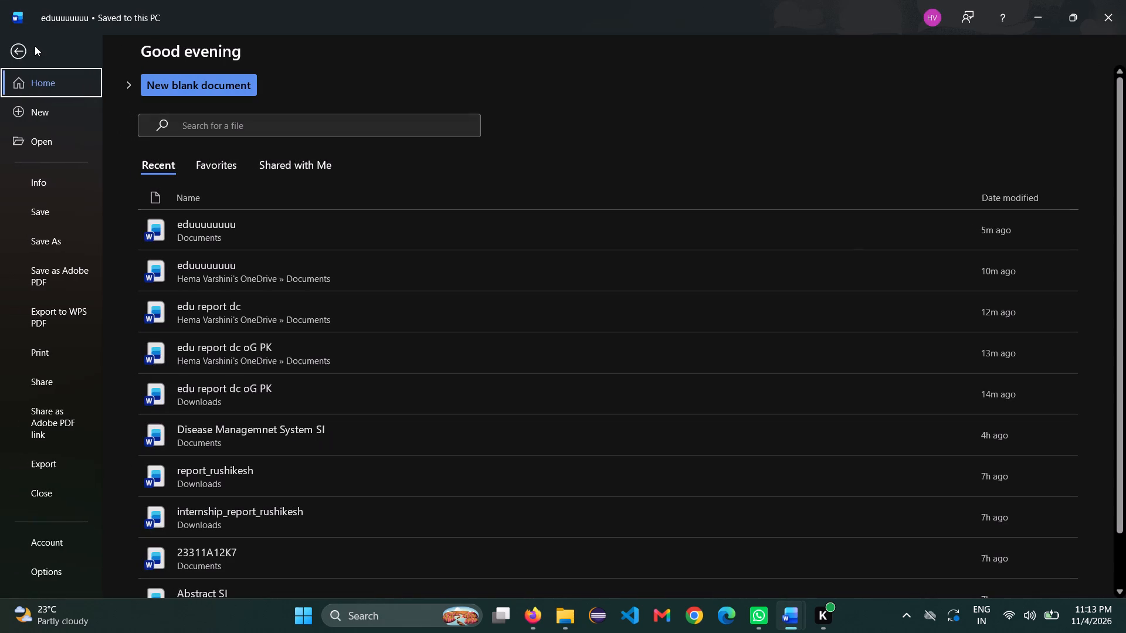
click(68, 213)
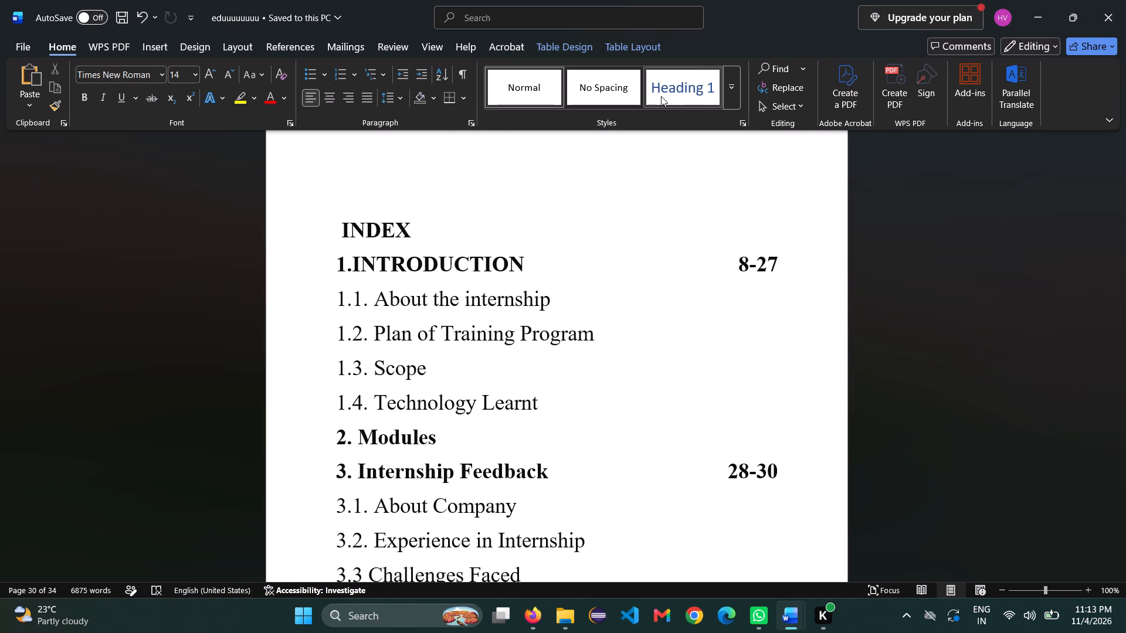
click(1093, 0)
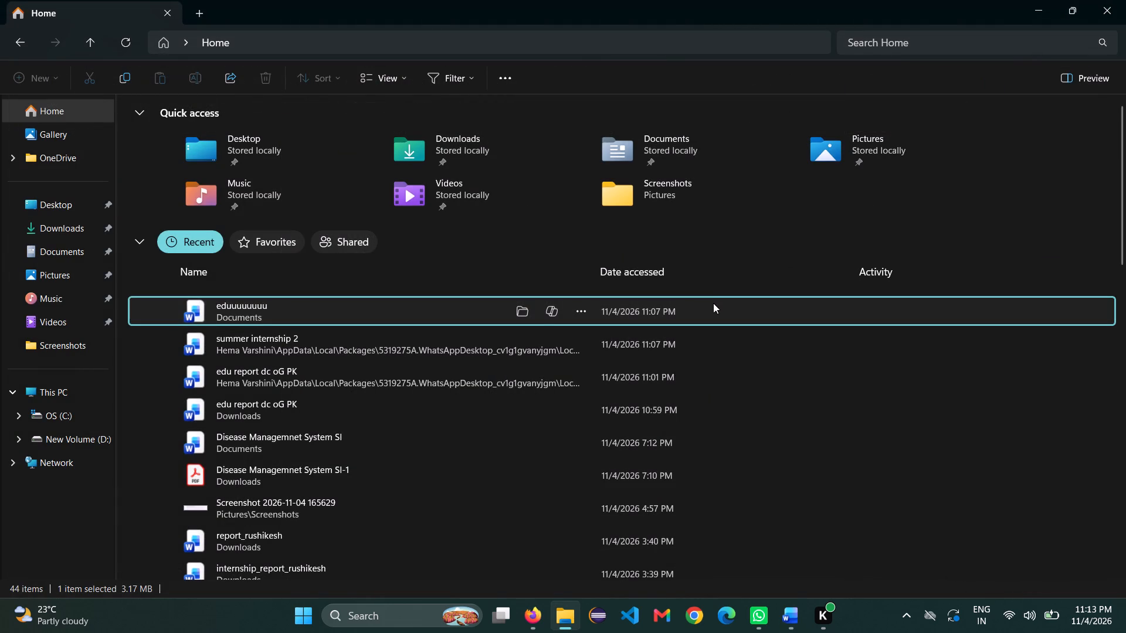
Close the File Explorer window to return to "summer internship 2" in Word.
scroll(713, 303, up, 14)
click(1125, 0)
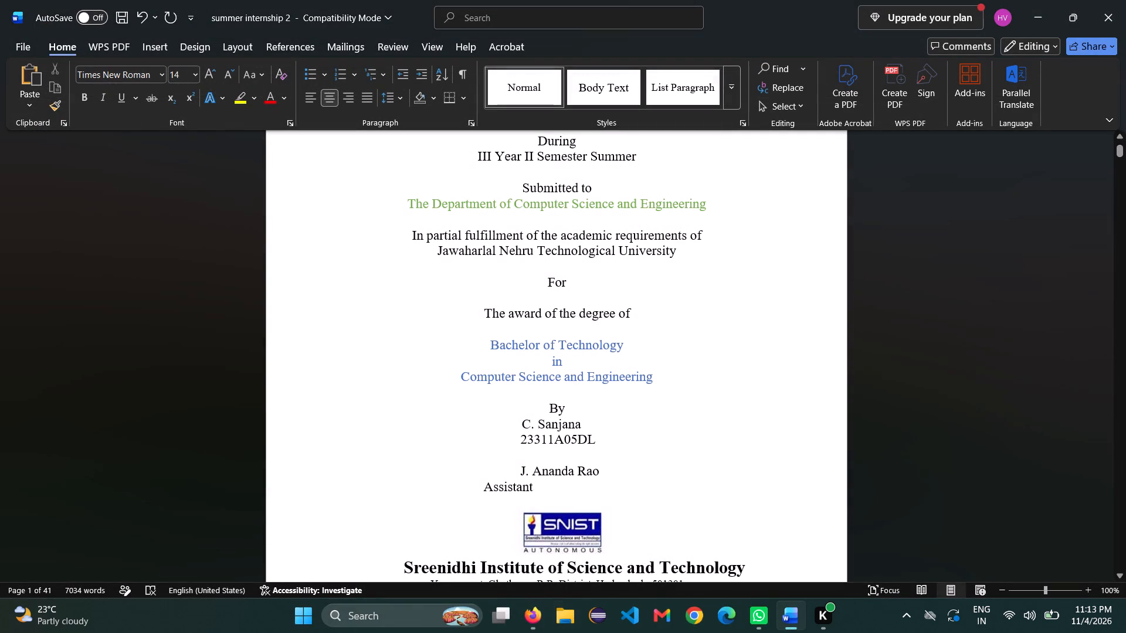
Reopen File Explorer and pick up the recent "eduuuuuuuu" document to move it out of the list.
click(558, 631)
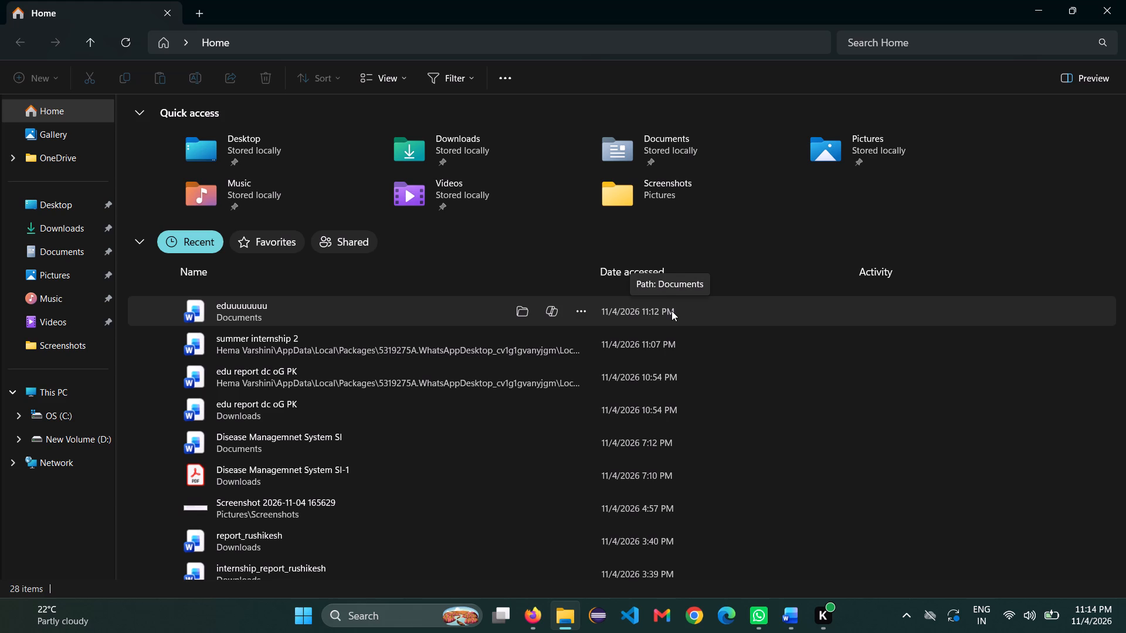
click(705, 311)
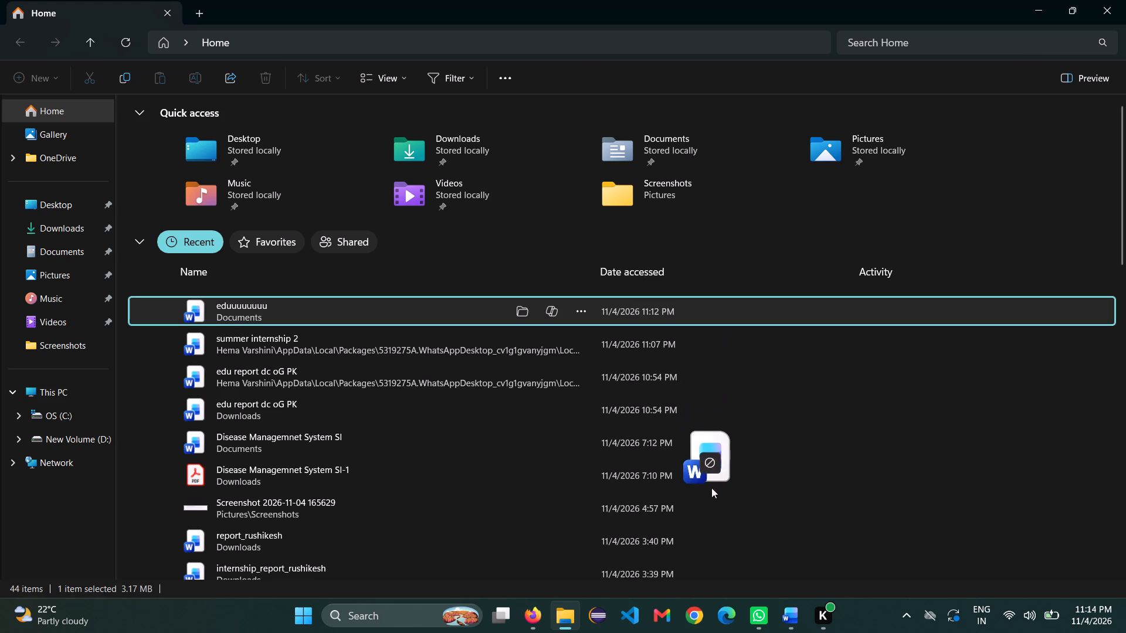
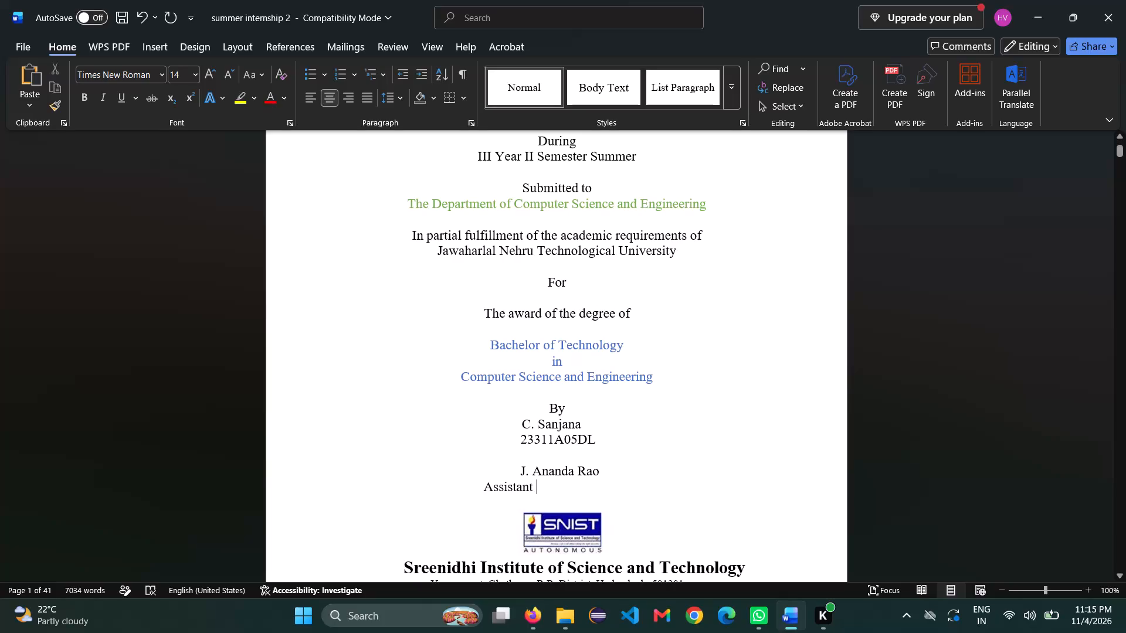
Complete the guide's designation on the cover page by adding "Professor" after "Assistant".
key(shift+p)
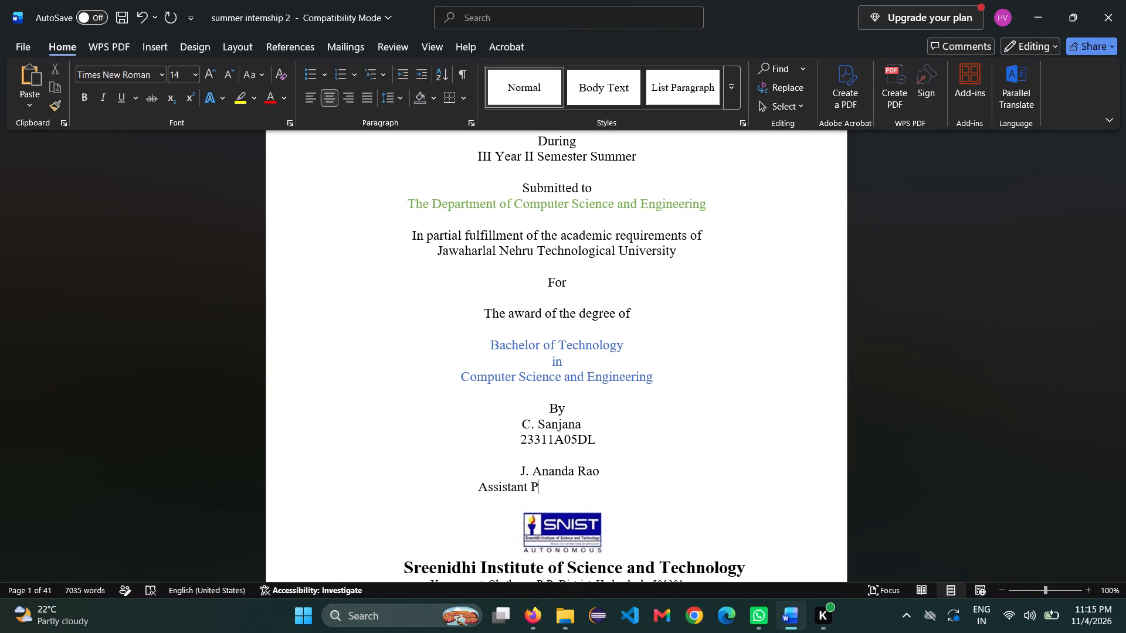
text(rofessor)
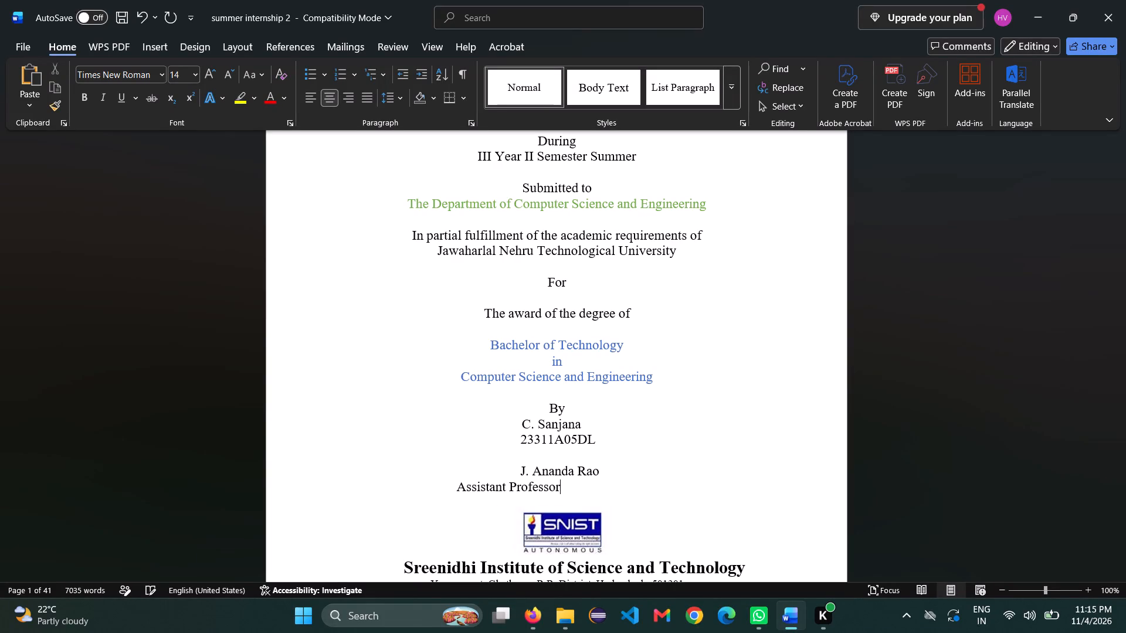
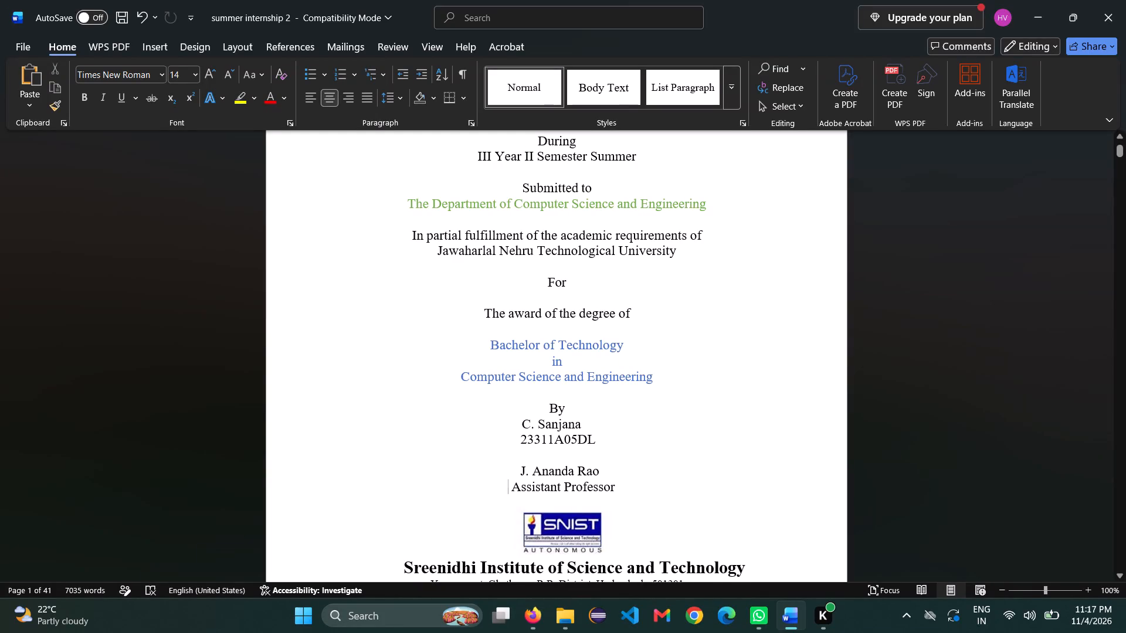
Review the cover page and the certificate page, checking the internship details, certificate wording and the signatories' designations.
scroll(518, 254, up, 1)
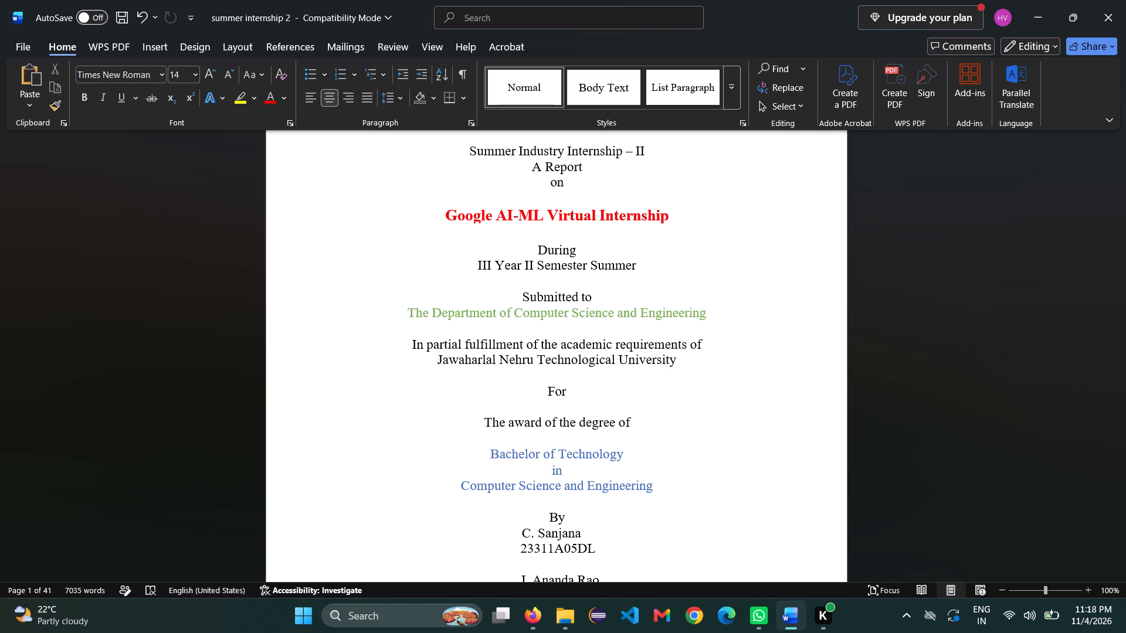
scroll(518, 254, down, 4)
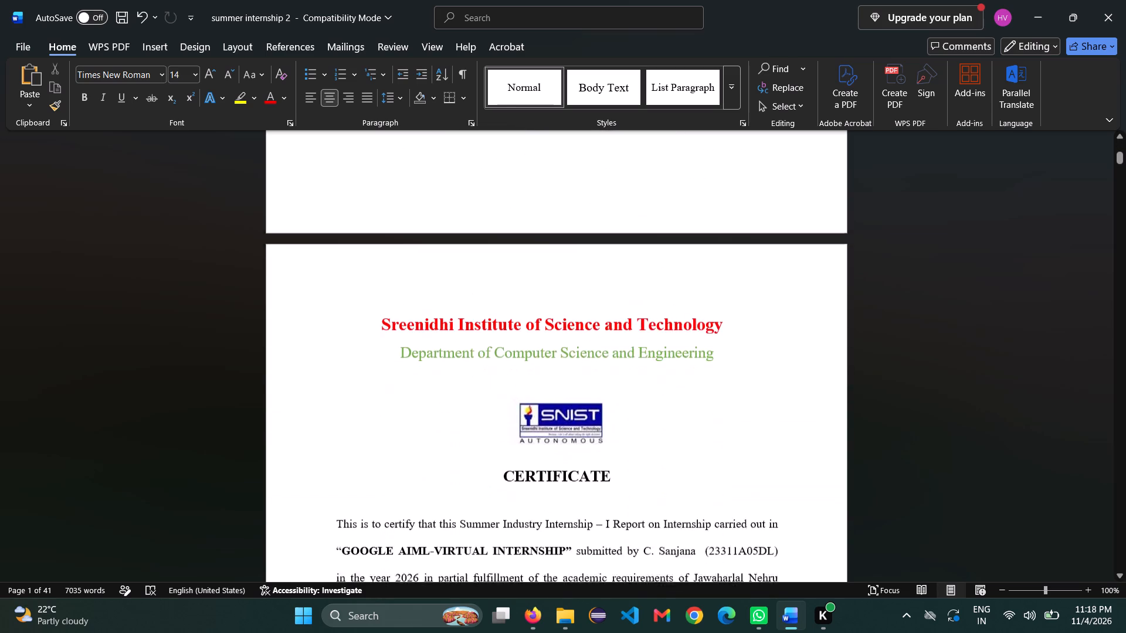
scroll(518, 254, down, 2)
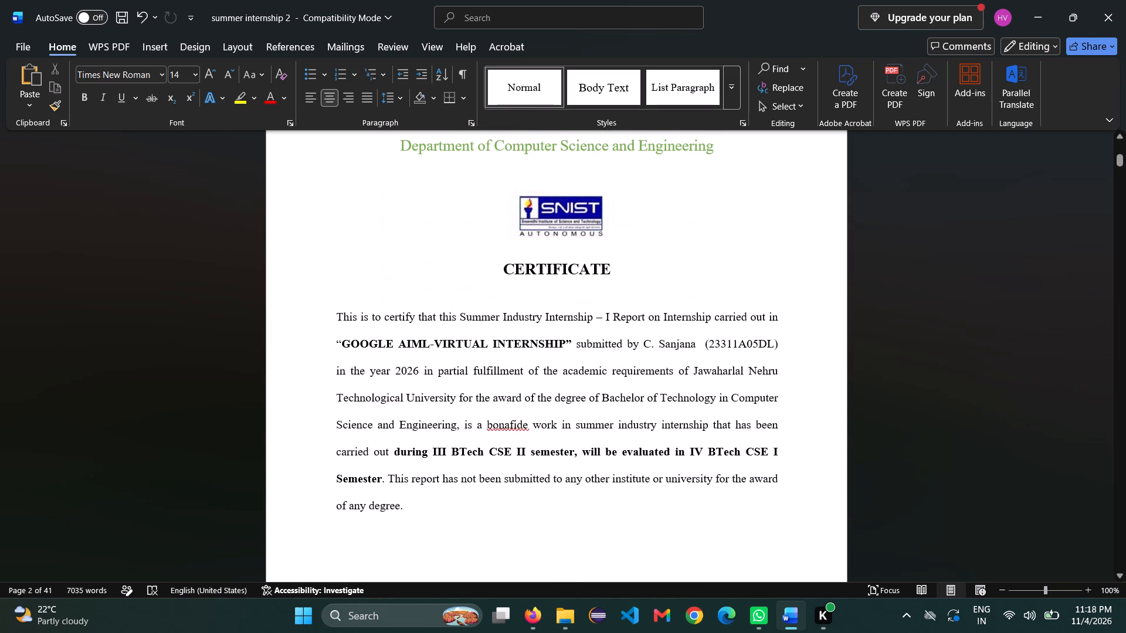
scroll(518, 254, down, 3)
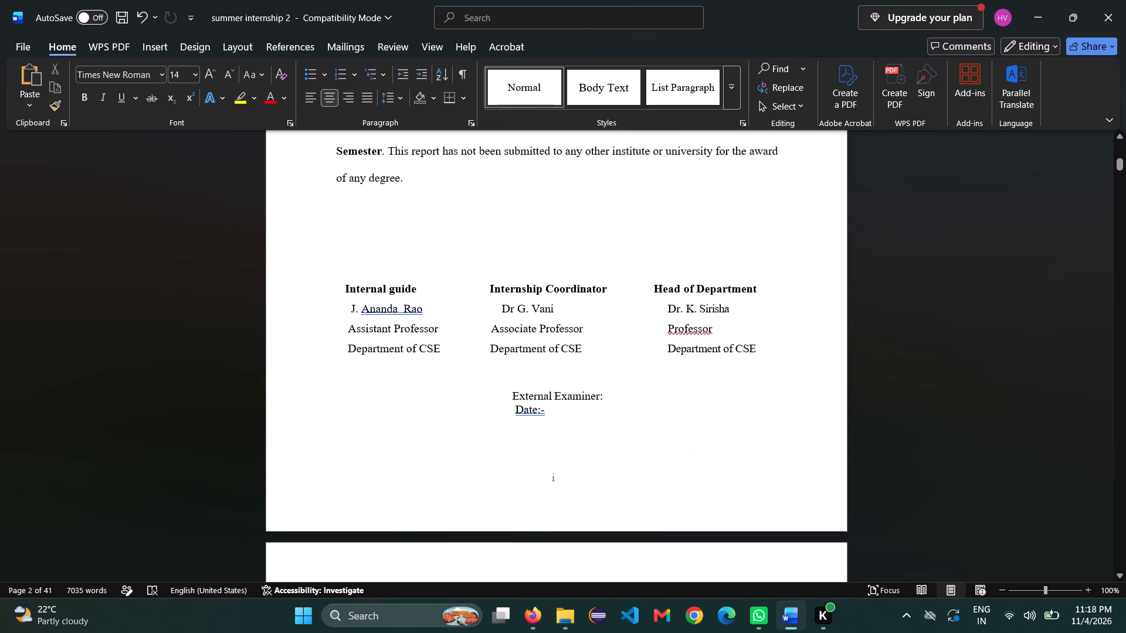
scroll(518, 254, down, 1)
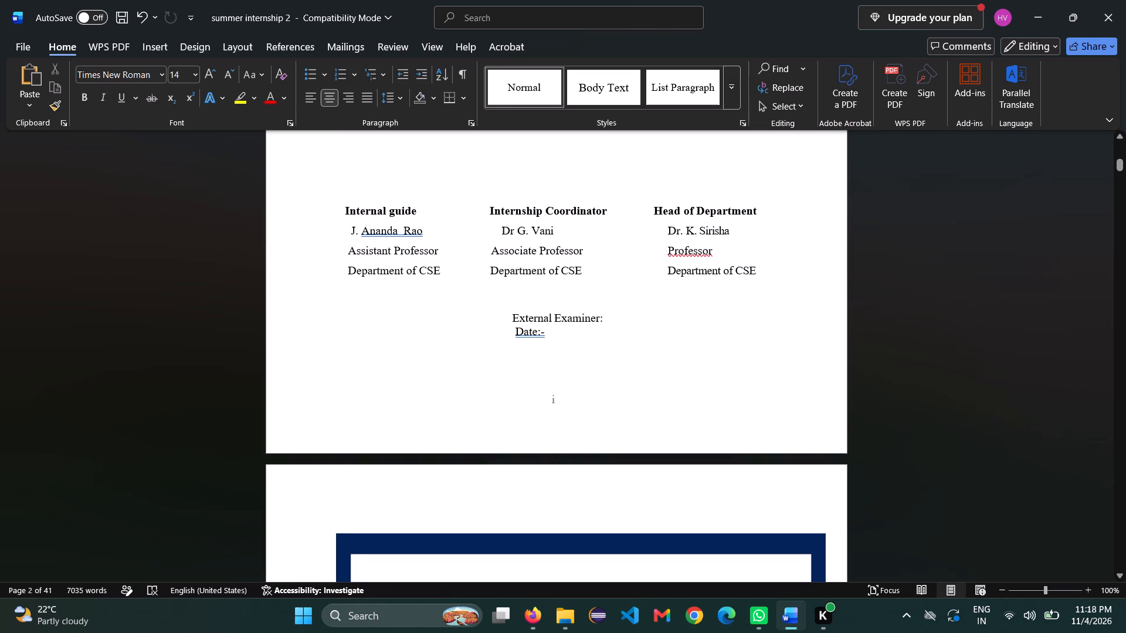
scroll(518, 254, up, 8)
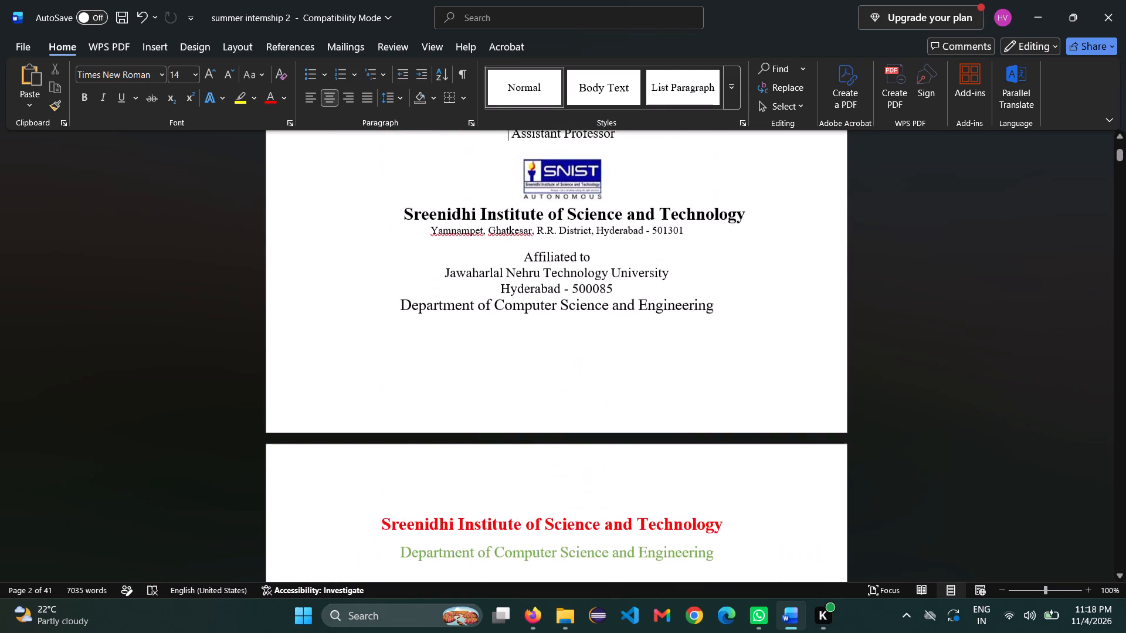
scroll(518, 254, up, 4)
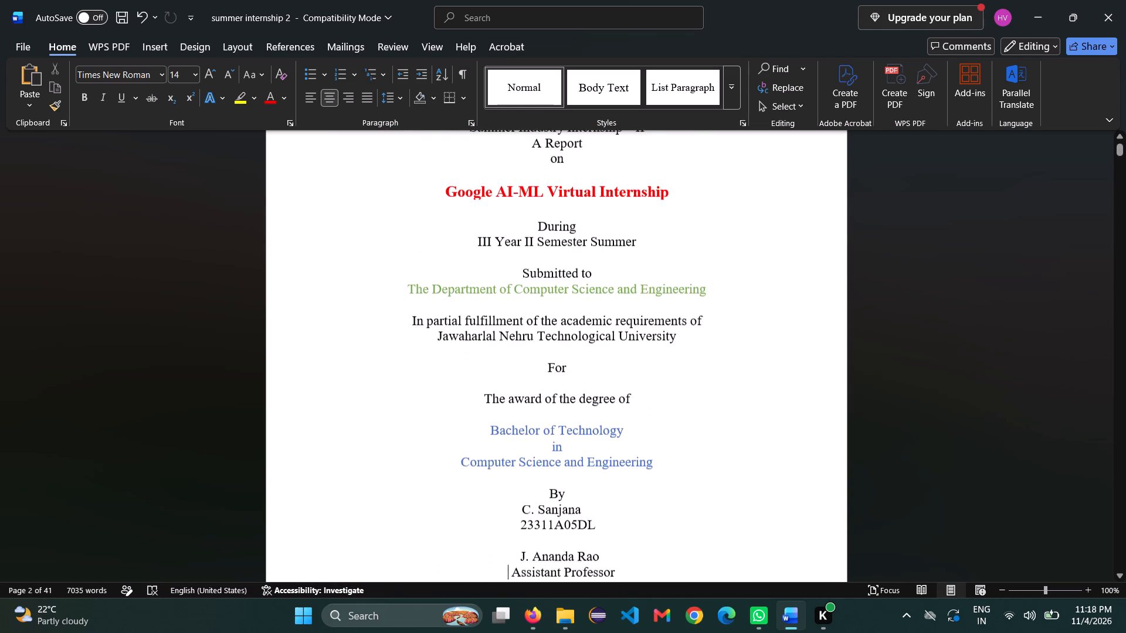
scroll(518, 254, up, 1)
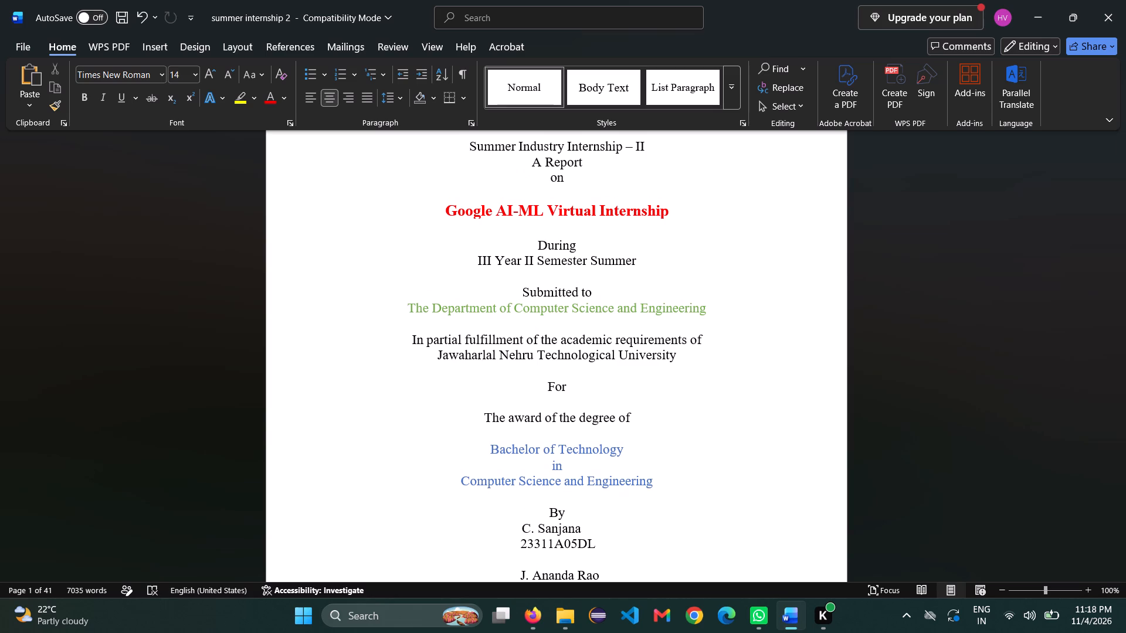
scroll(518, 254, down, 3)
scroll(518, 254, up, 1)
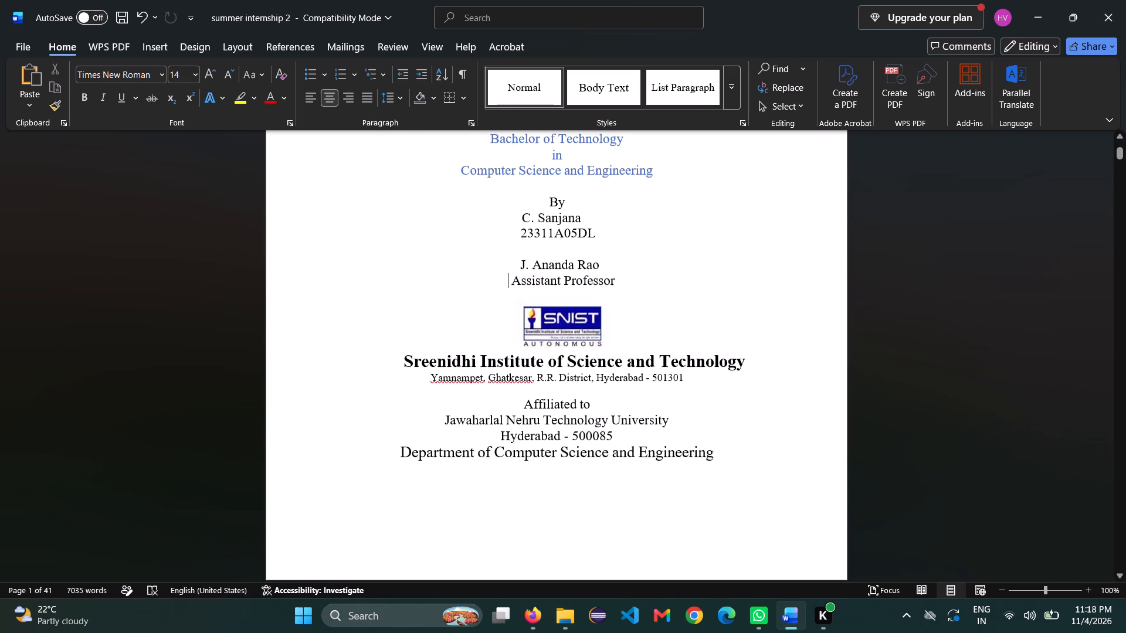
scroll(518, 254, up, 1)
scroll(518, 254, down, 1)
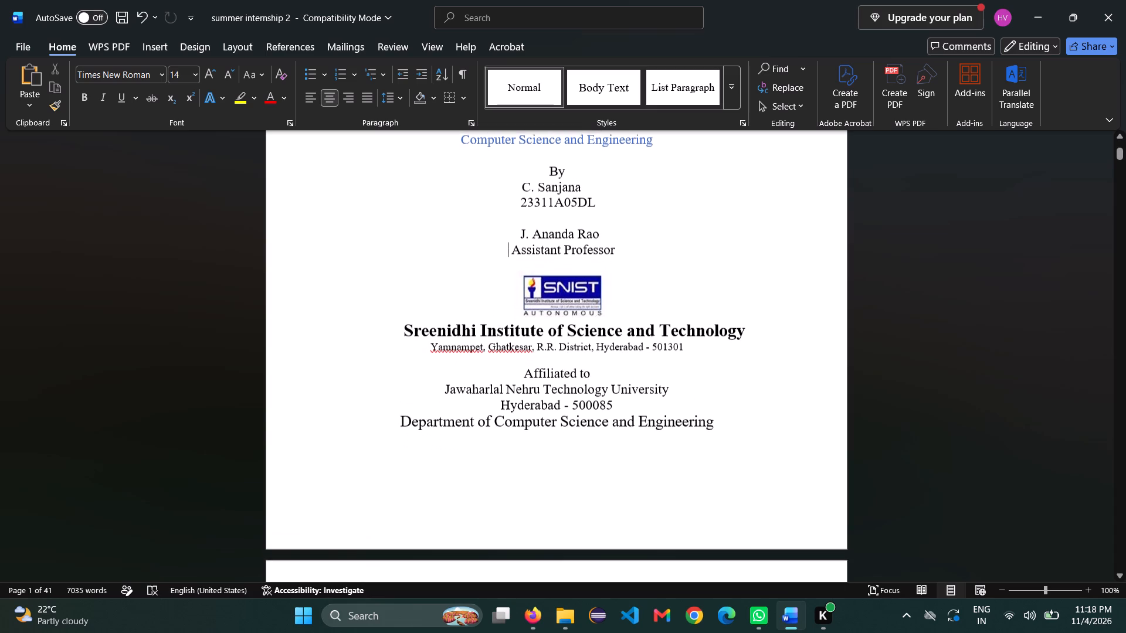
scroll(518, 254, down, 4)
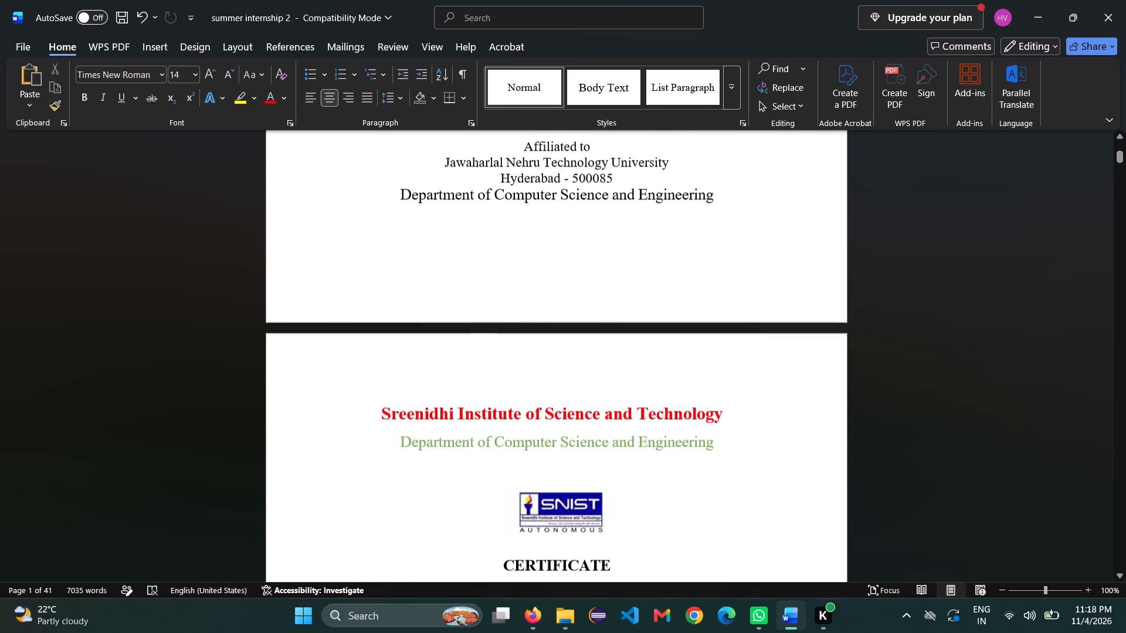
scroll(518, 254, down, 4)
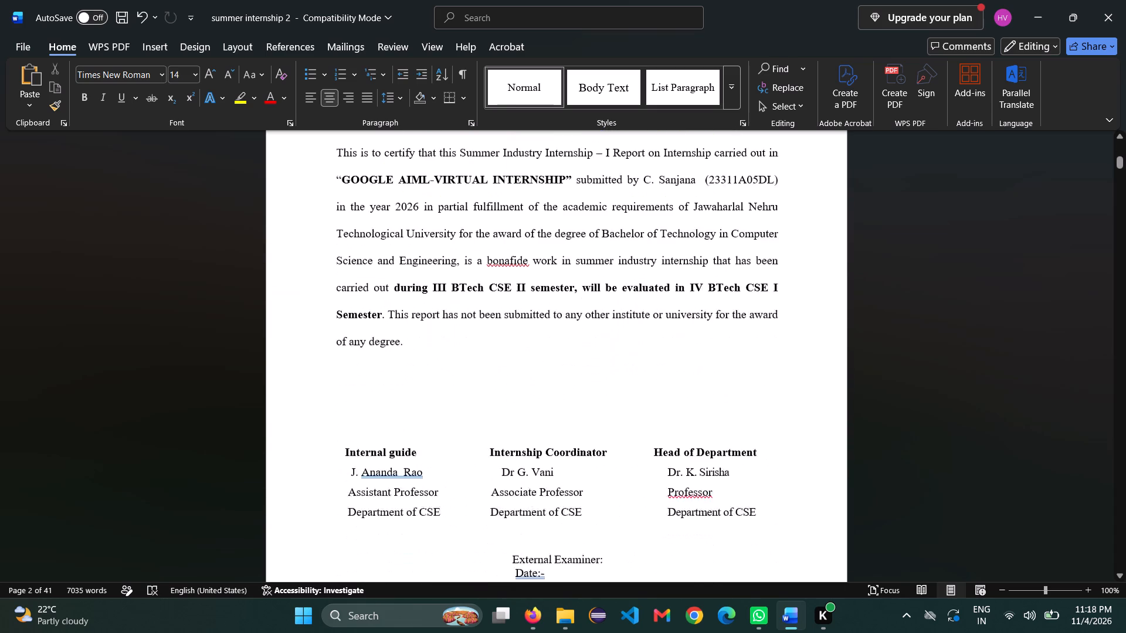
scroll(518, 254, down, 1)
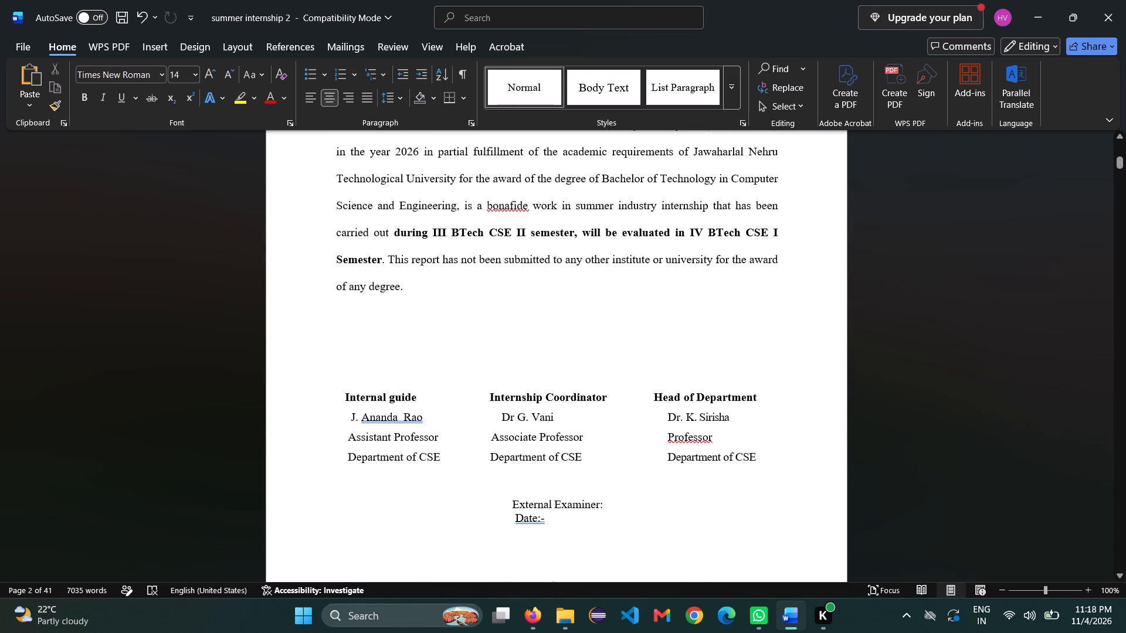
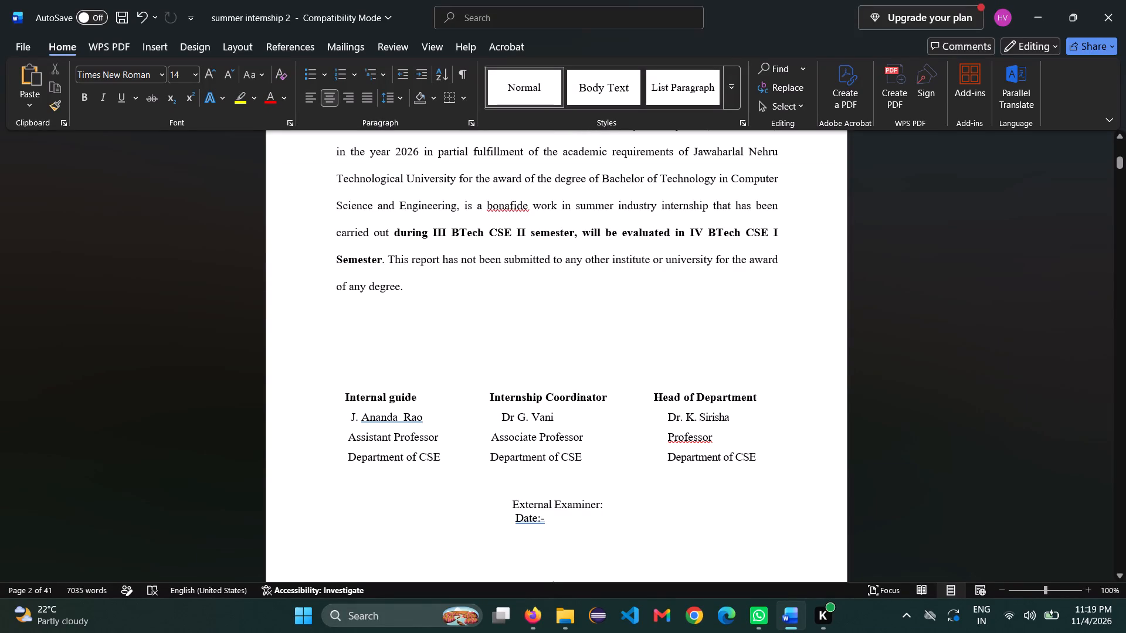
Change the "Internal guide" heading in the certificate's signature block to "Internal Coordinator".
click(421, 393)
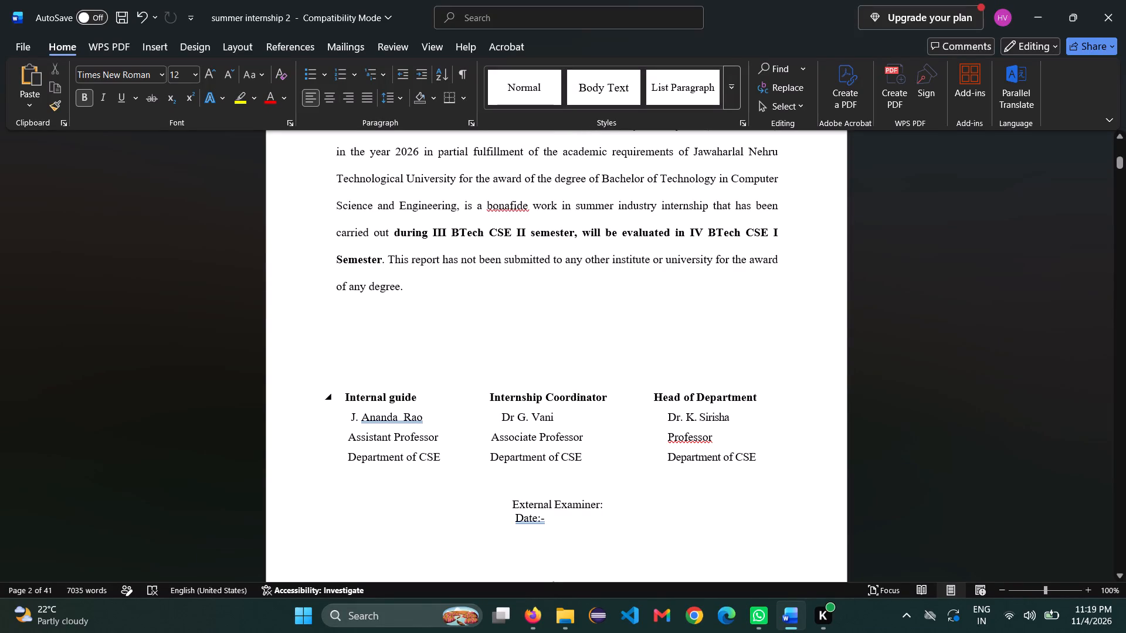
click(419, 395)
key(BackSpace)
key(BackSpace)
key(BackSpace)
key(BackSpace)
key(BackSpace)
key(BackSpace)
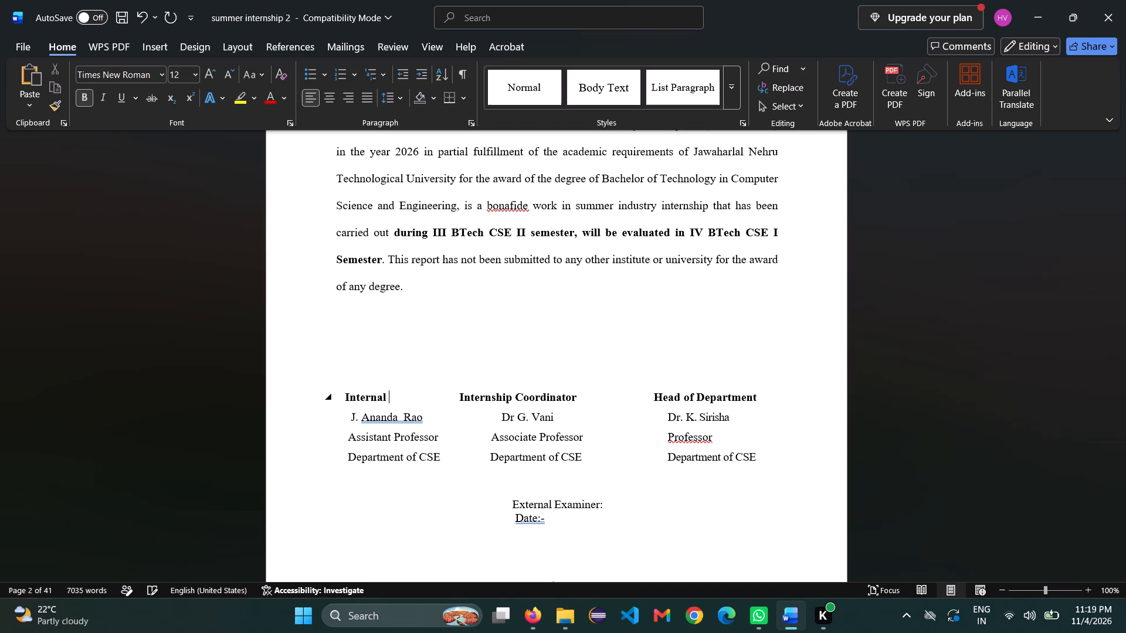
key(shift+c)
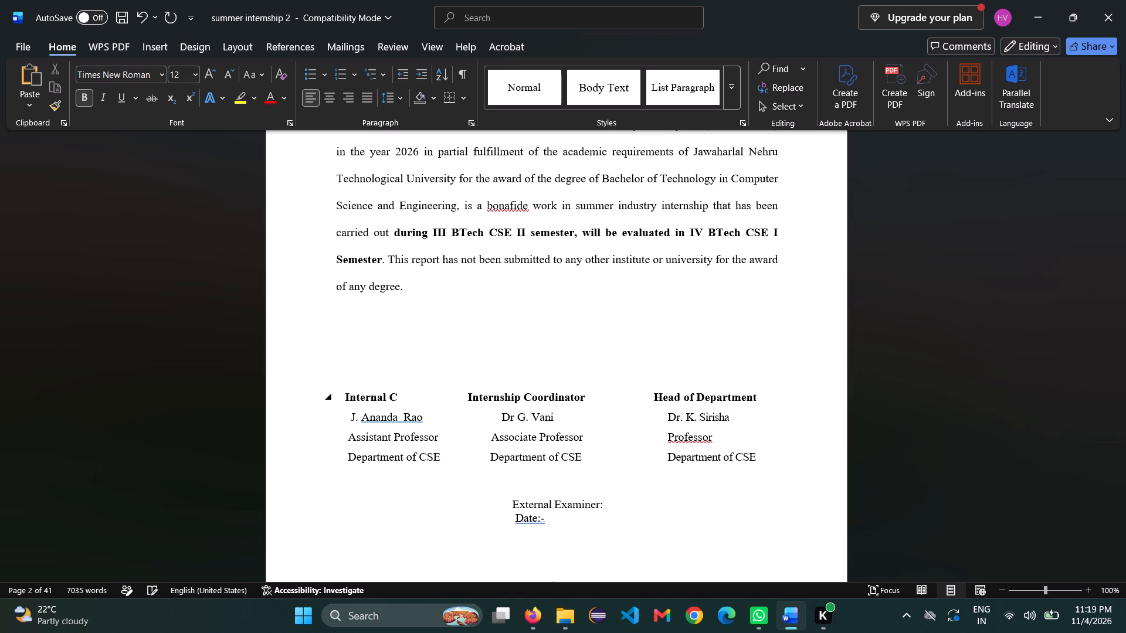
text(oo)
text(rdina)
text(tor)
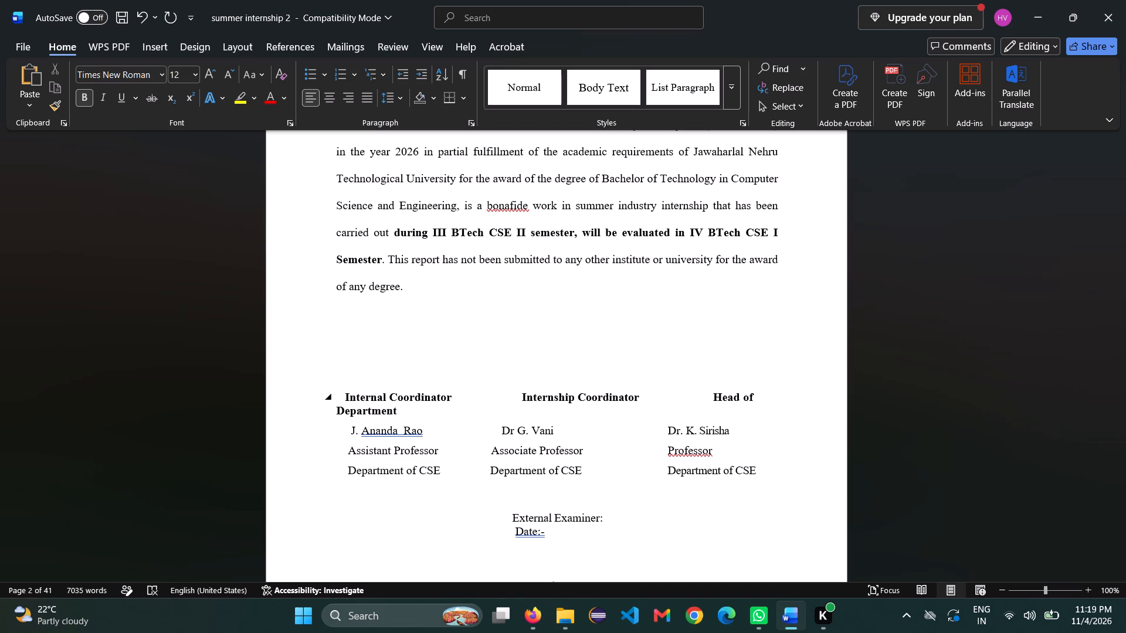
Reduce the gap before "Internship Coordinator" so all three signatory headings fit on one line.
click(518, 396)
key(BackSpace)
key(BackSpace)
key(BackSpace)
key(BackSpace)
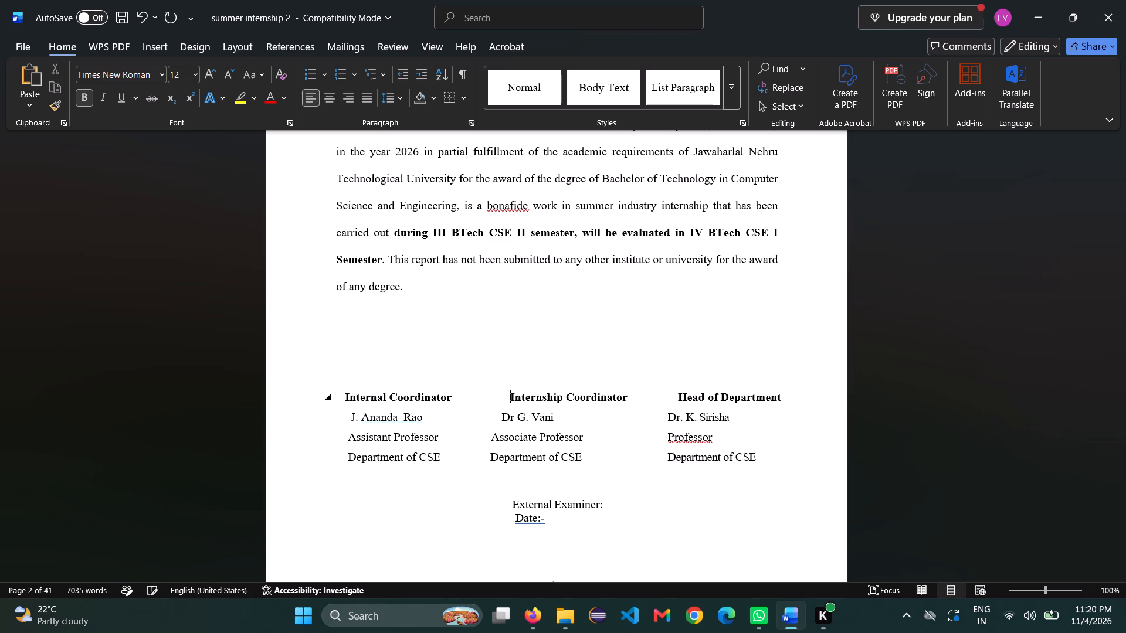
key(BackSpace)
key(BackSpace)
key(BackSpace)
key(BackSpace)
key(BackSpace)
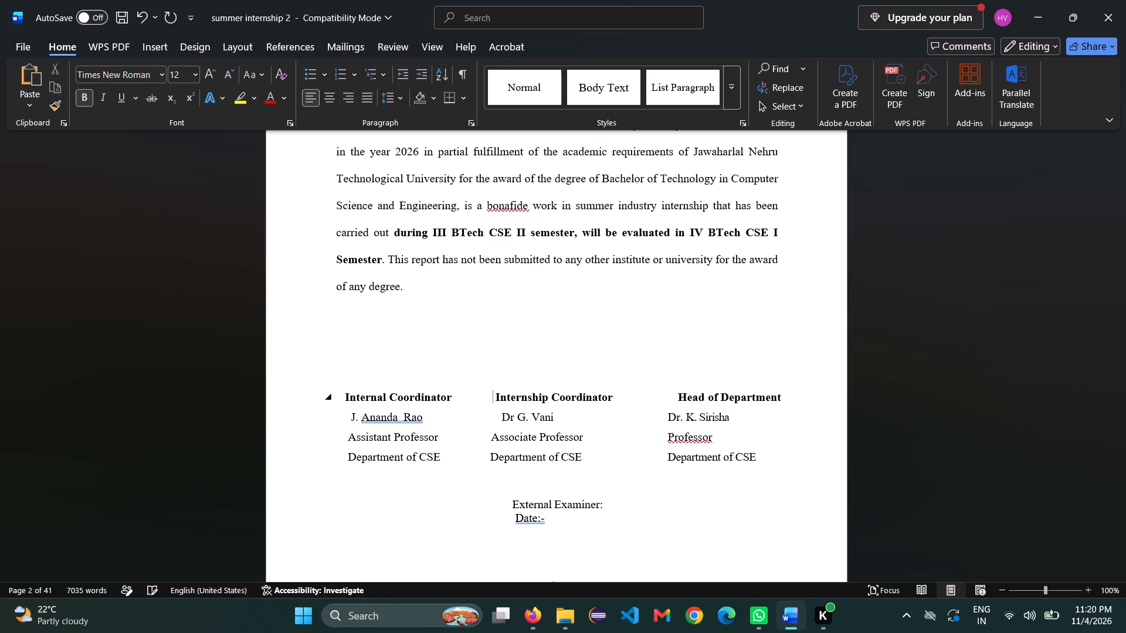
Delete "Department of CSE" beneath Internship Coordinator and pad the gap with spaces to realign the Head of Department's entry.
drag(489, 391, 574, 464)
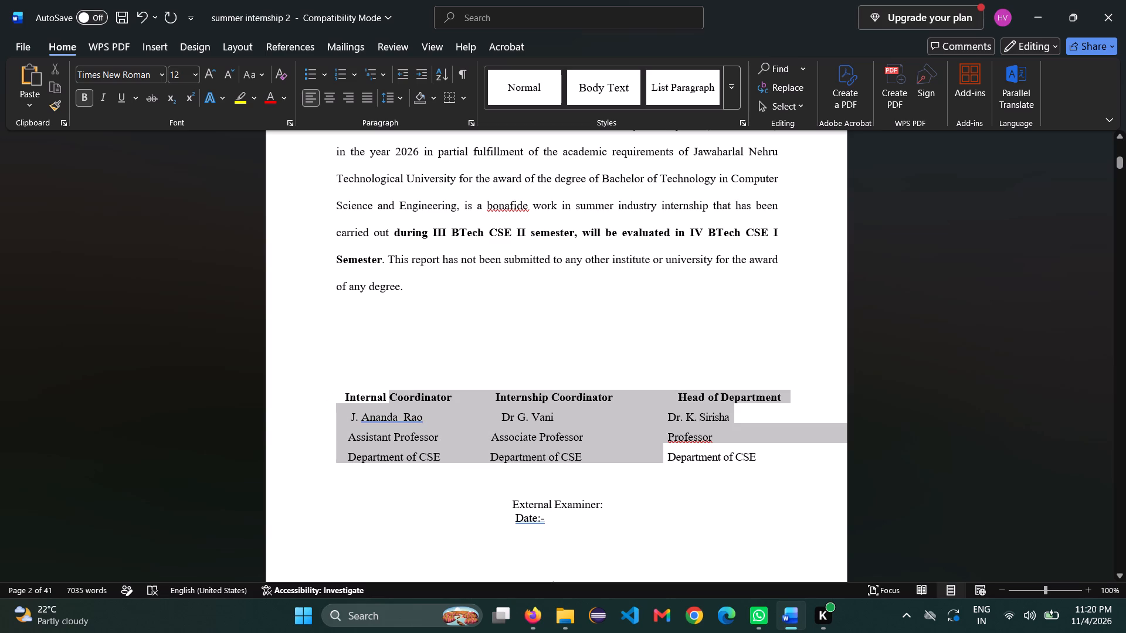
drag(574, 464, 540, 339)
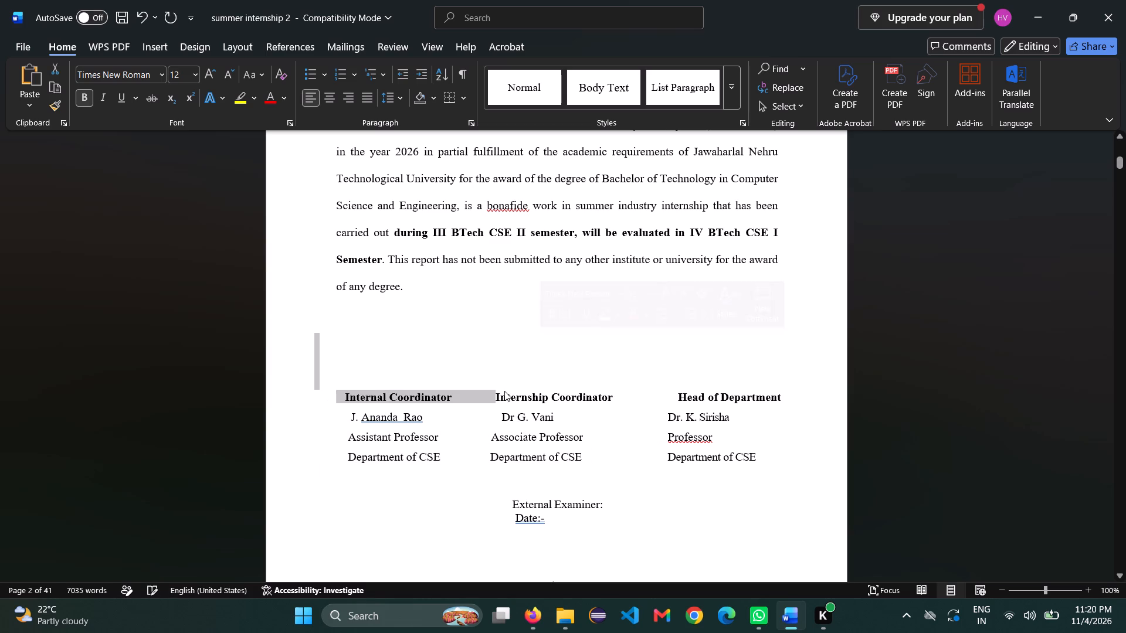
click(503, 460)
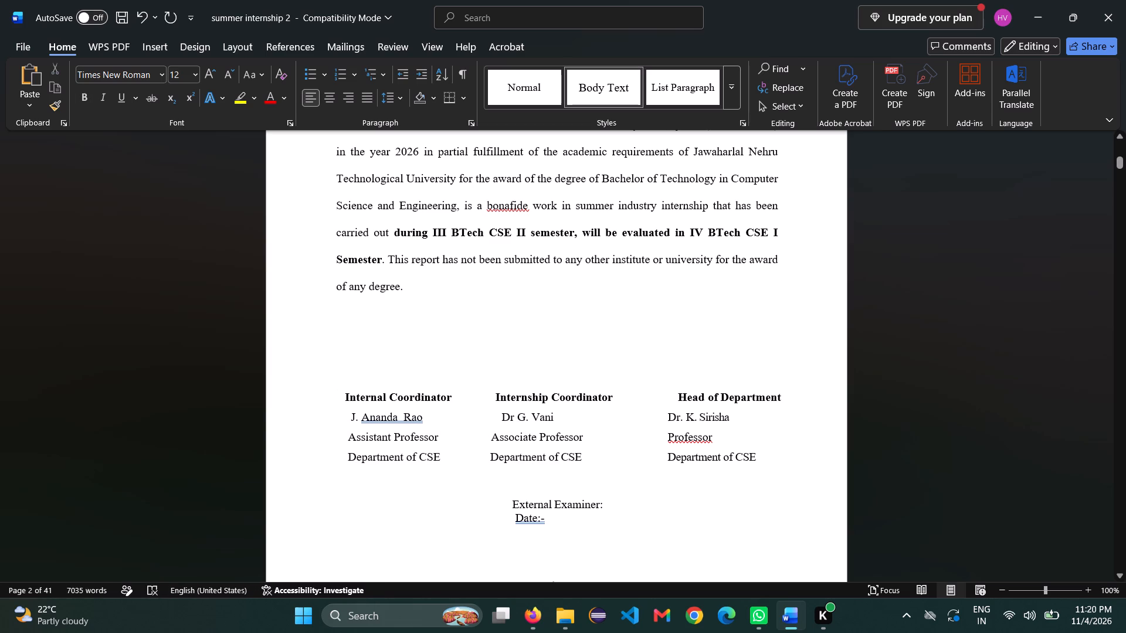
drag(489, 454, 565, 458)
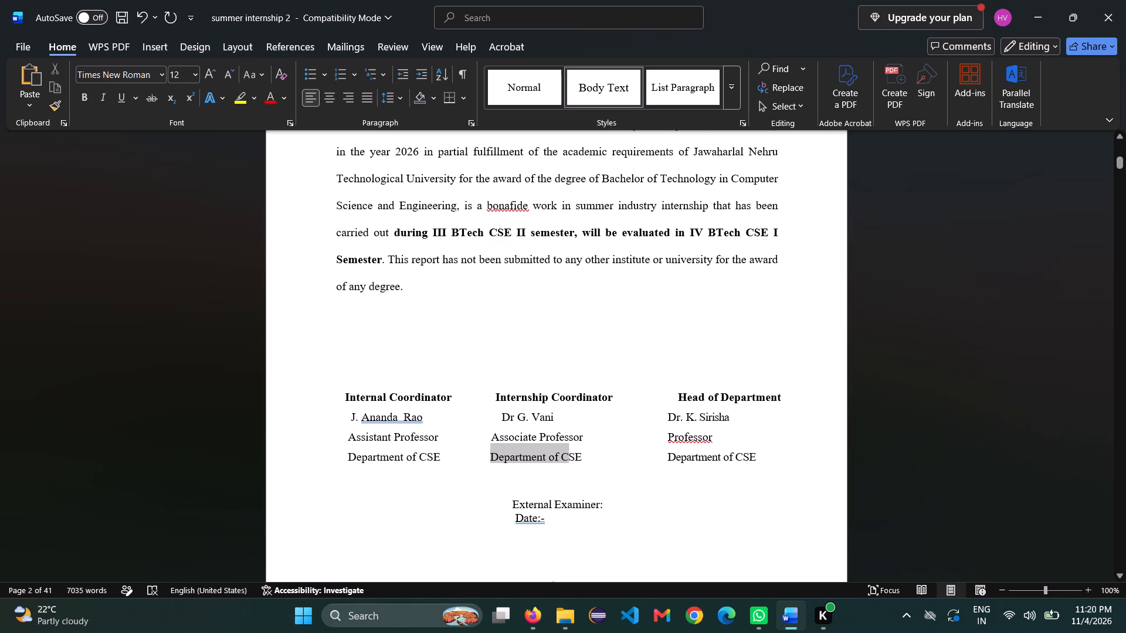
drag(565, 458, 580, 457)
key(BackSpace)
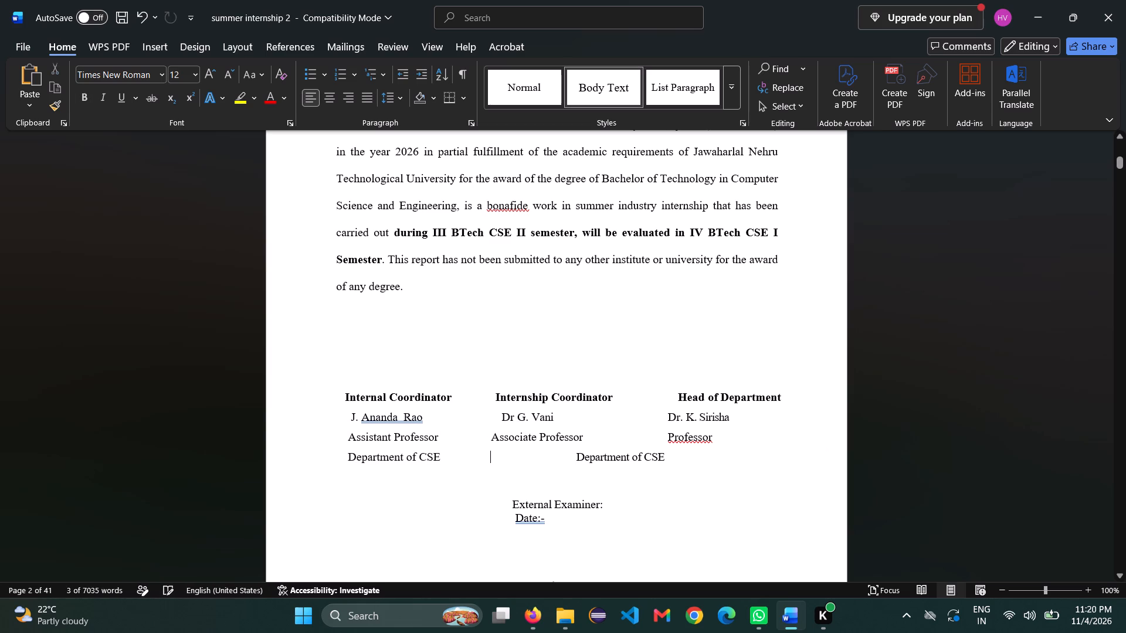
key(space)
key(space)
key(space)
key(space)
key(space)
key(space)
key(space)
key(space)
key(space)
key(space)
key(space)
key(space)
key(space)
key(space)
key(space)
key(space)
key(space)
key(space)
key(space)
key(space)
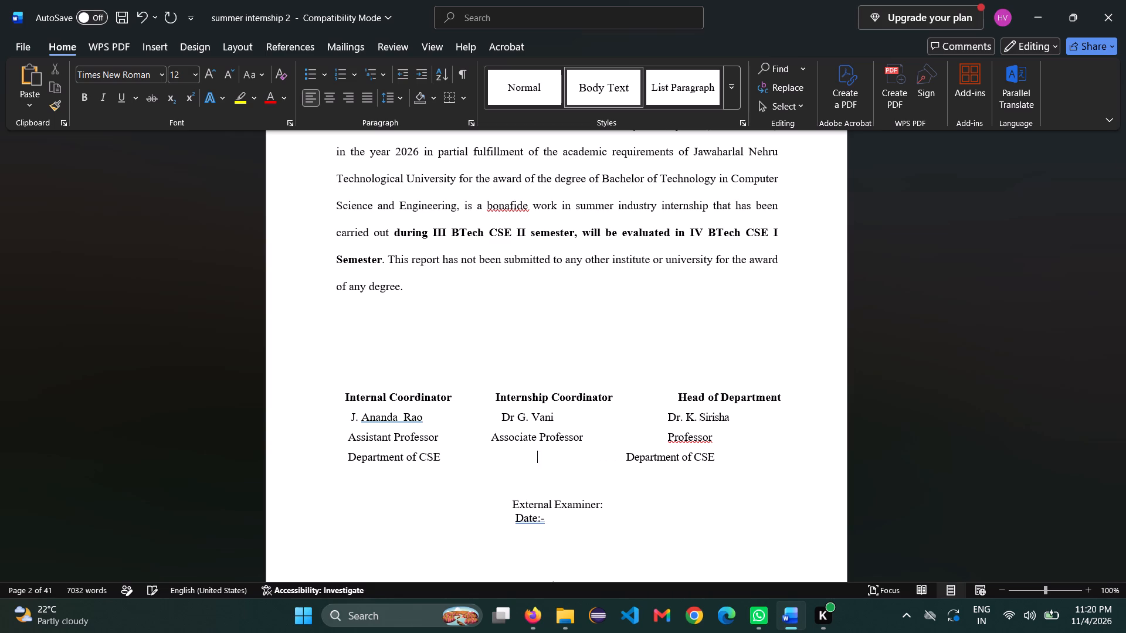
key(space)
key(space)
key(space)
key(space)
key(space)
key(space)
key(space)
key(space)
key(space)
key(space)
key(space)
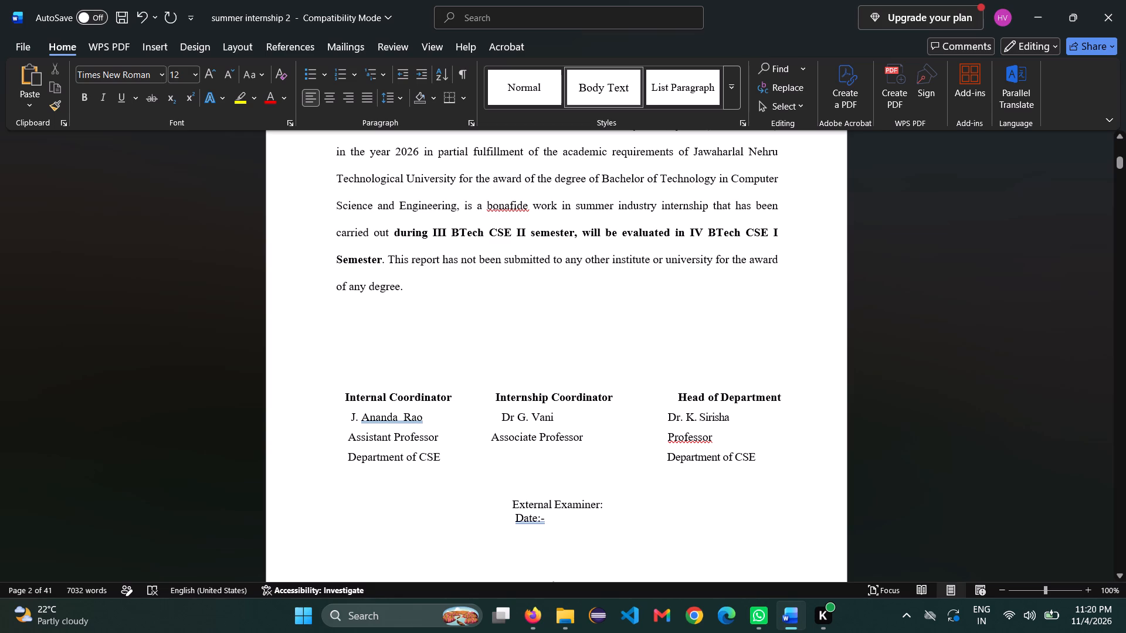
Delete "Associate Professor" beneath Internship Coordinator and pad the gap with spaces to realign "Professor" under Head of Department.
drag(490, 439, 569, 443)
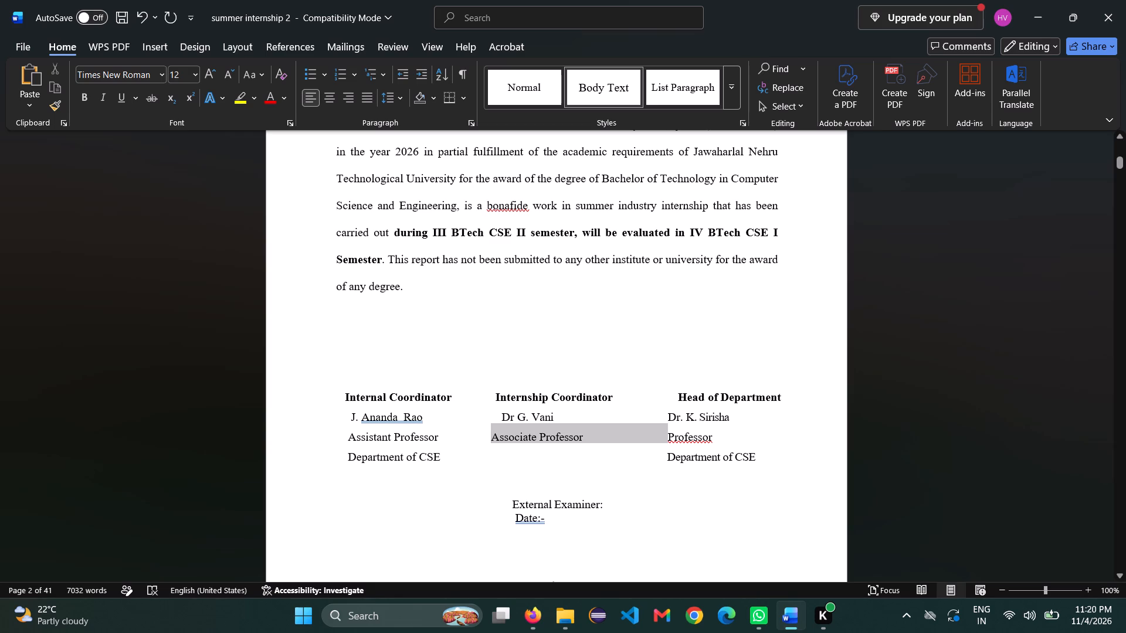
drag(569, 443, 579, 438)
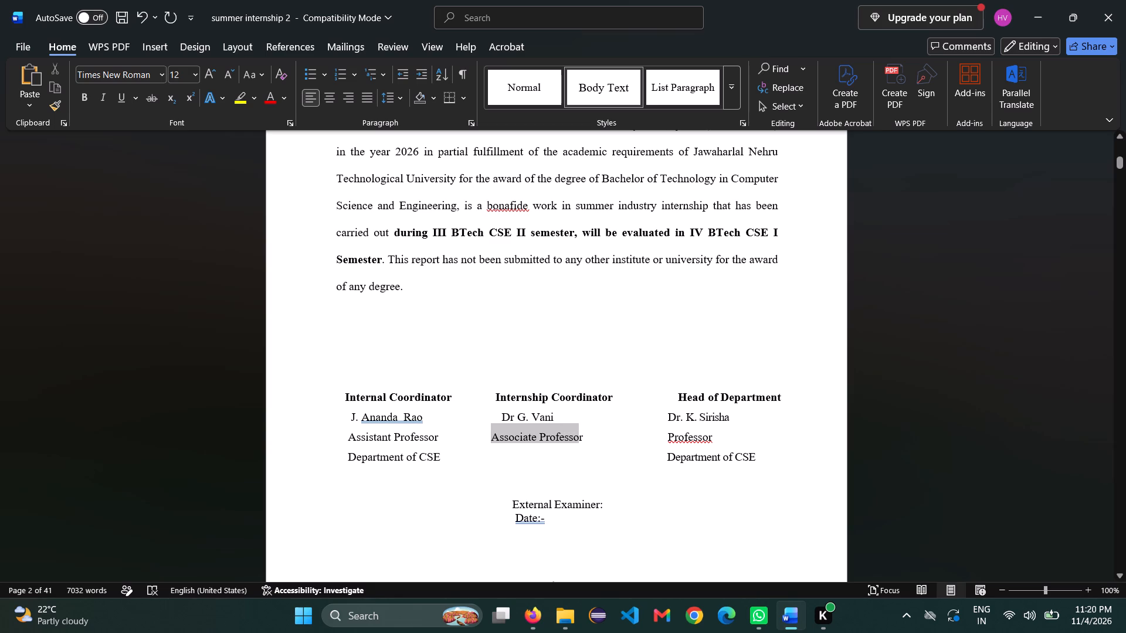
drag(579, 438, 580, 438)
key(BackSpace)
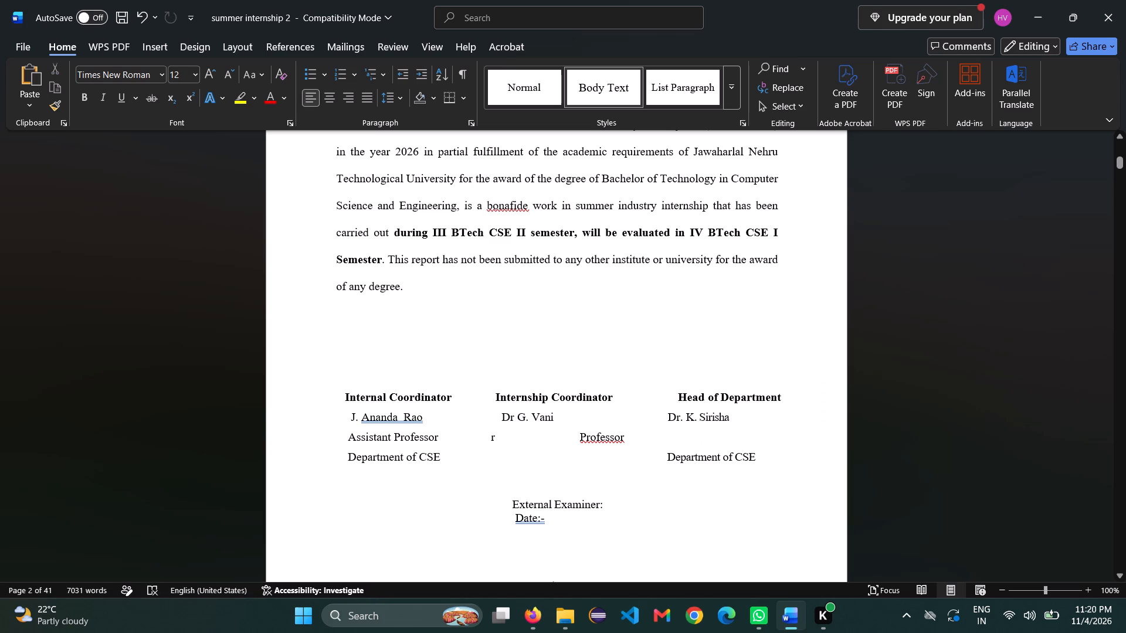
key(Right)
key(BackSpace)
key(space)
key(space)
key(space)
key(space)
key(space)
key(space)
key(space)
key(space)
key(space)
key(space)
key(space)
key(space)
key(space)
key(space)
key(space)
key(space)
key(space)
key(space)
key(space)
key(space)
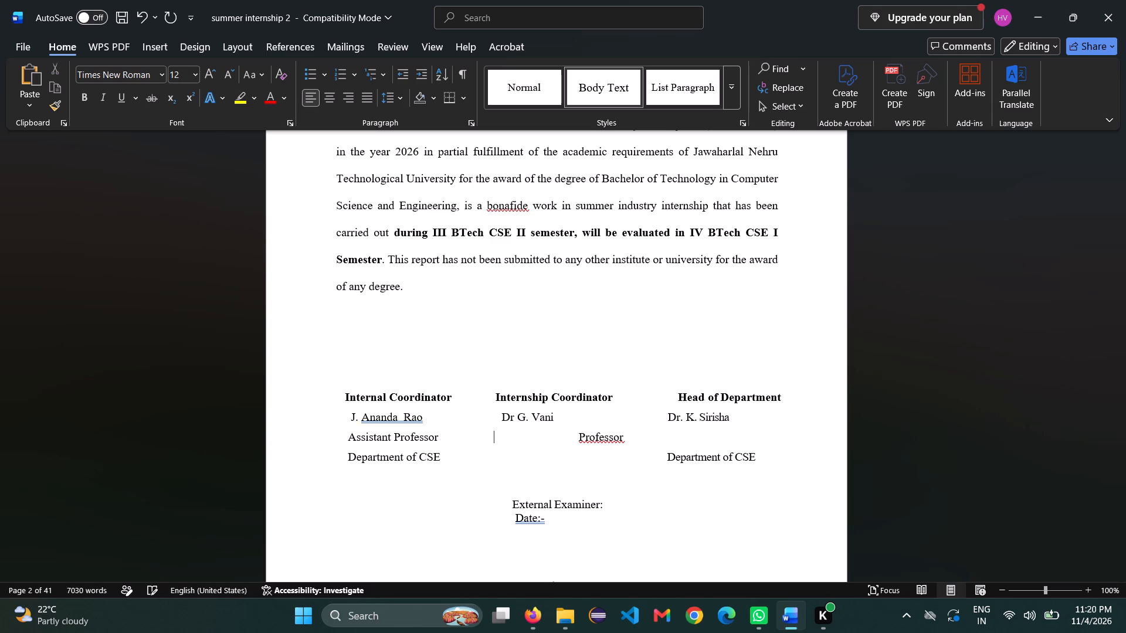
key(space)
key(space)
key(space)
key(space)
key(space)
key(space)
key(space)
key(space)
key(space)
Delete the "Internship Coordinator" heading from the certificate's signature block.
drag(490, 394, 571, 394)
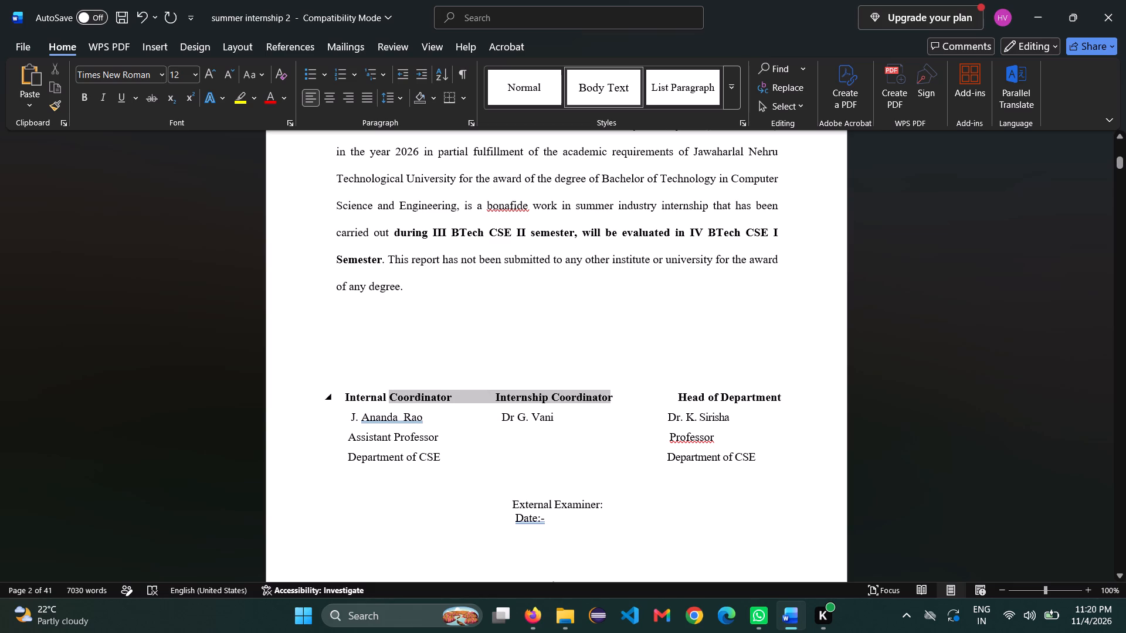
drag(571, 394, 531, 402)
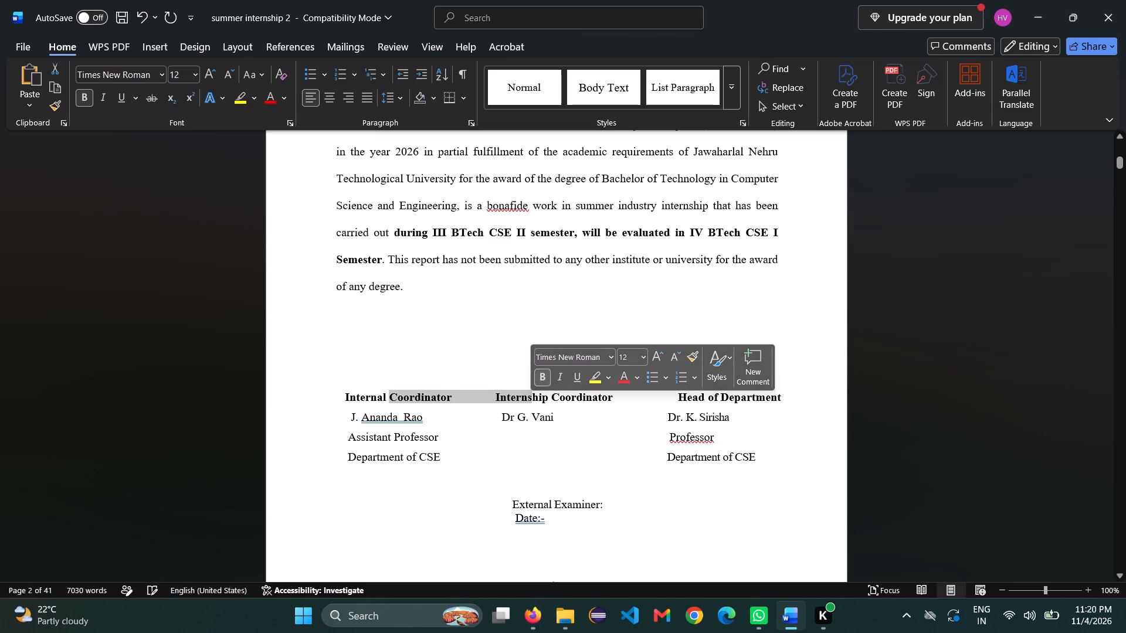
click(599, 416)
drag(611, 393, 561, 394)
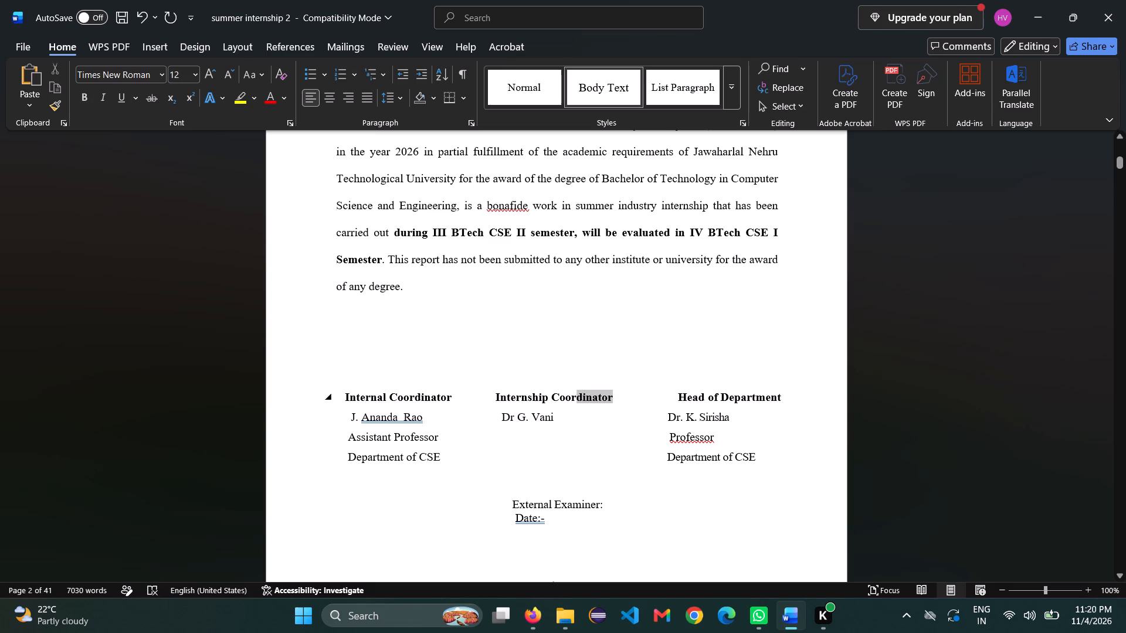
drag(561, 394, 507, 394)
key(BackSpace)
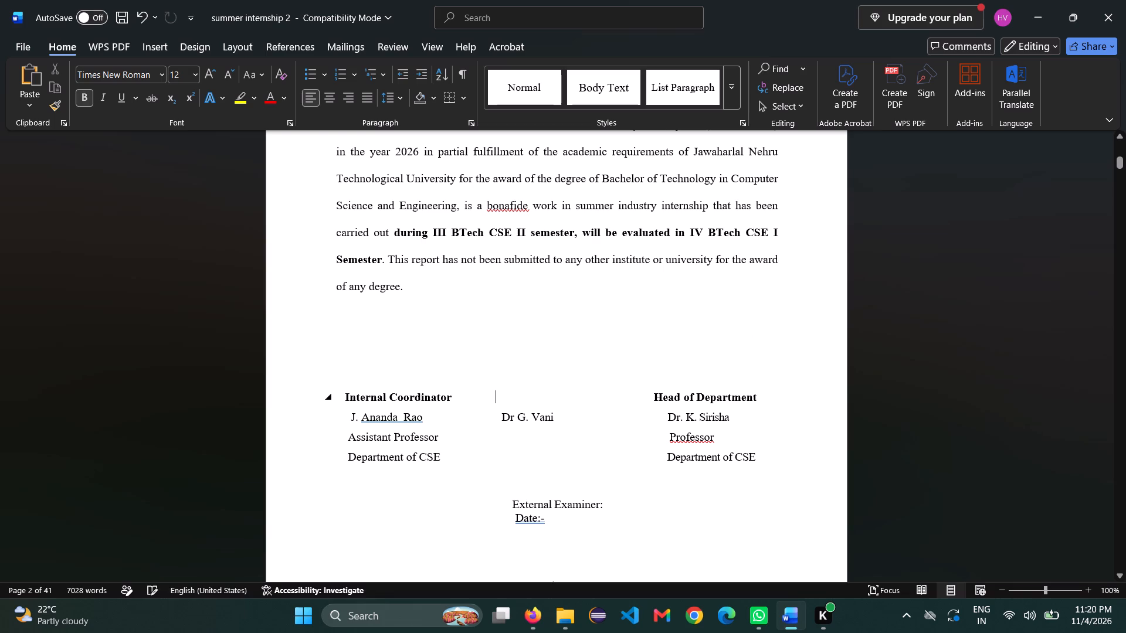
Delete the internship coordinator's name from the middle column of the signature block.
drag(557, 422, 559, 414)
drag(559, 414, 507, 420)
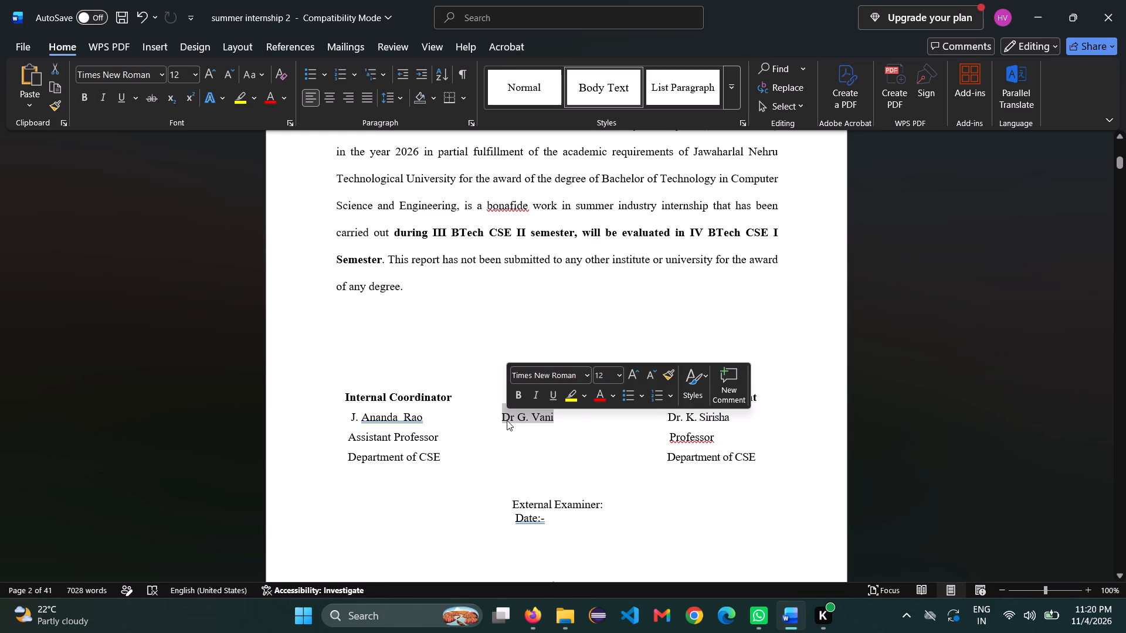
key(BackSpace)
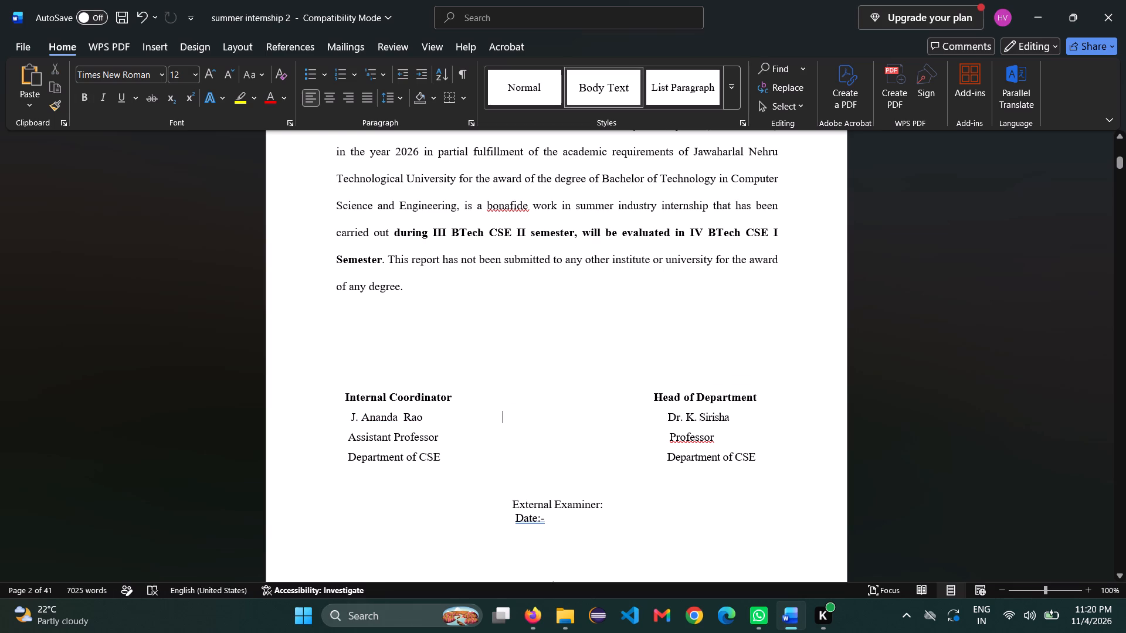
Review the declaration and acknowledgement pages, checking the student details, declaration wording and the people thanked.
scroll(545, 429, down, 12)
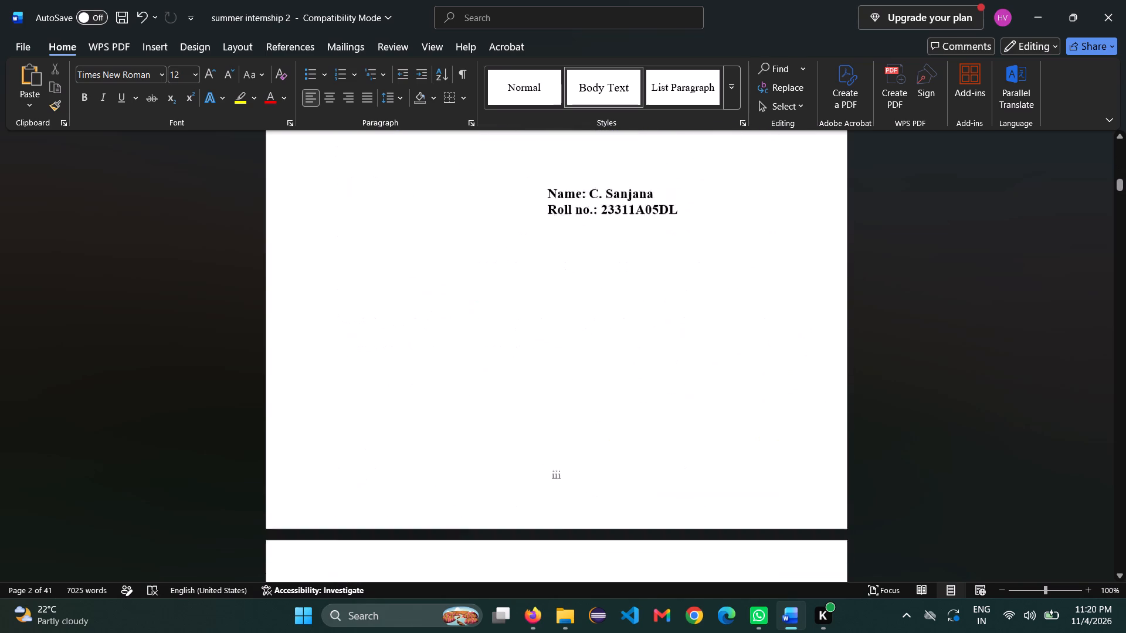
scroll(545, 429, down, 3)
scroll(545, 429, up, 1)
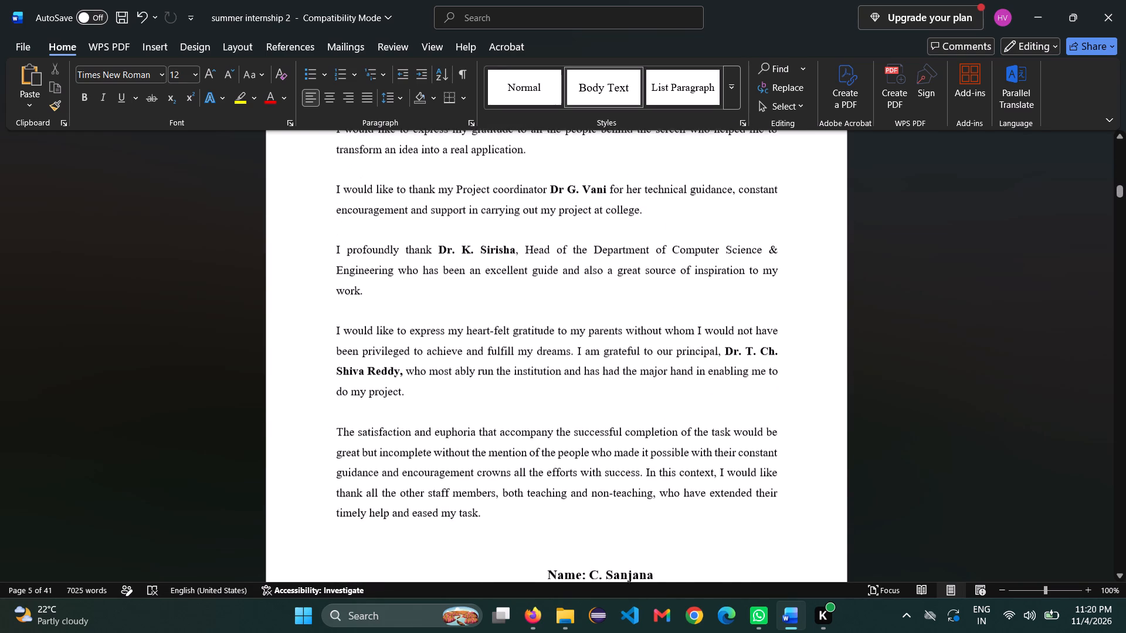
scroll(545, 429, up, 2)
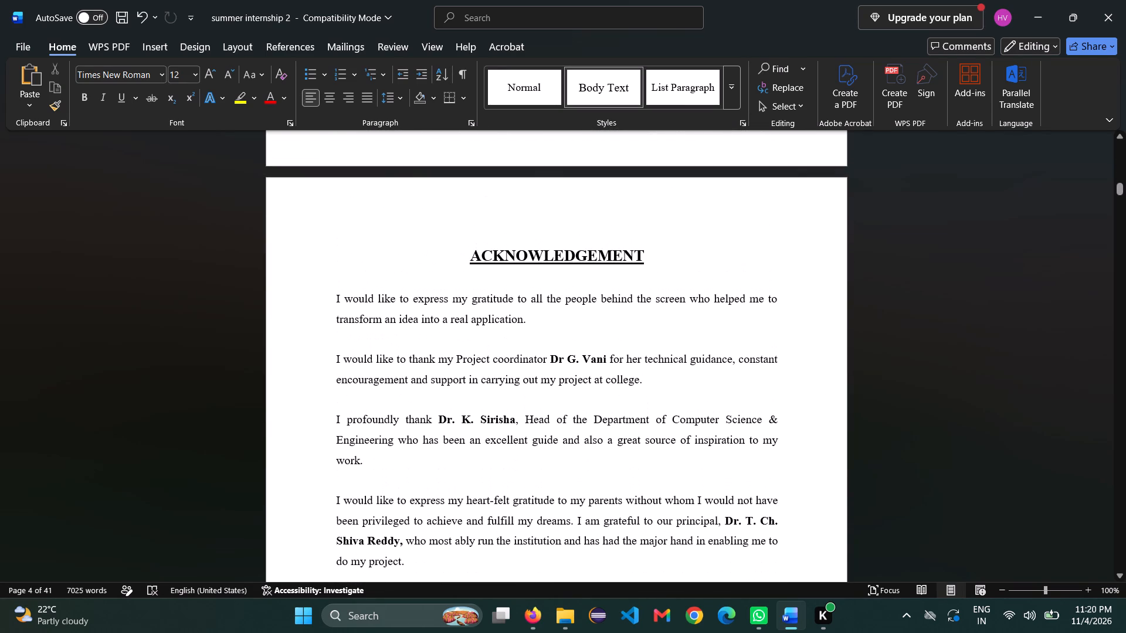
scroll(545, 429, up, 3)
scroll(545, 429, right, 1)
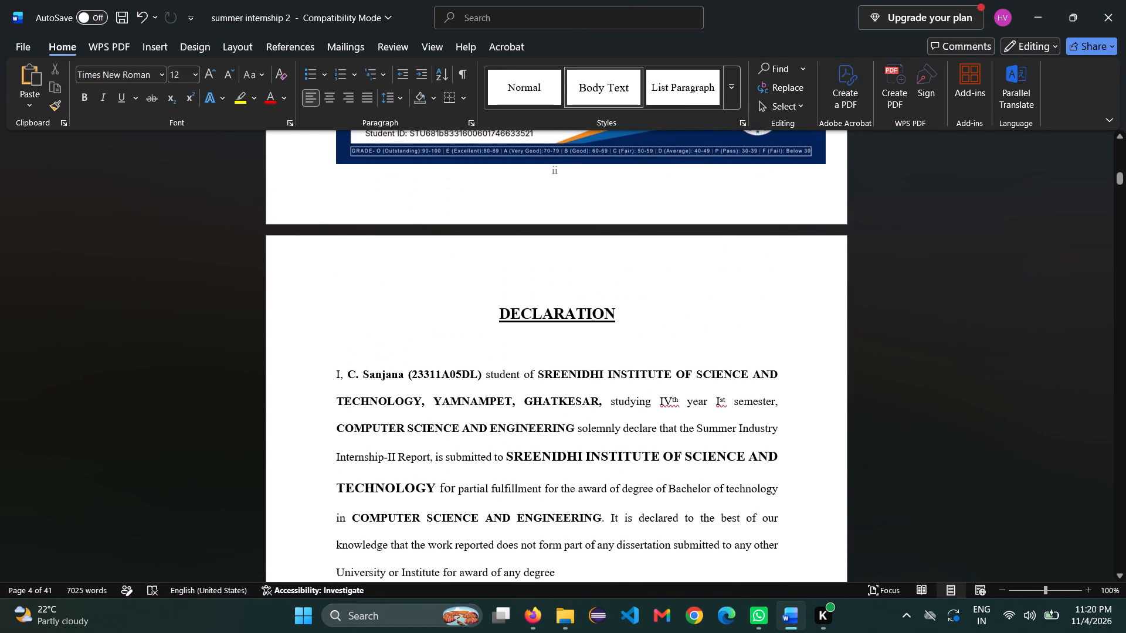
scroll(545, 429, down, 1)
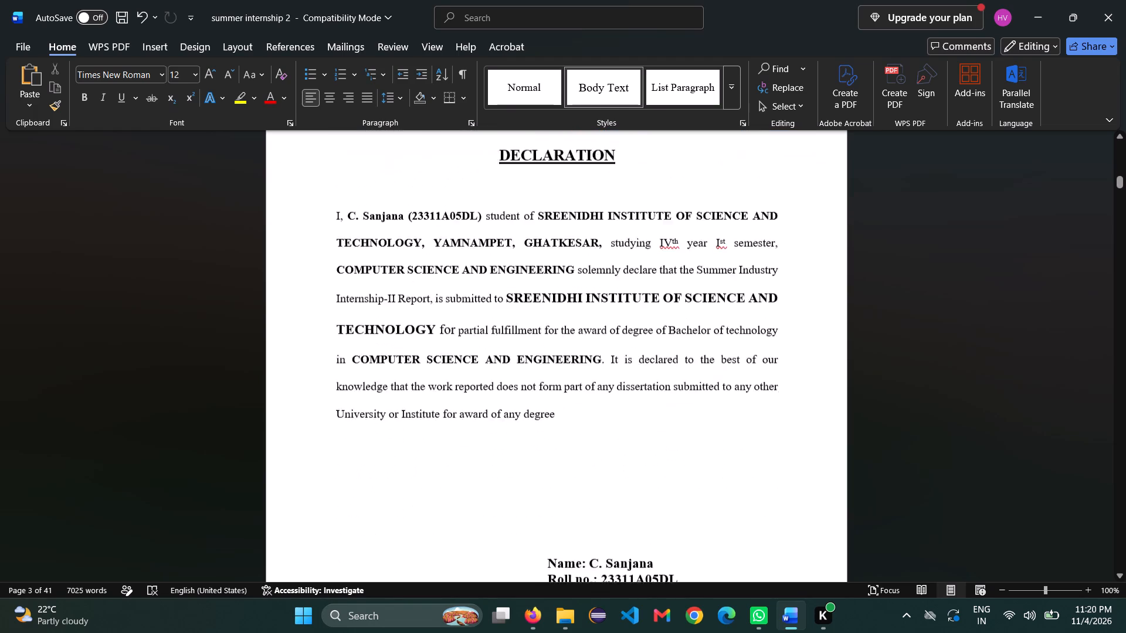
scroll(545, 429, down, 1)
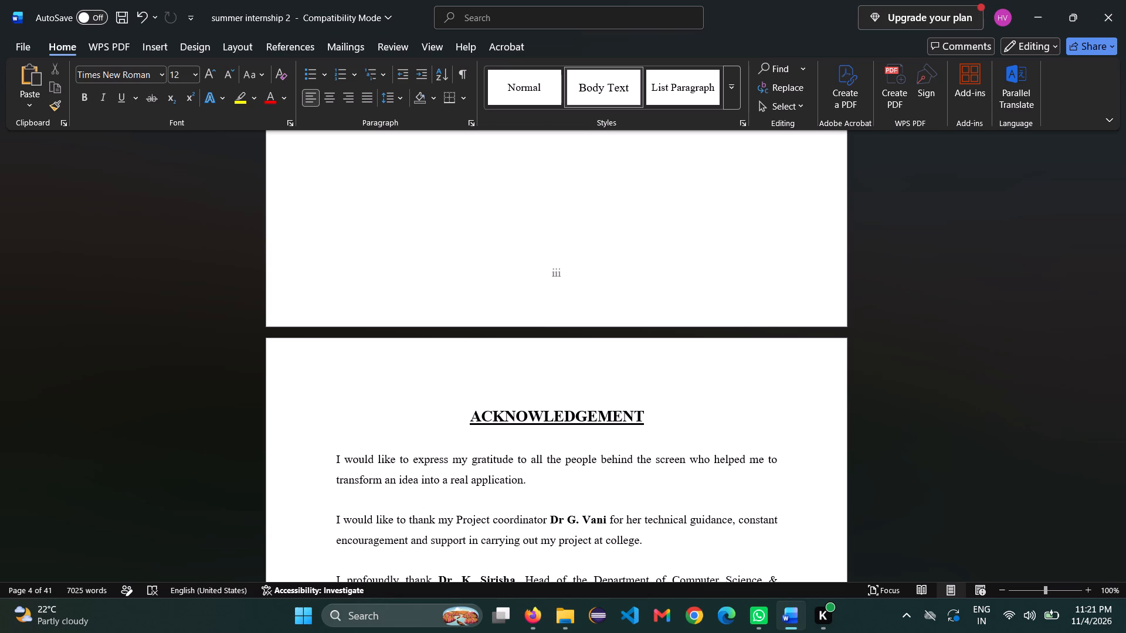
scroll(612, 535, down, 1)
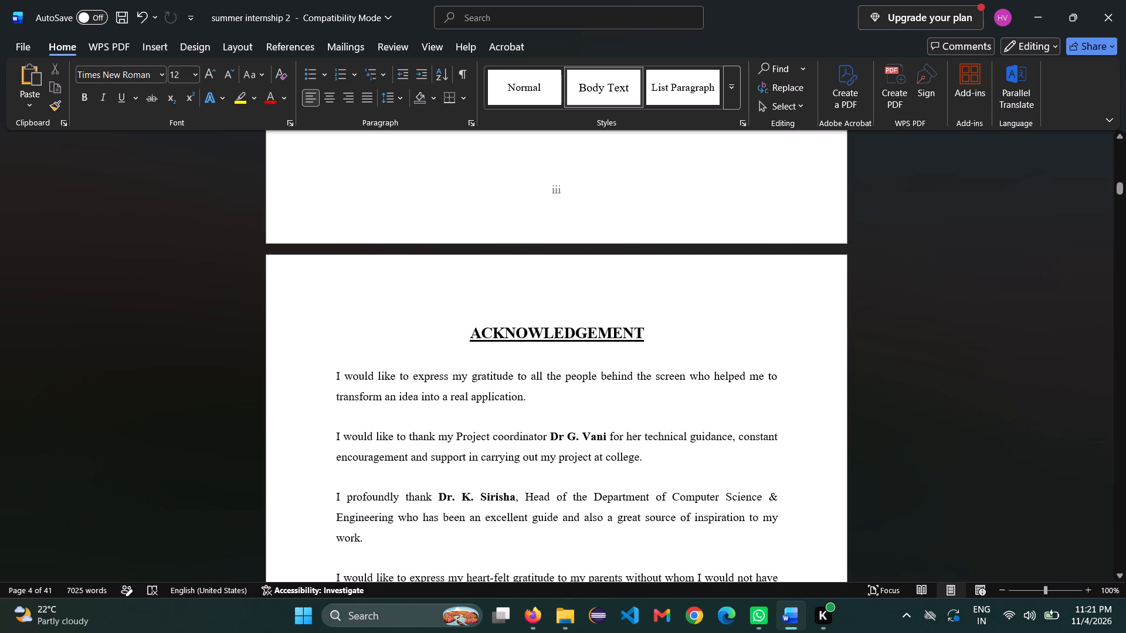
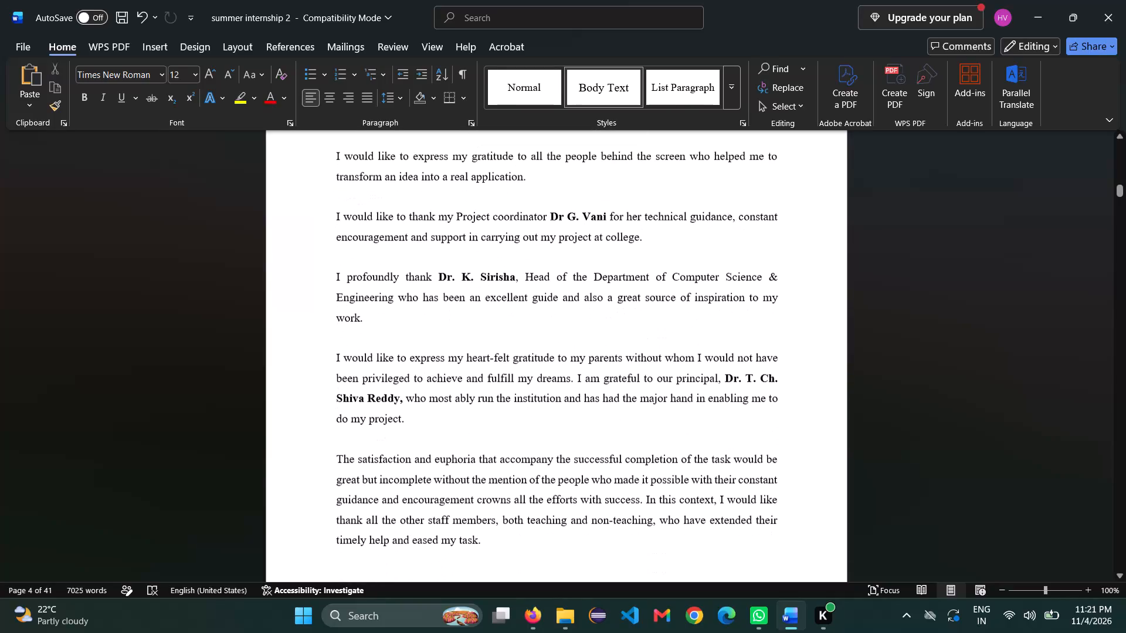
Replace the project coordinator's name in the acknowledgement's second paragraph with the new coordinator's initial and given name.
scroll(612, 535, down, 2)
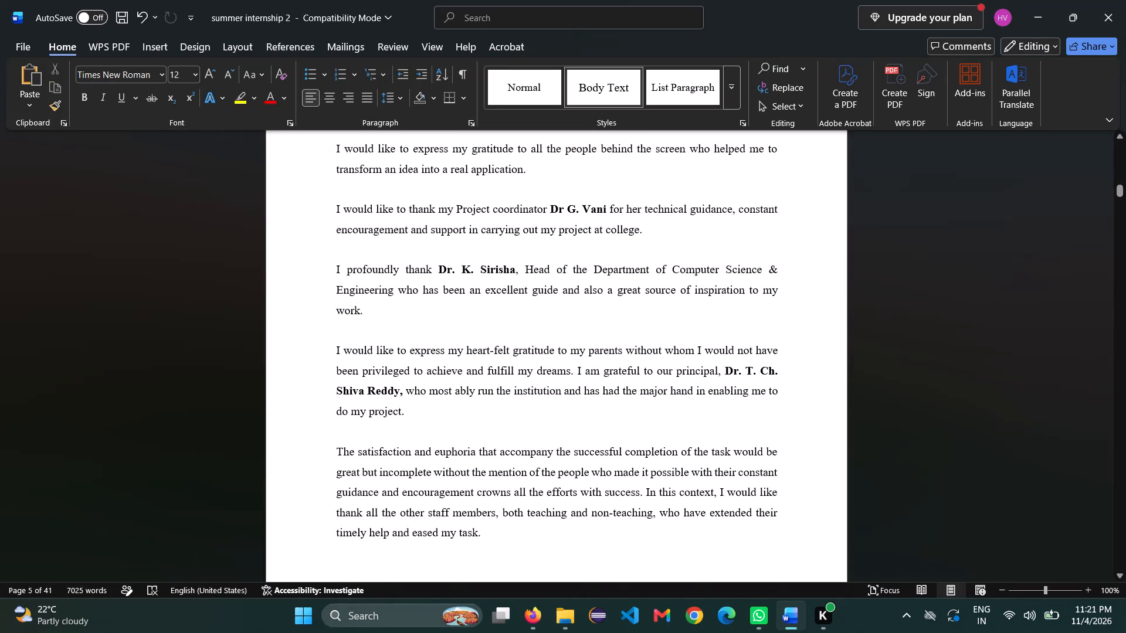
scroll(612, 535, up, 1)
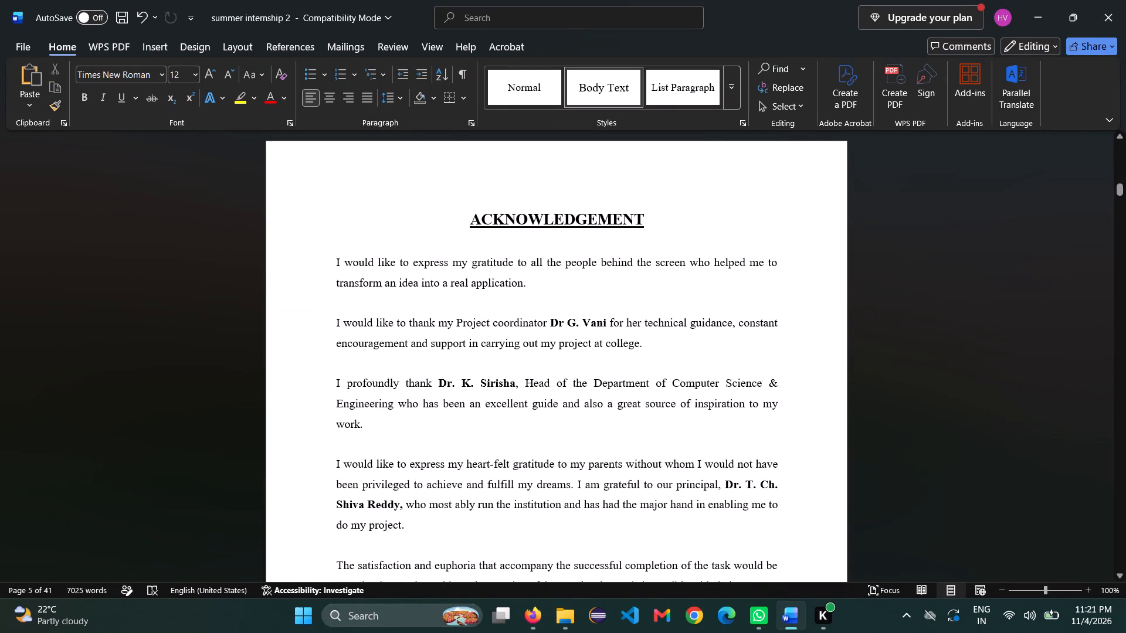
click(606, 324)
key(BackSpace)
key(BackSpace)
key(BackSpace)
key(BackSpace)
key(BackSpace)
key(BackSpace)
key(BackSpace)
key(BackSpace)
key(BackSpace)
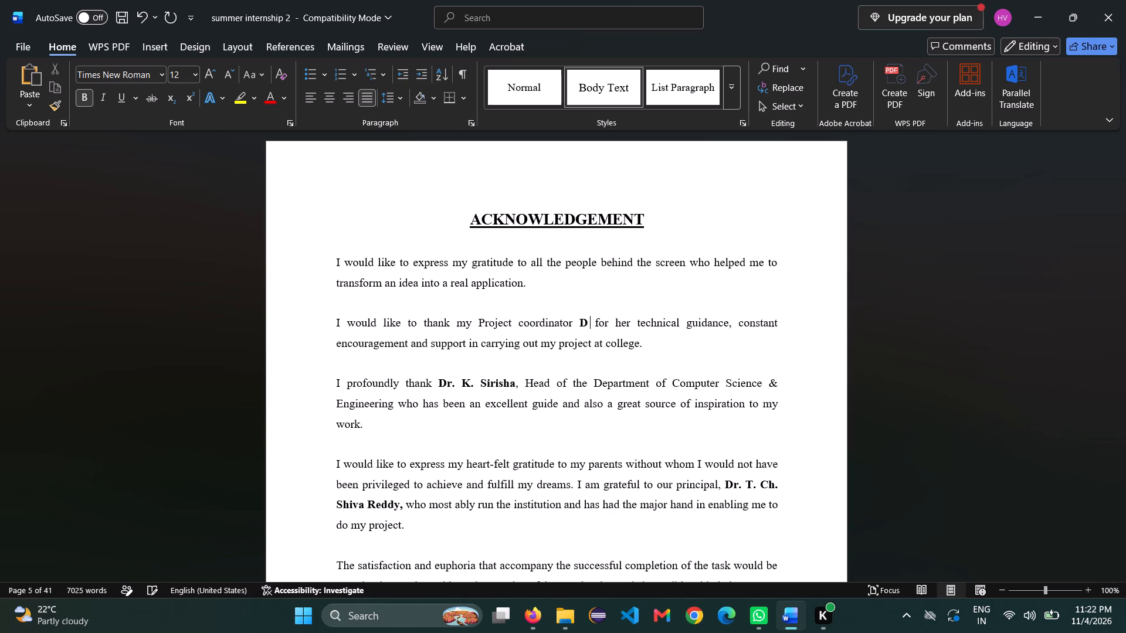
key(BackSpace)
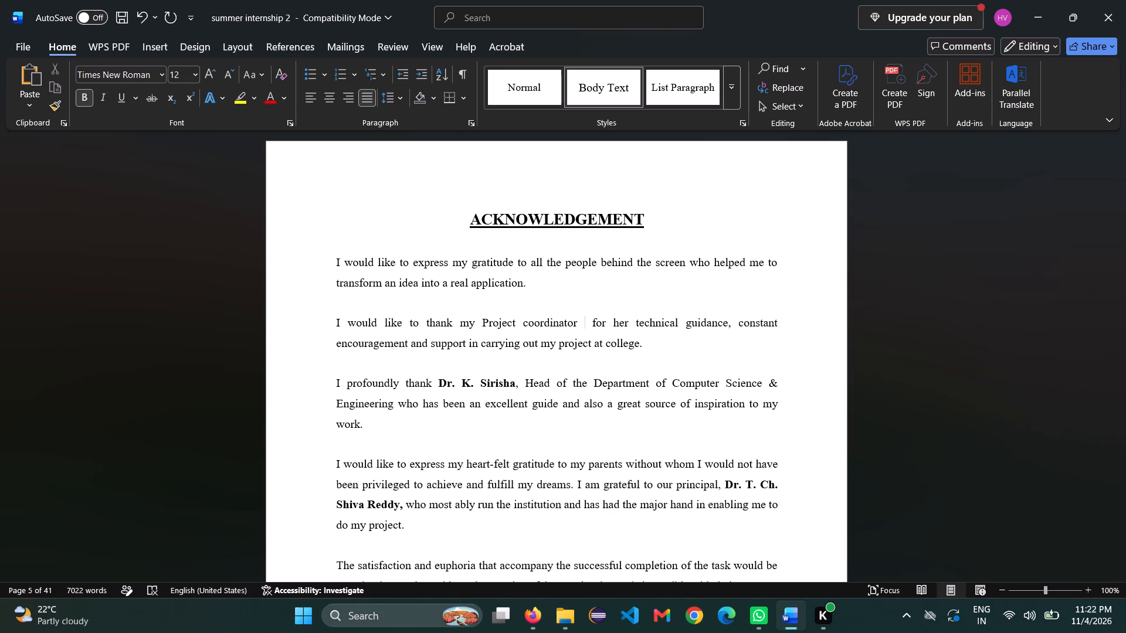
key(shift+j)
key(shift+greater)
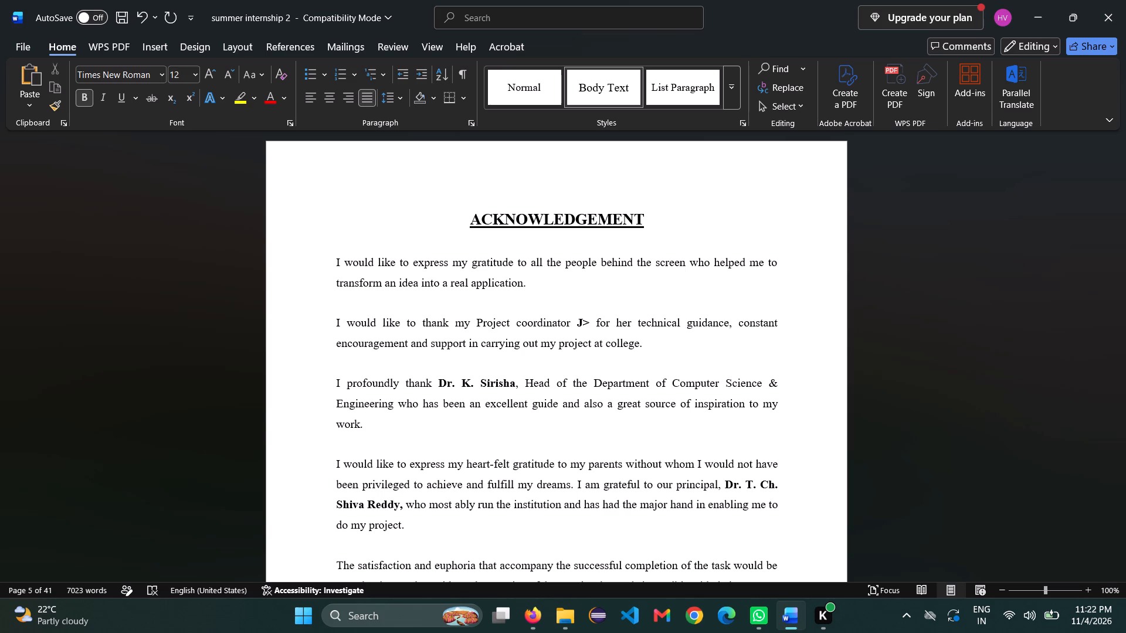
key(BackSpace)
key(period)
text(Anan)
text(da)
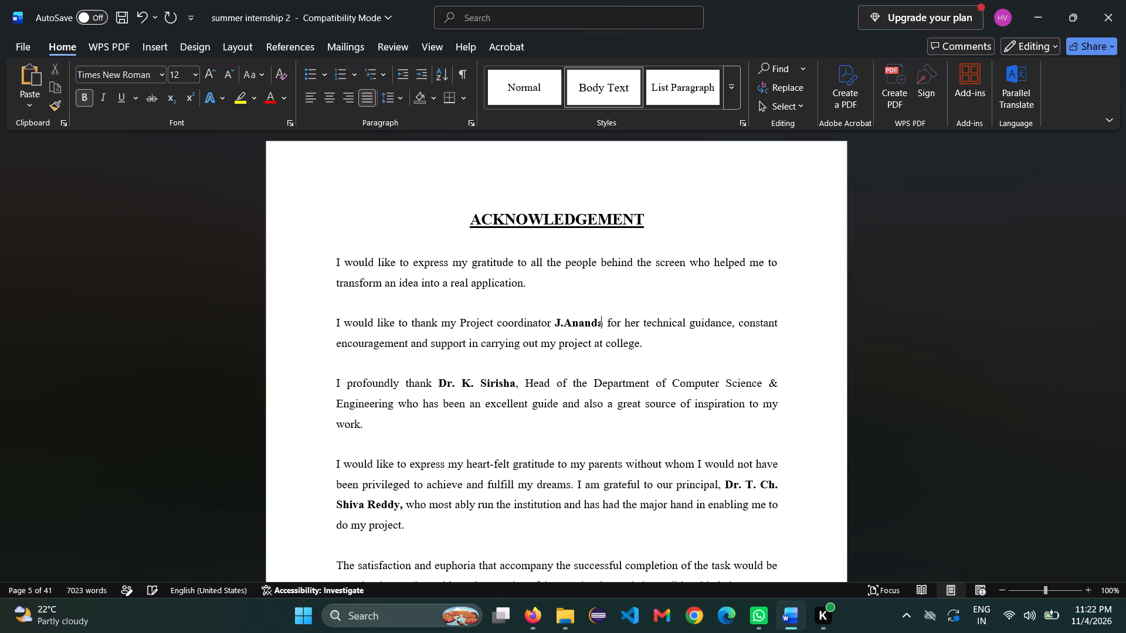
Insert a space after the initial and append the surname to the new coordinator's name in the acknowledgement.
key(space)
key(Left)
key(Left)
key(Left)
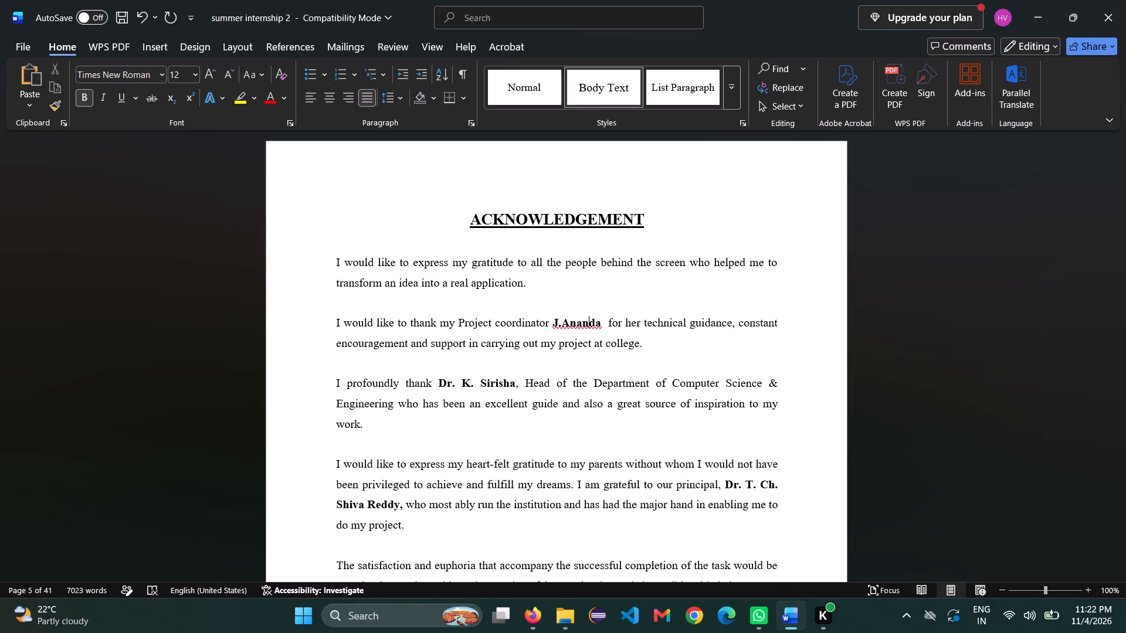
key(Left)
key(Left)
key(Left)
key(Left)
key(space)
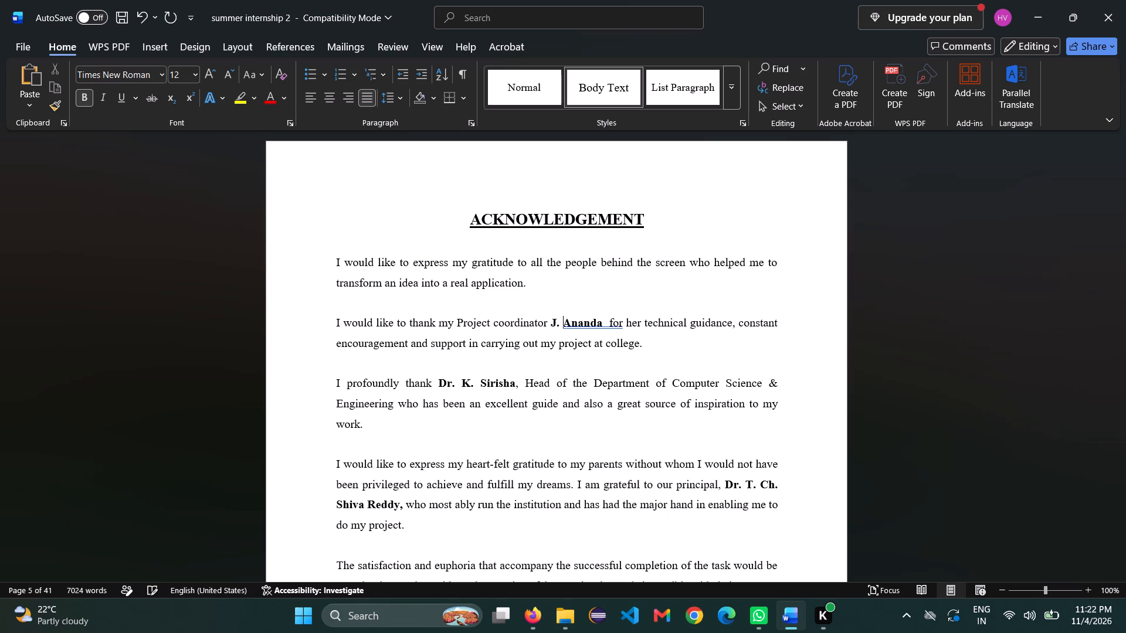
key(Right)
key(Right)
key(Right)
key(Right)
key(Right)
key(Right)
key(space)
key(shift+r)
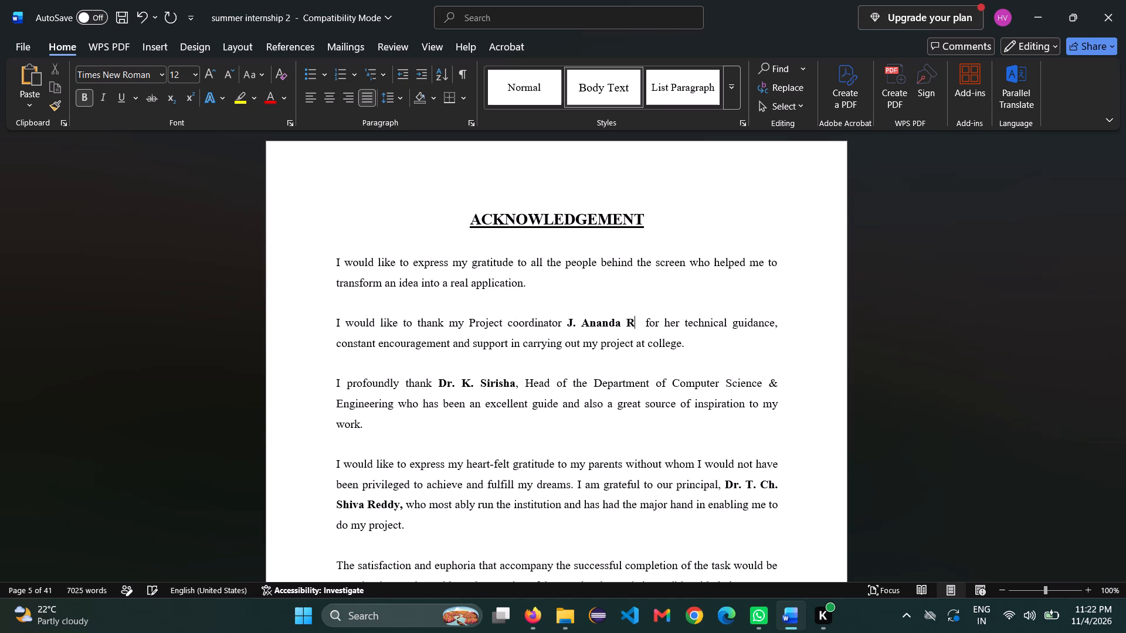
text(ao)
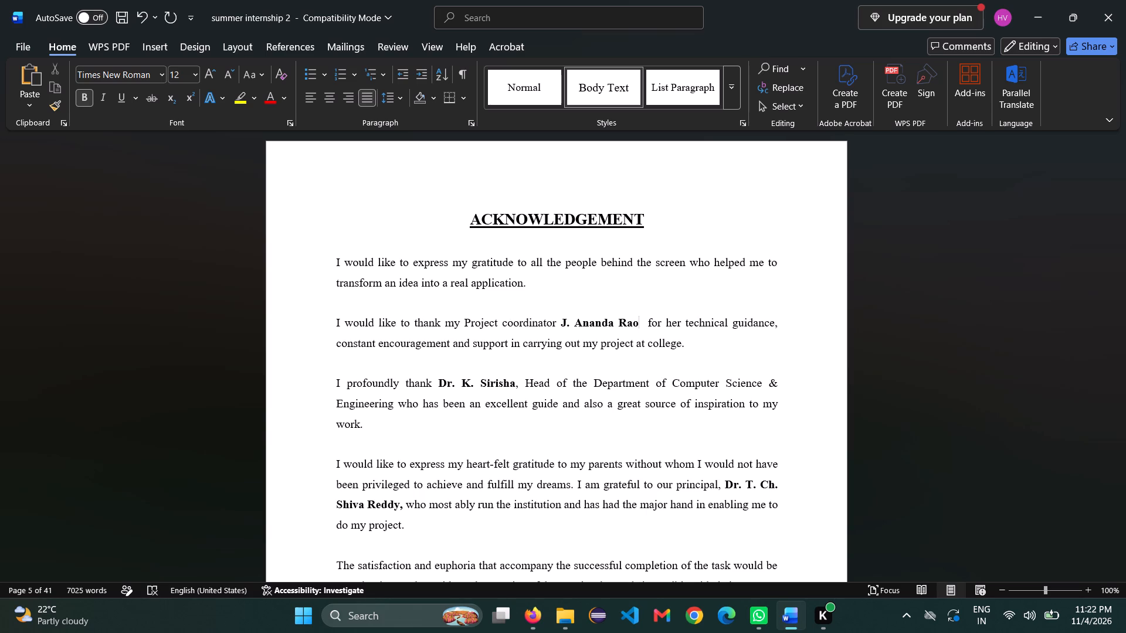
Change "her" to "his" before "technical guidance" in the acknowledgement's coordinator paragraph.
click(681, 323)
key(BackSpace)
key(BackSpace)
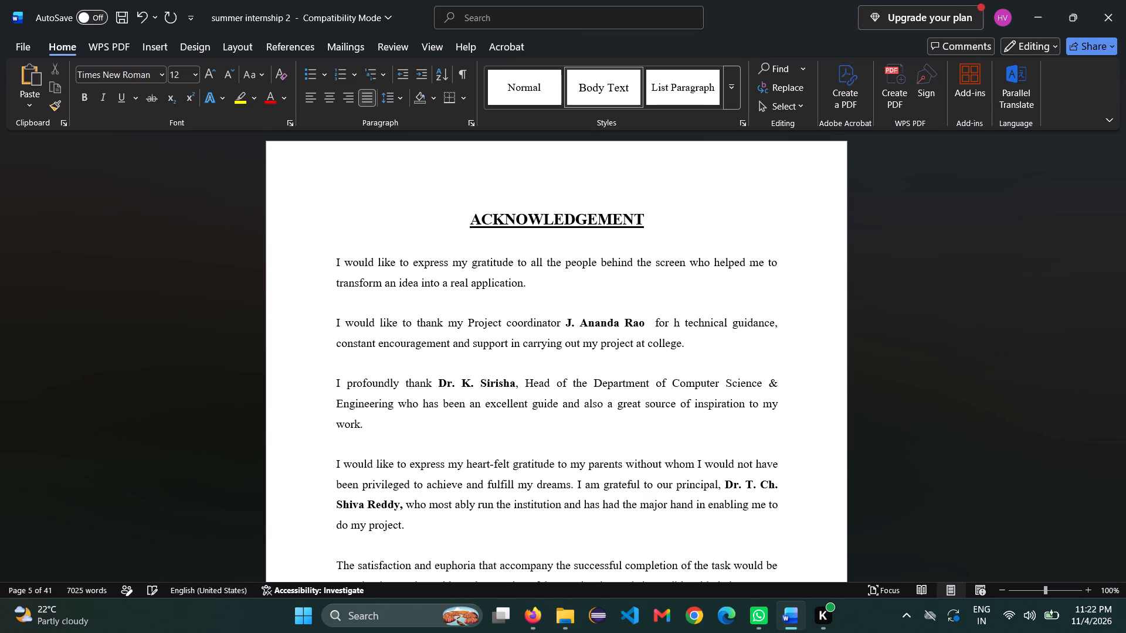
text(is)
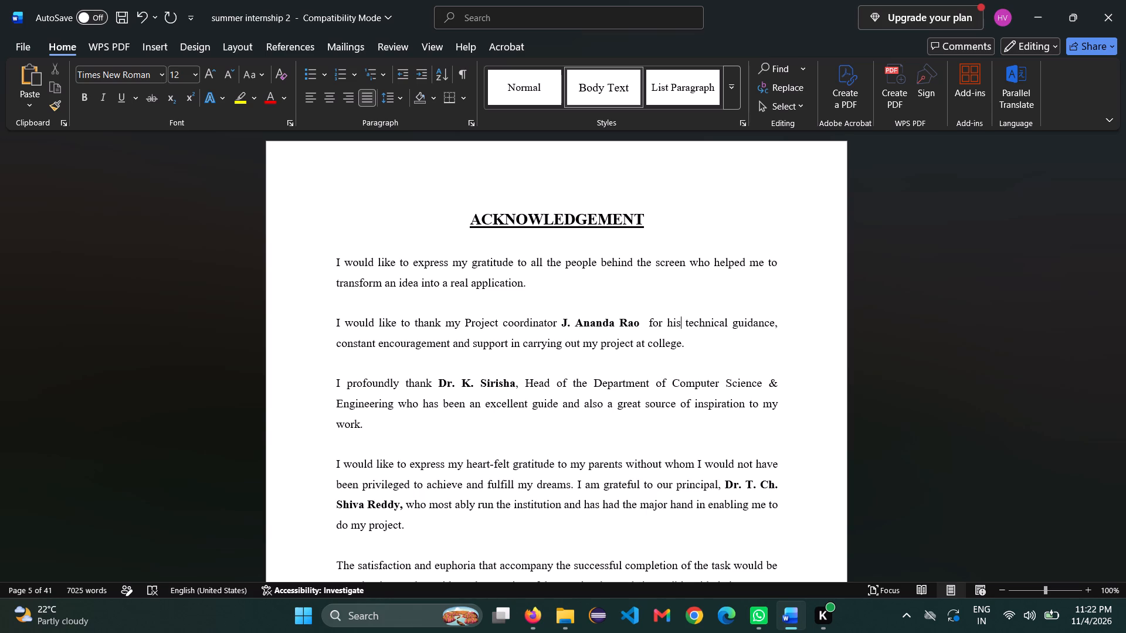
Replace the Internship Coordinator's name in the signature table below Table 3 on page 34 with the new coordinator's full name.
scroll(681, 323, down, 5)
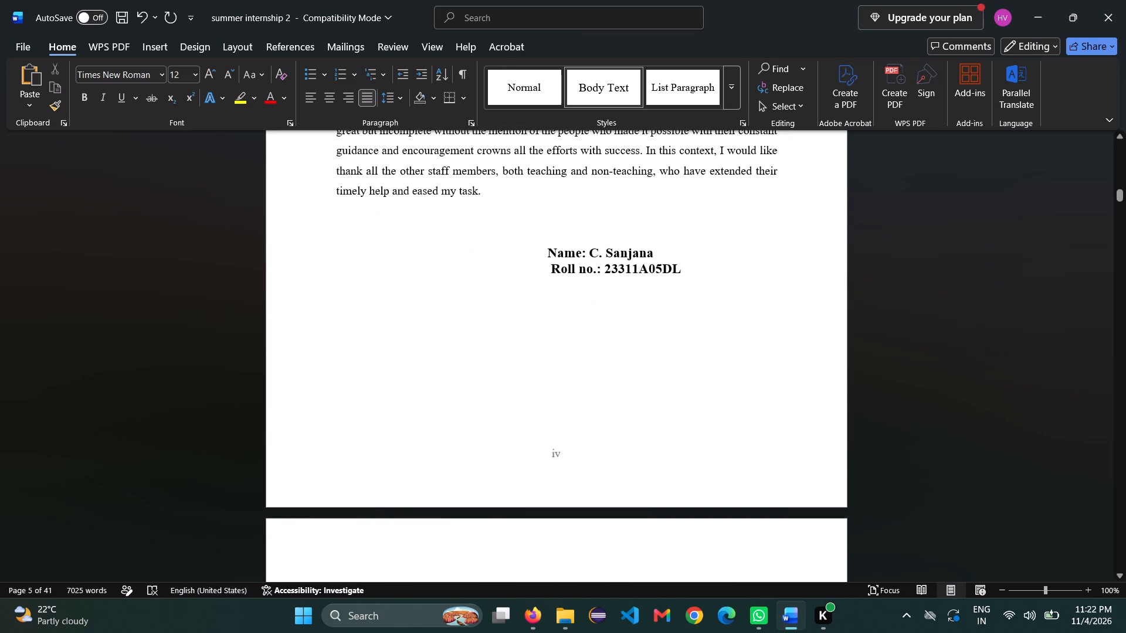
scroll(681, 323, down, 7)
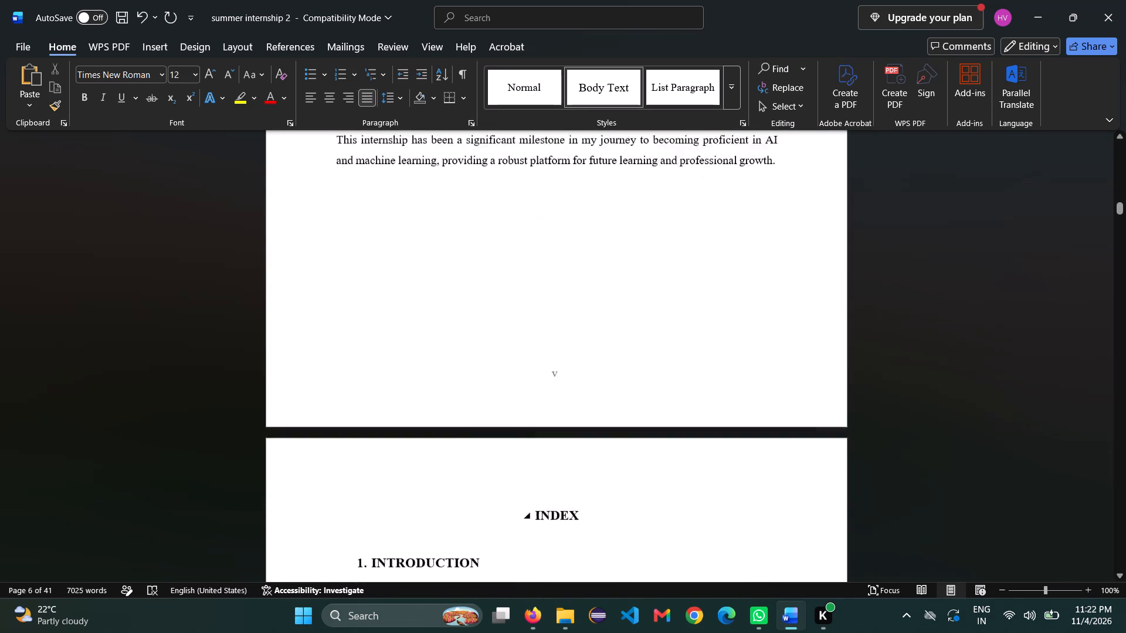
scroll(681, 323, down, 10)
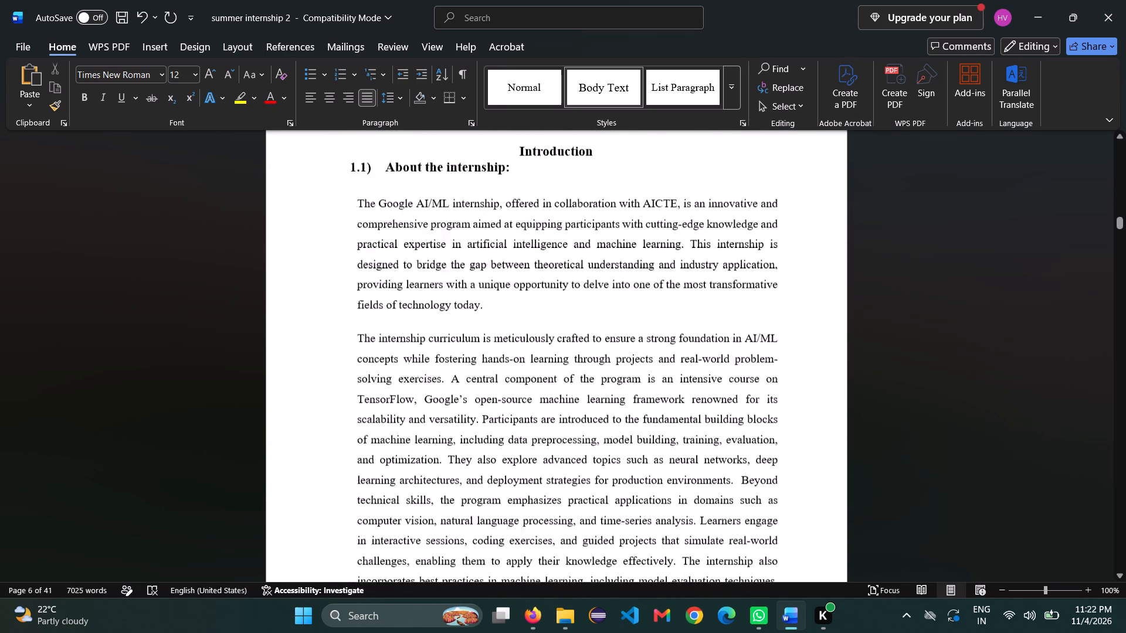
scroll(681, 323, down, 9)
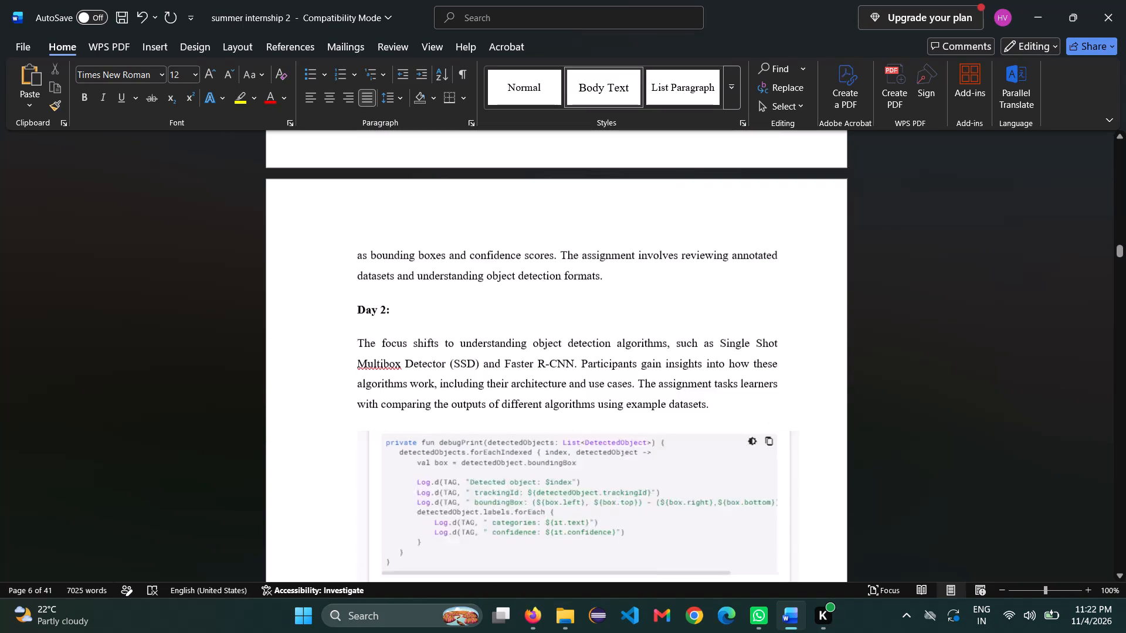
scroll(681, 323, down, 13)
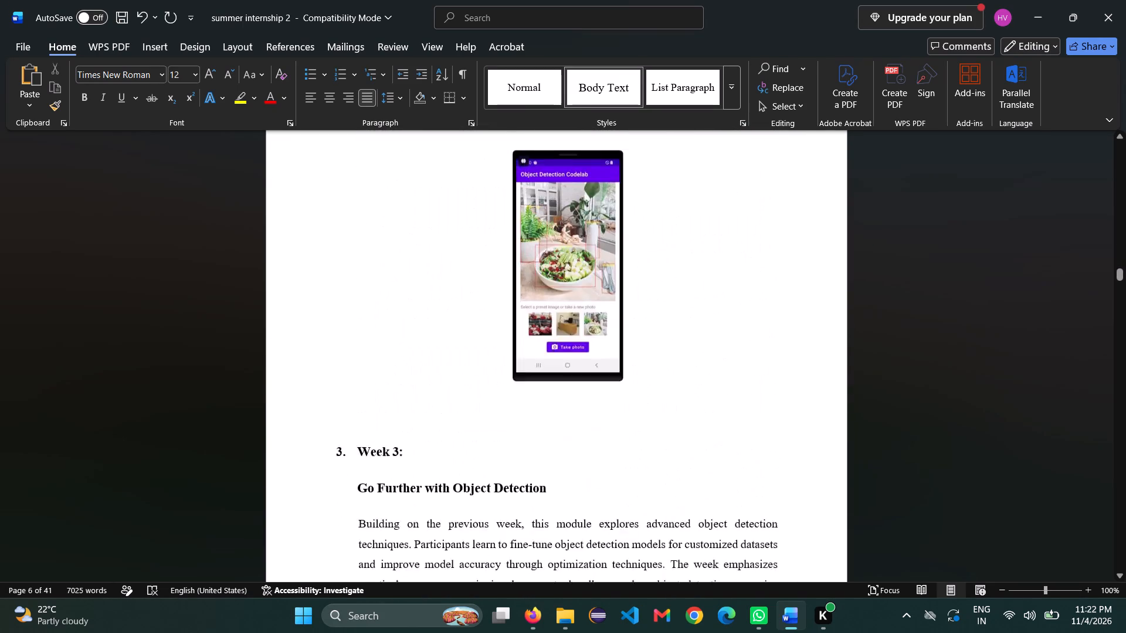
scroll(681, 323, down, 15)
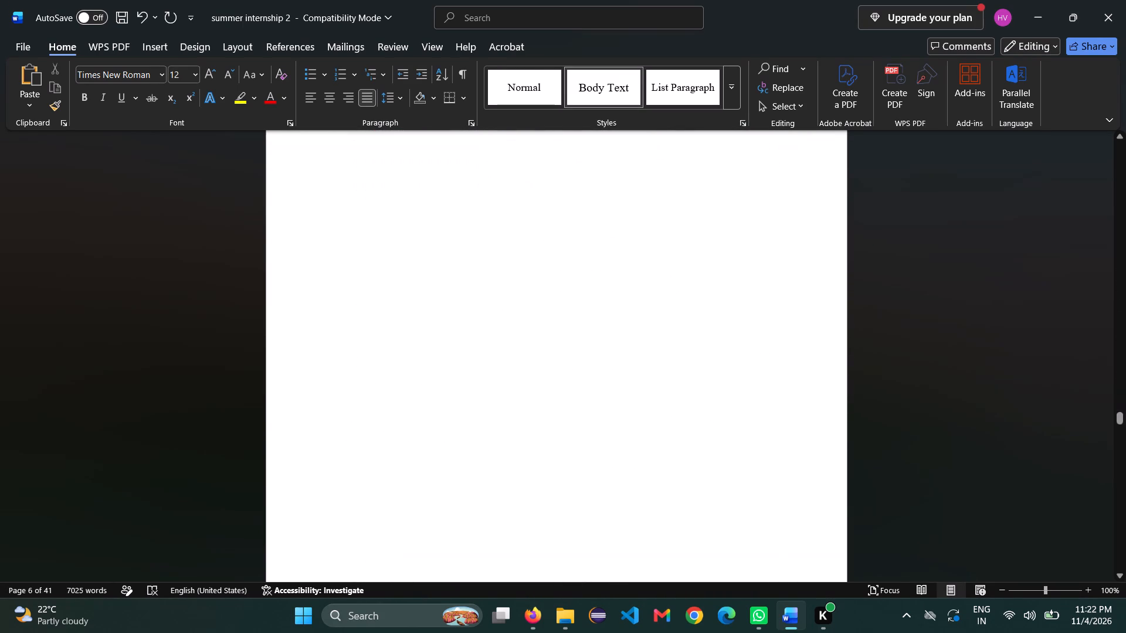
scroll(681, 323, down, 15)
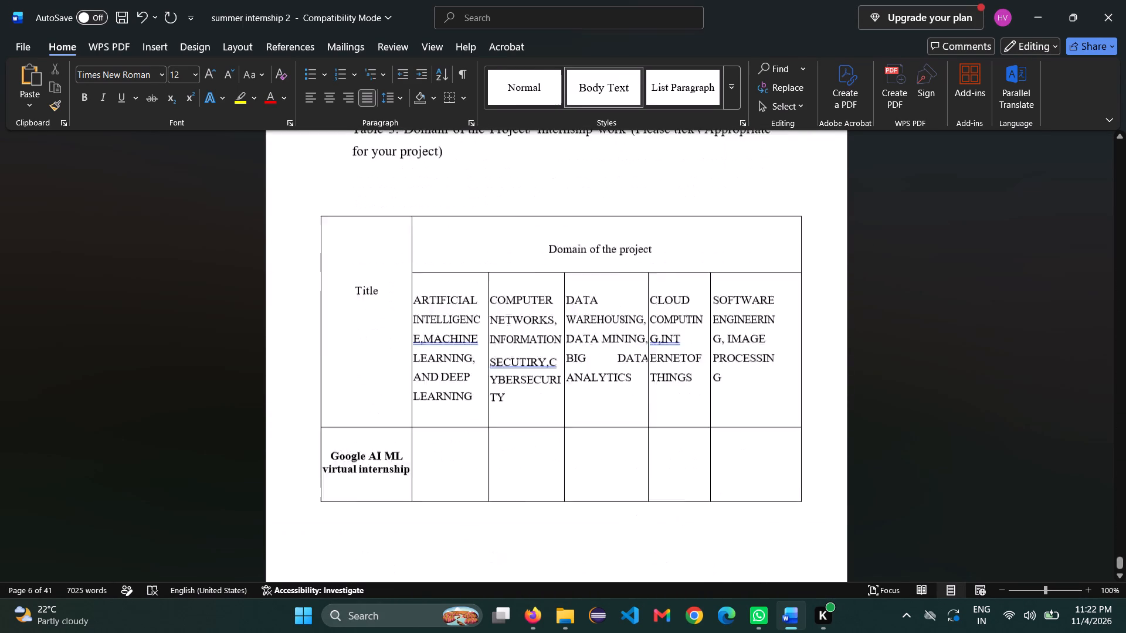
scroll(681, 323, up, 1)
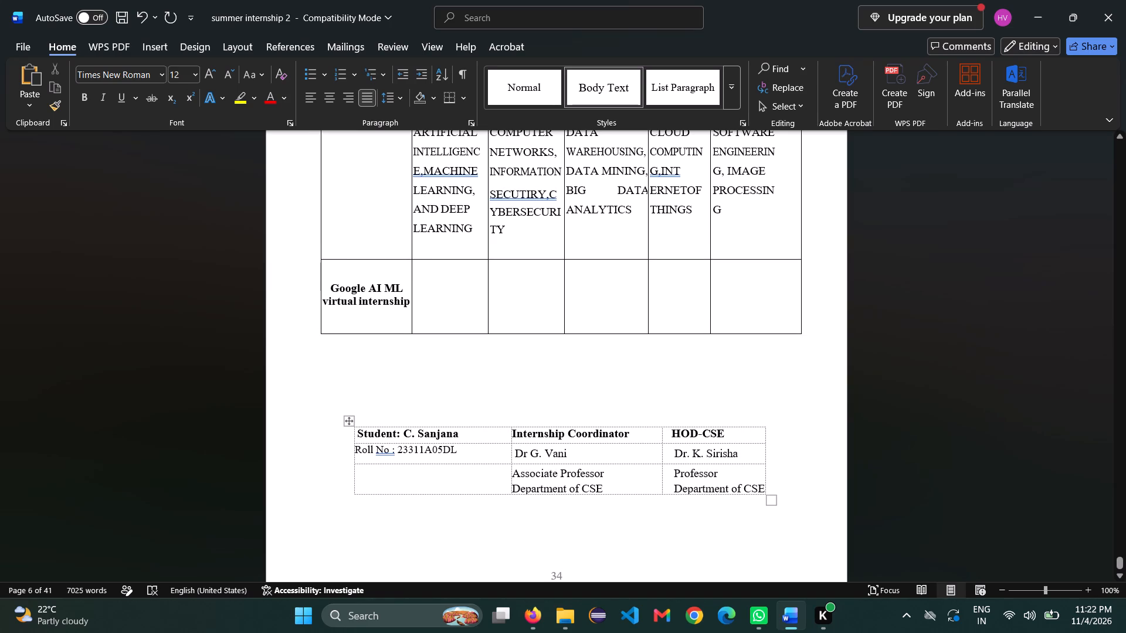
drag(606, 455, 524, 458)
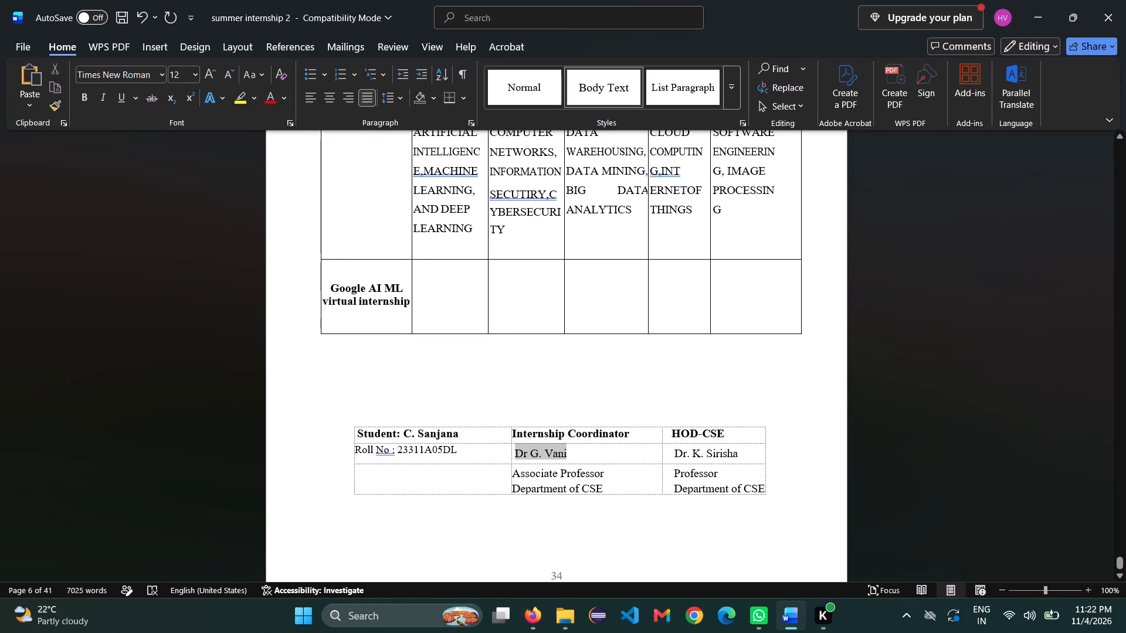
drag(524, 458, 524, 458)
key(BackSpace)
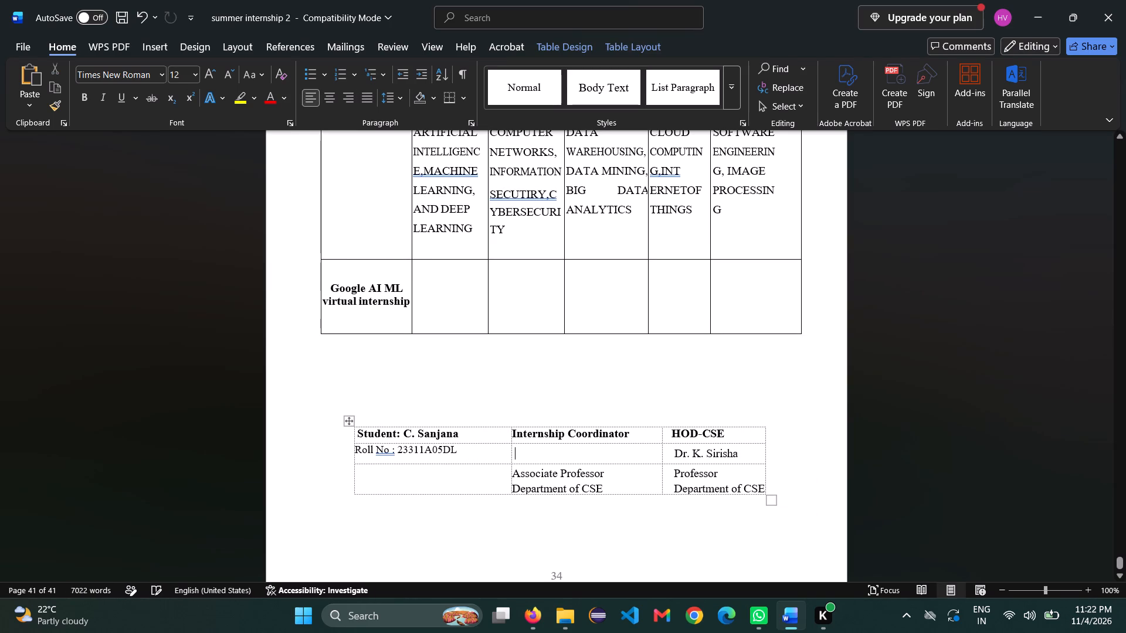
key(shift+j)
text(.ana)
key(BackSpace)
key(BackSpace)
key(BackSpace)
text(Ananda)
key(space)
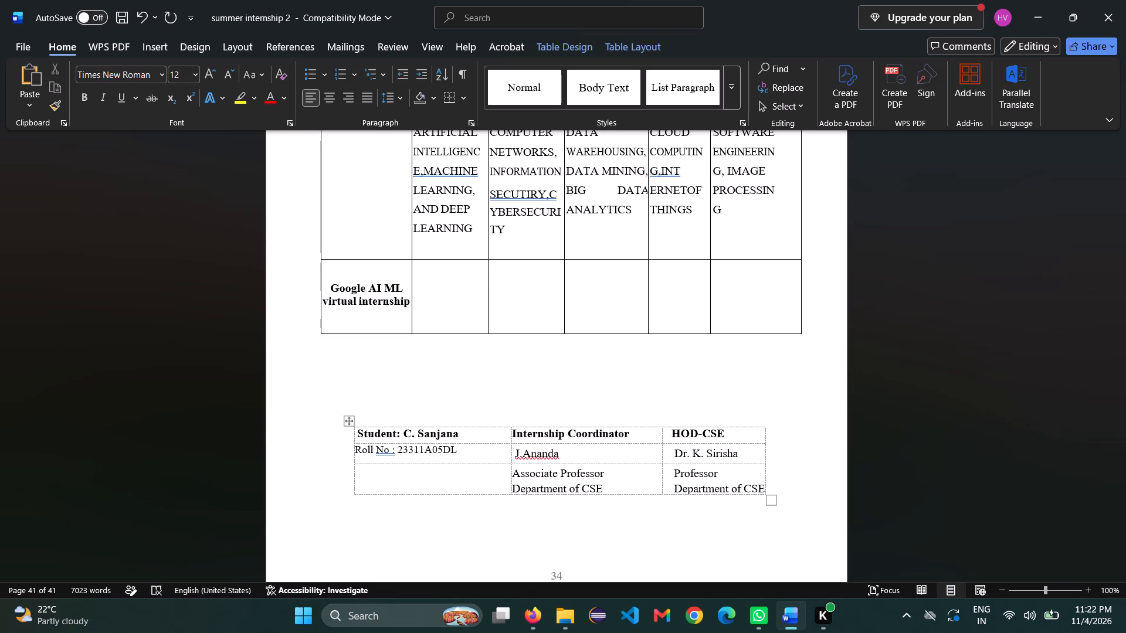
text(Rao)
Insert a space after the initial in the coordinator's name in the page 34 signature table.
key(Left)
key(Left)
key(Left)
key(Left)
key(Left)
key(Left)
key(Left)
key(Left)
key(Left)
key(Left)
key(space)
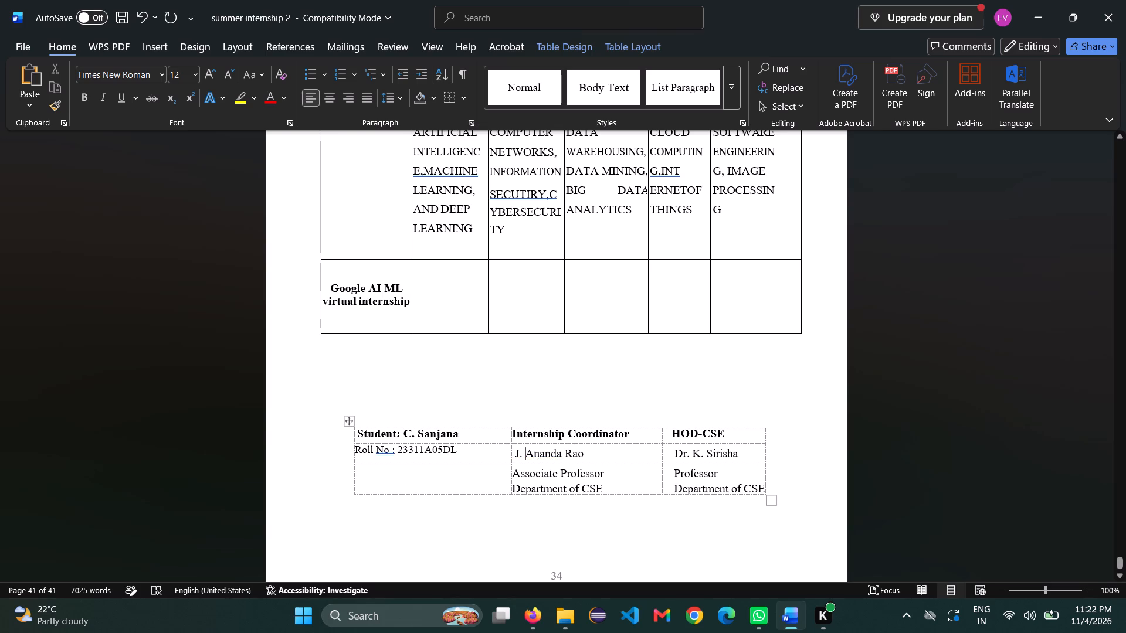
Replace the Internship Coordinator's name in the page 33 signature table with the new coordinator's full name, spaced after the initial.
scroll(510, 434, up, 5)
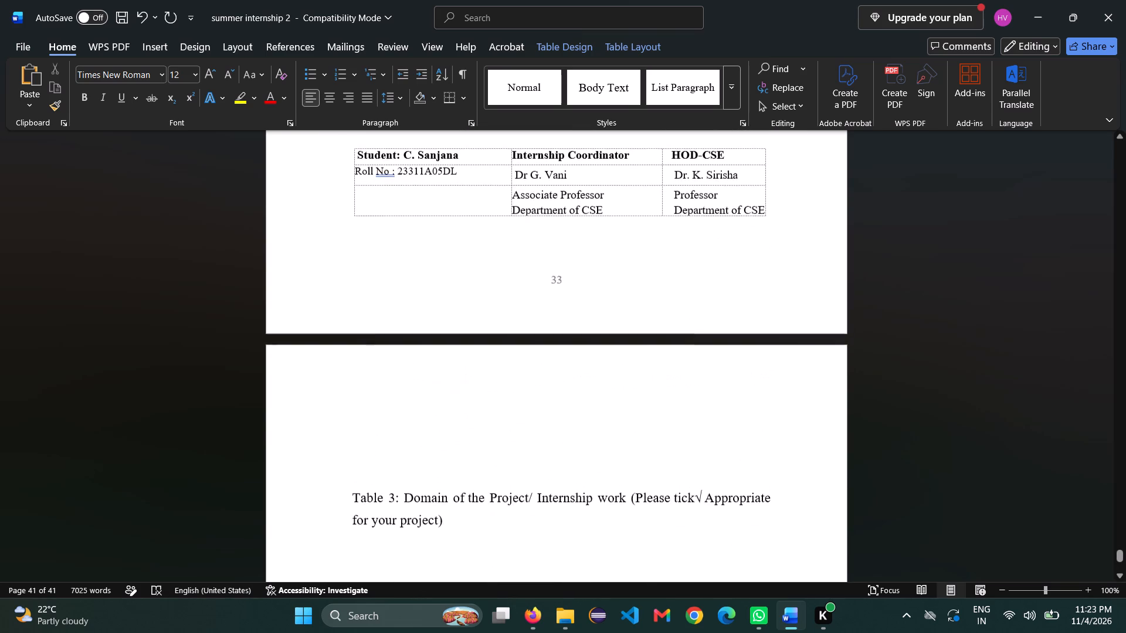
scroll(510, 434, up, 1)
drag(583, 307, 564, 313)
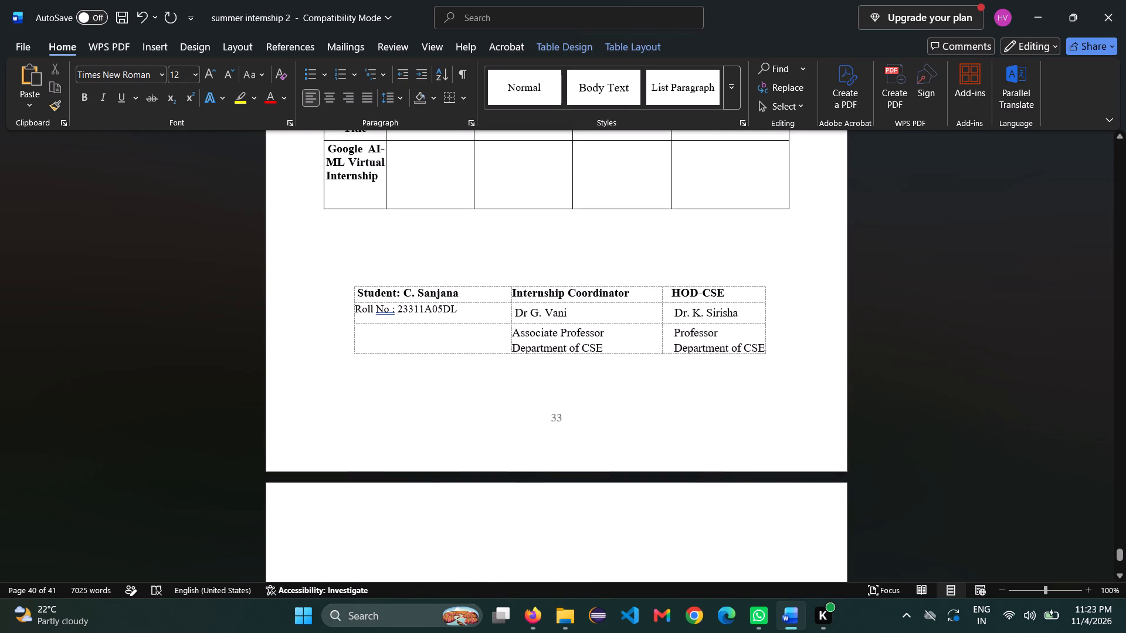
drag(564, 313, 523, 315)
key(BackSpace)
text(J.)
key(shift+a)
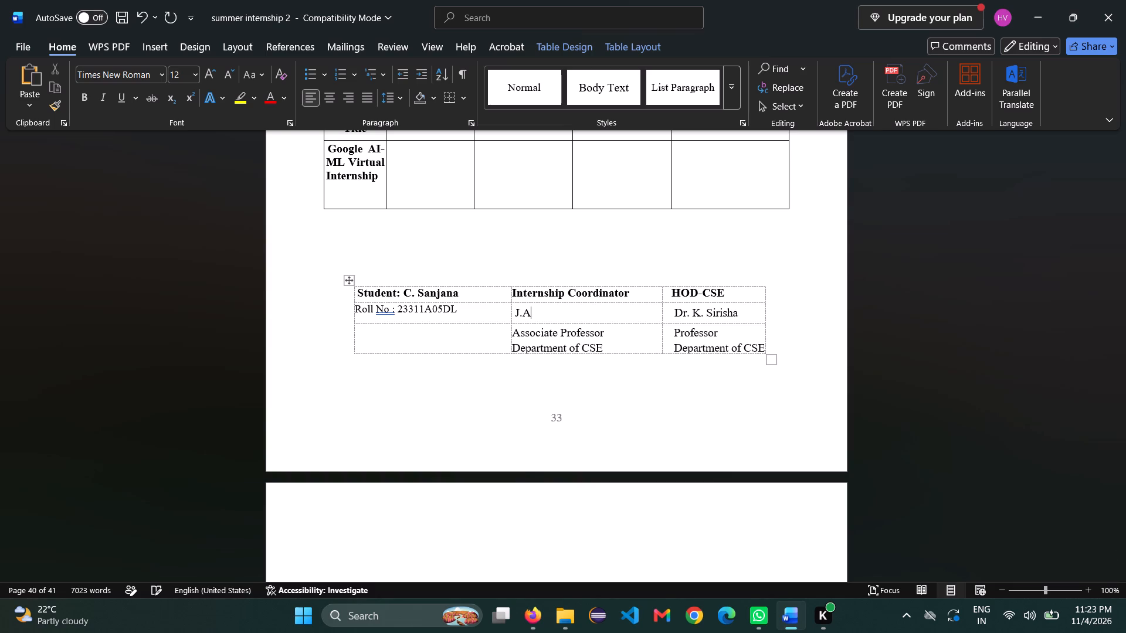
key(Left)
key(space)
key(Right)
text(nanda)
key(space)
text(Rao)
Replace the Internship Coordinator's name in the signature table below Table 1 on page 32 with the new coordinator's full name.
scroll(523, 315, up, 4)
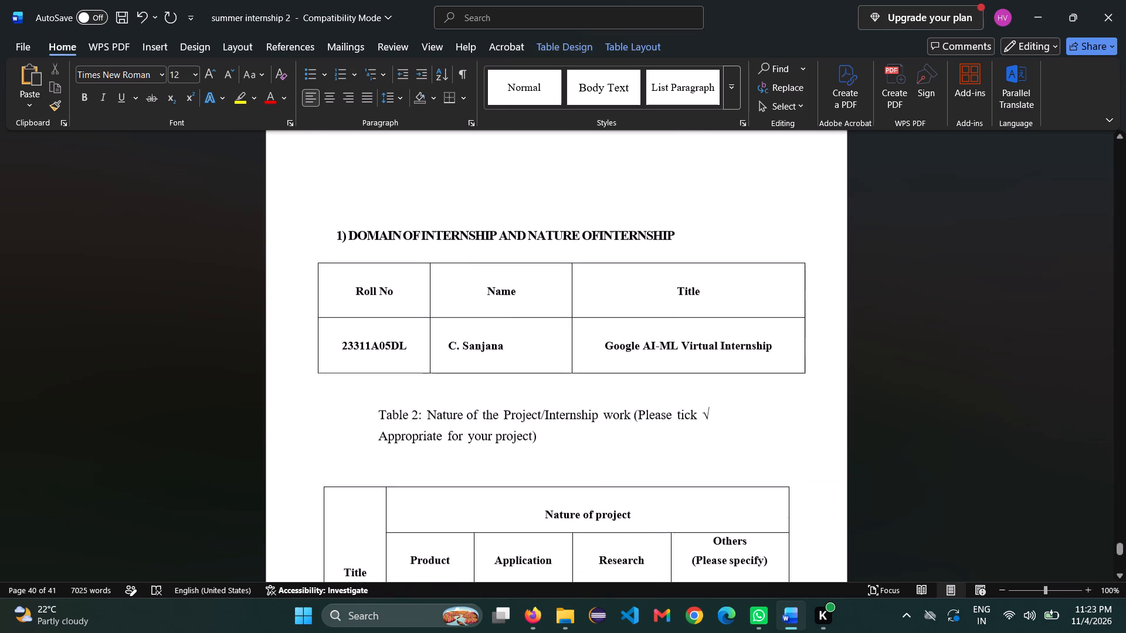
scroll(523, 315, up, 2)
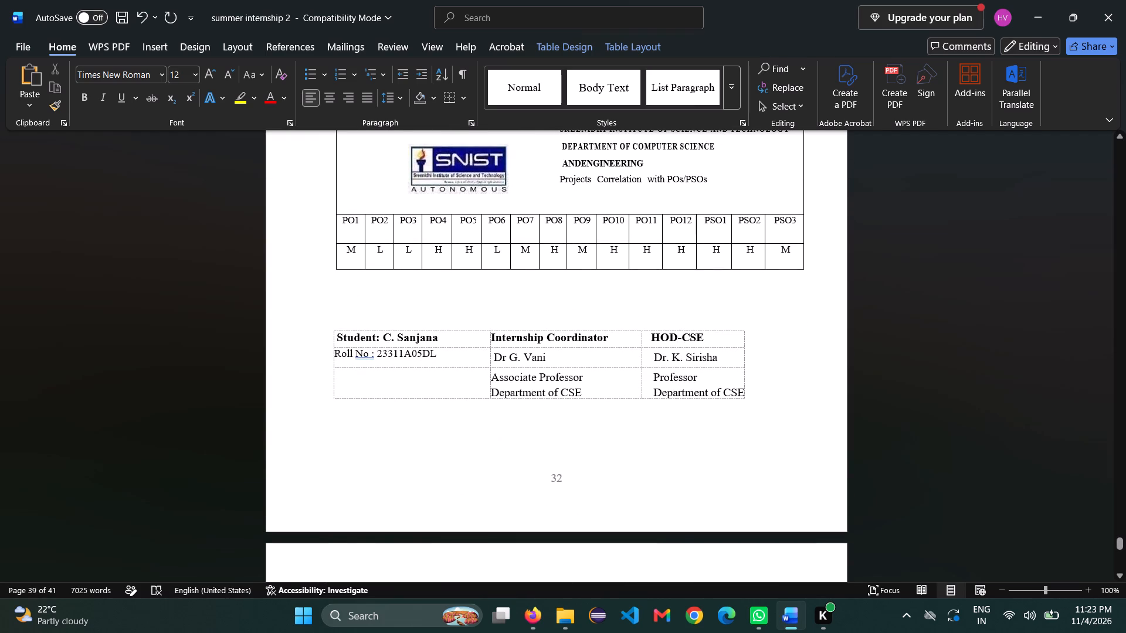
scroll(556, 347, up, 1)
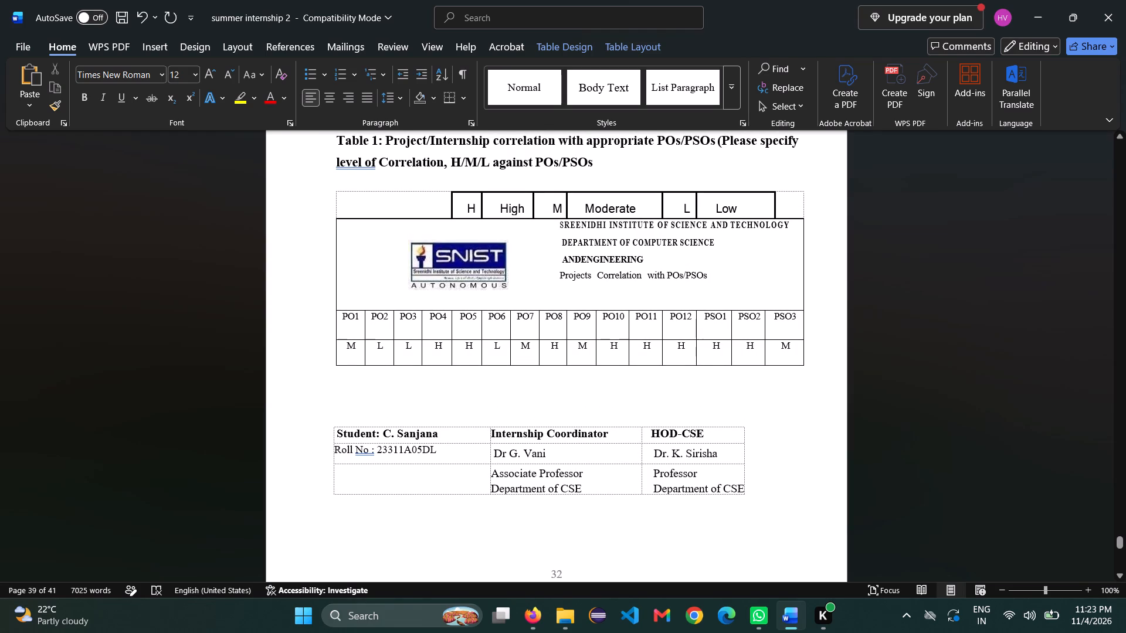
drag(555, 454, 507, 457)
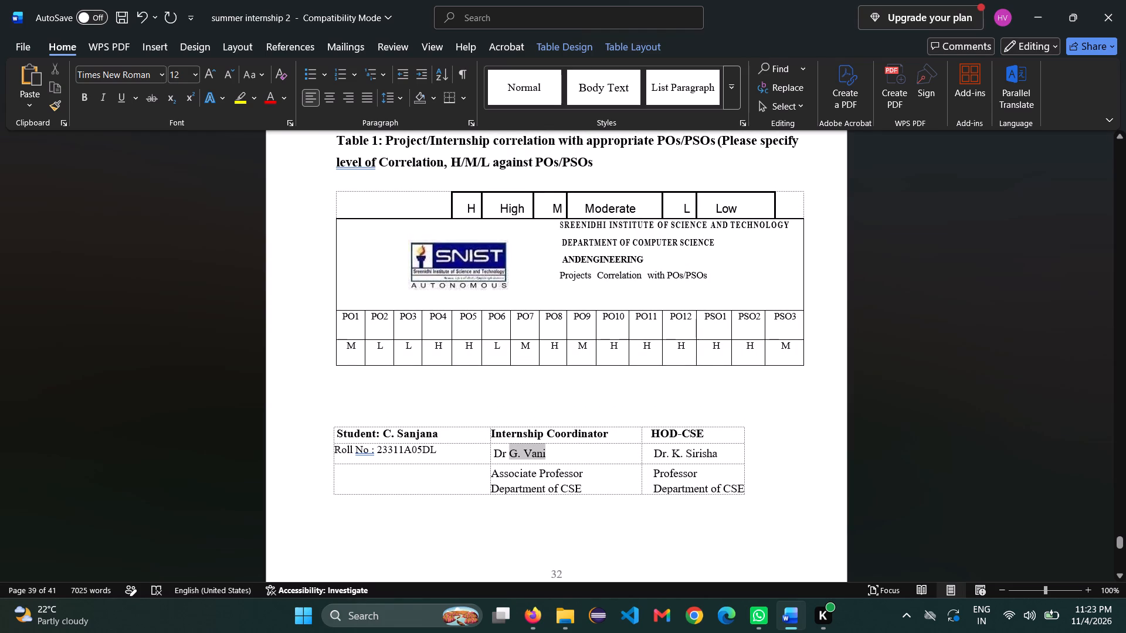
drag(507, 457, 497, 457)
key(BackSpace)
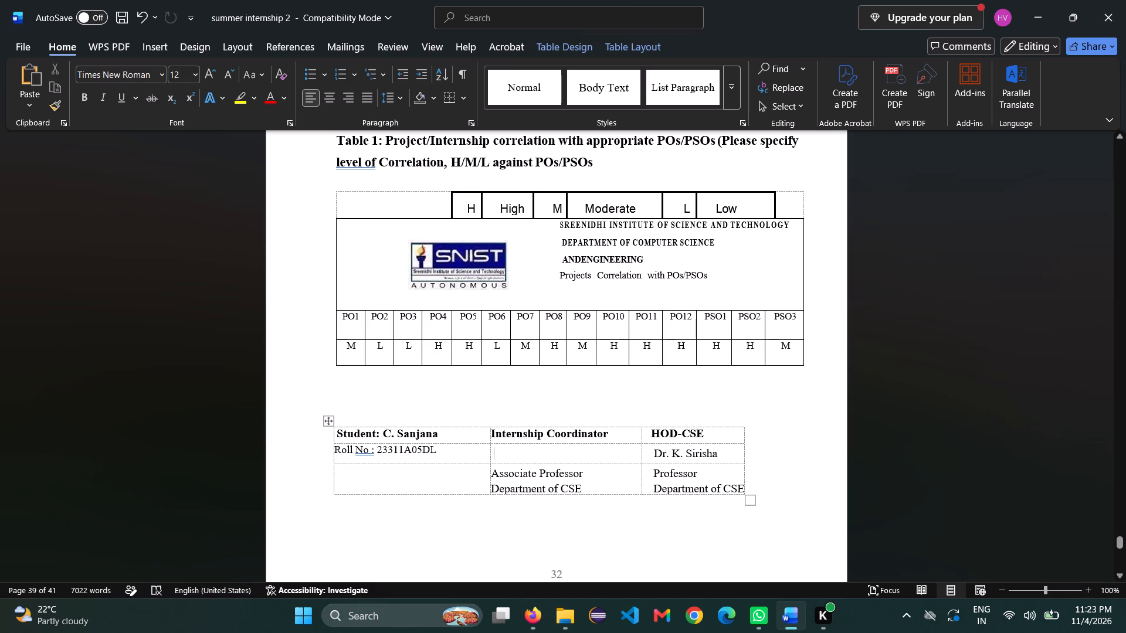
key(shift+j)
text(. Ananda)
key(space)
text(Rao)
Check the coordinator's name in the closing signature tables on pages 33 and 34.
scroll(497, 457, up, 4)
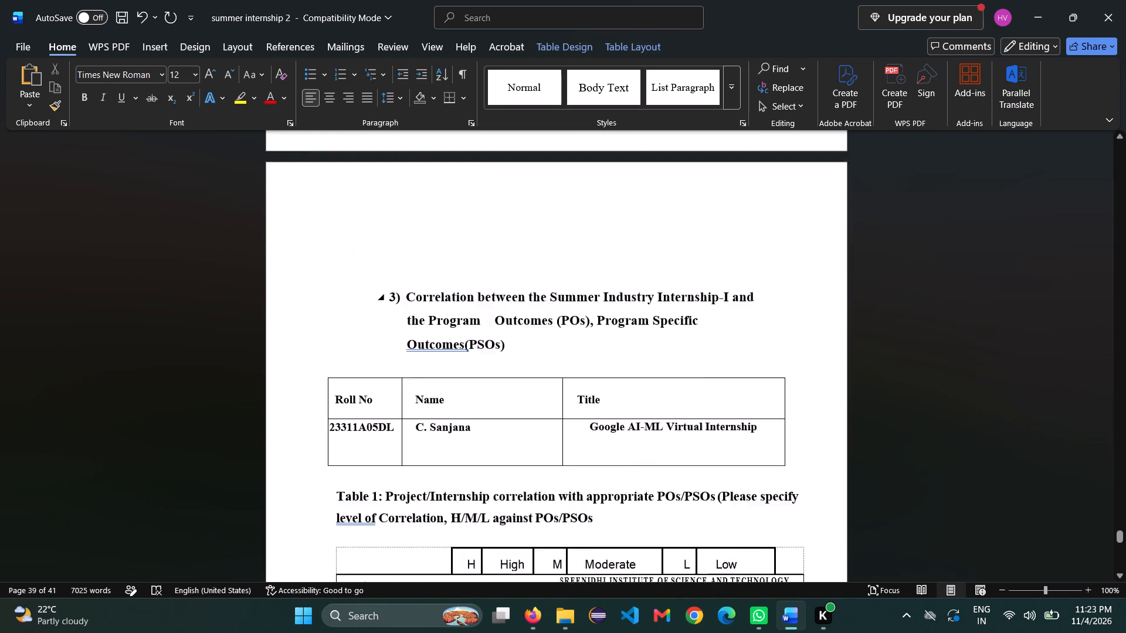
scroll(497, 457, up, 2)
scroll(497, 457, right, 1)
scroll(497, 457, down, 8)
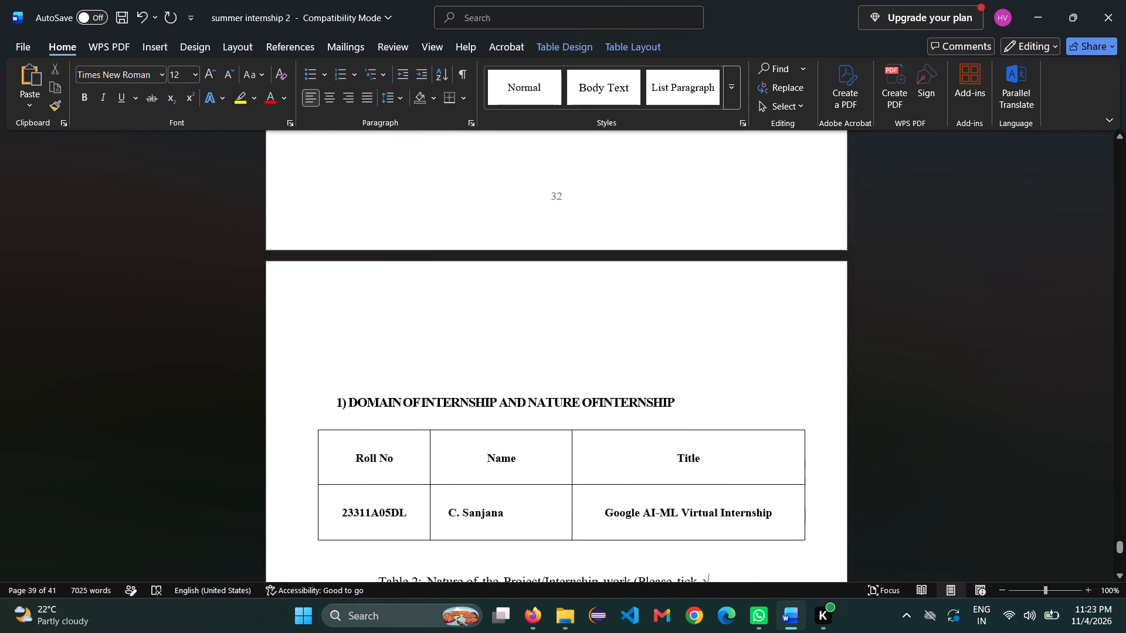
scroll(497, 457, down, 4)
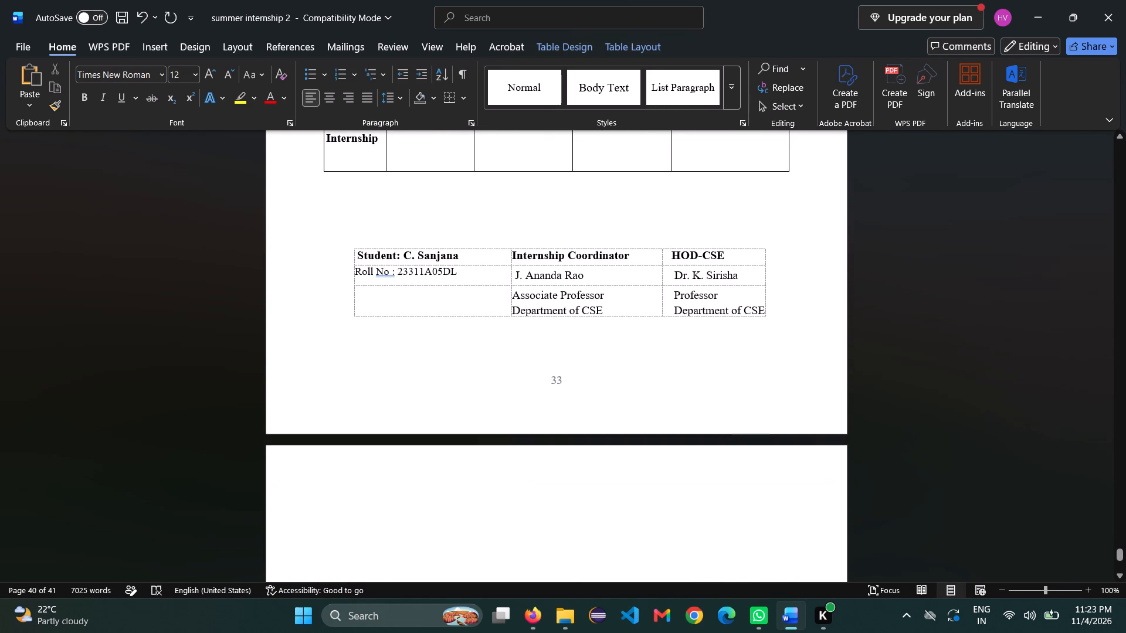
scroll(497, 457, down, 6)
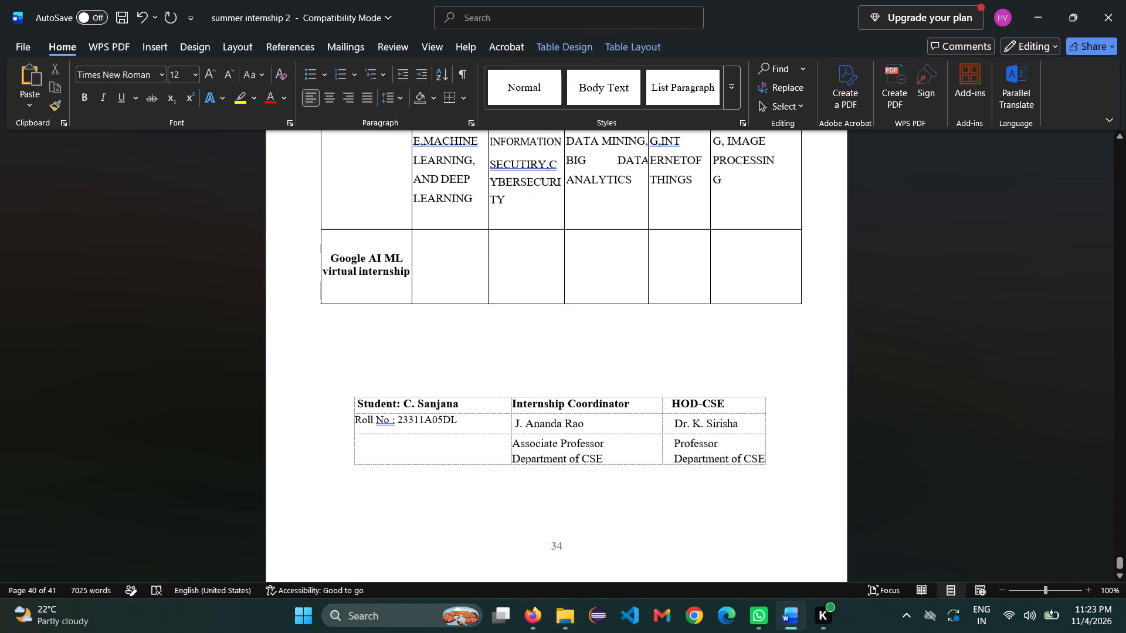
scroll(497, 457, up, 4)
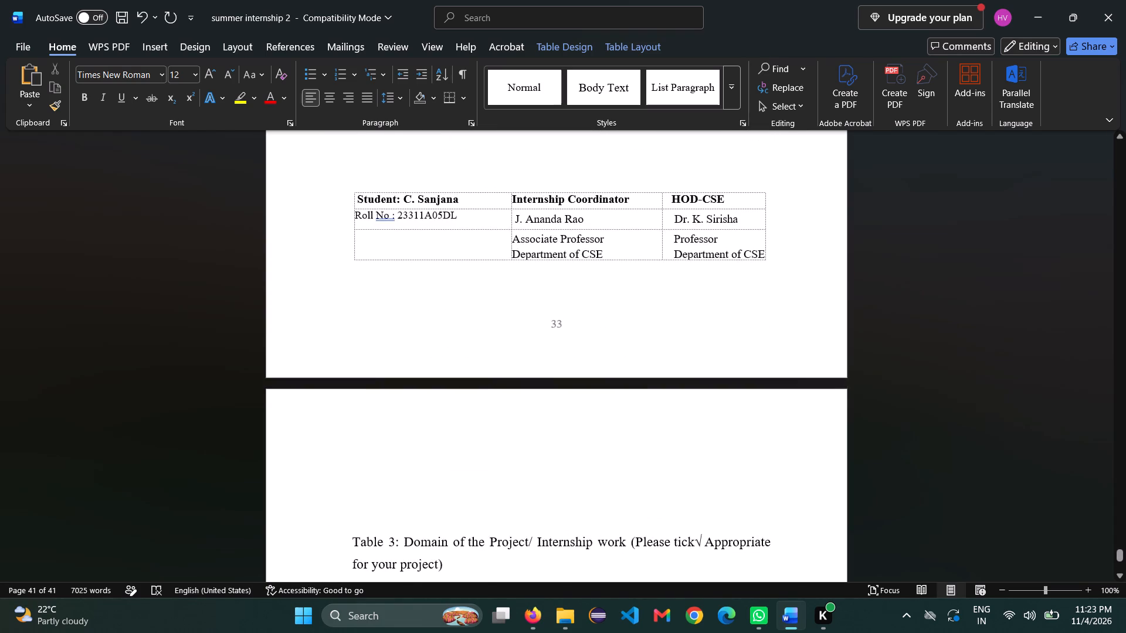
Look through the report from the closing pages back up to the cover page.
scroll(497, 457, up, 15)
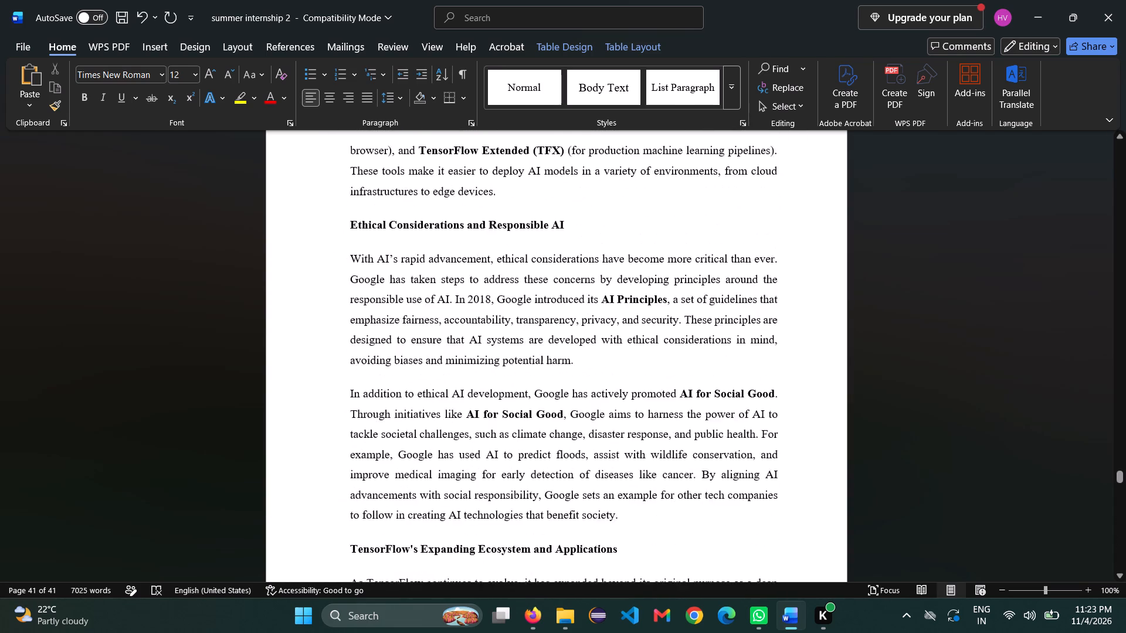
scroll(497, 457, up, 8)
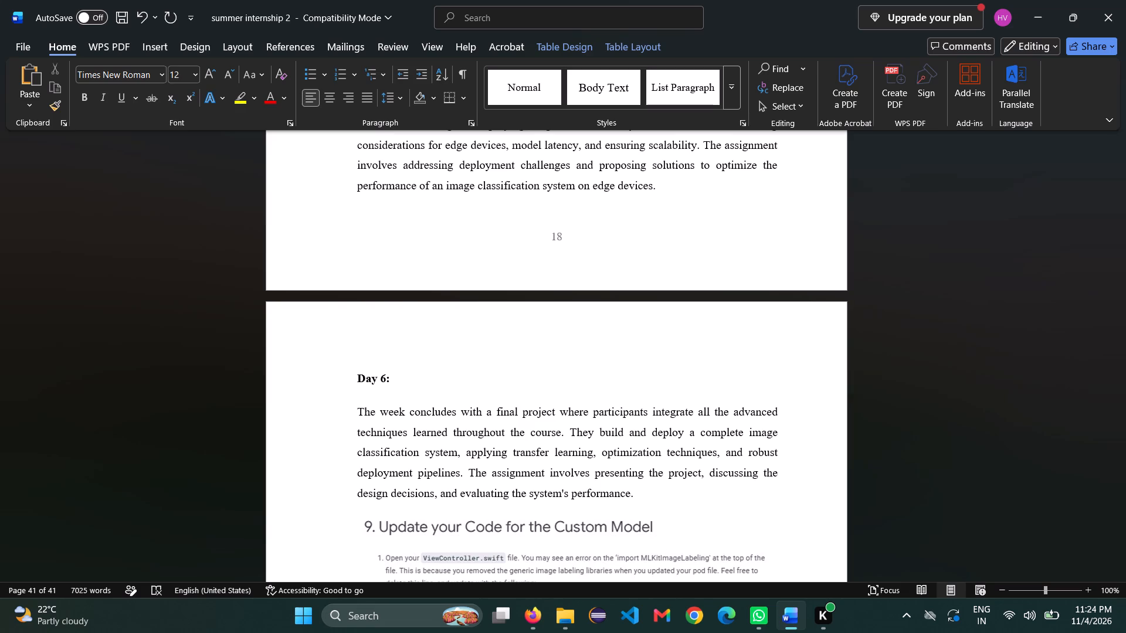
scroll(497, 457, up, 7)
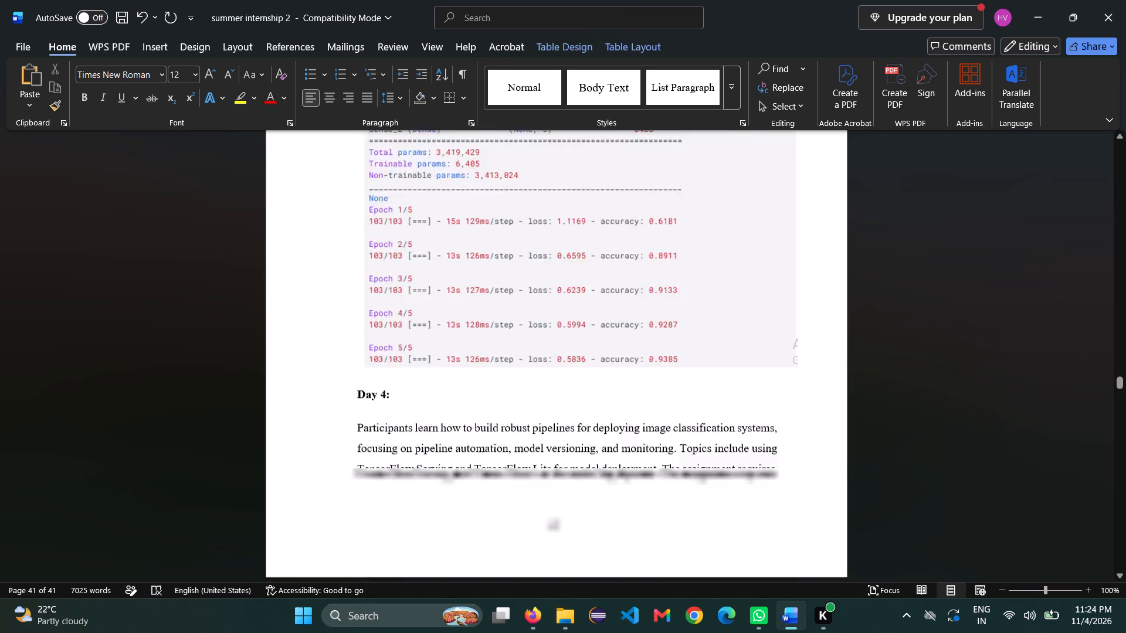
scroll(497, 457, up, 18)
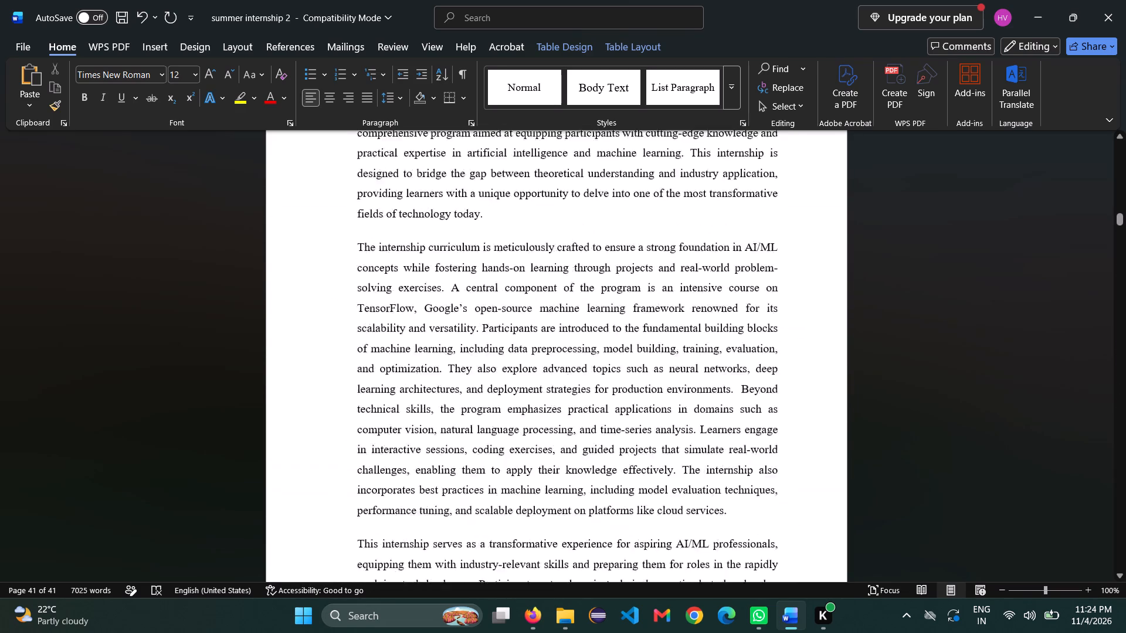
scroll(497, 457, up, 20)
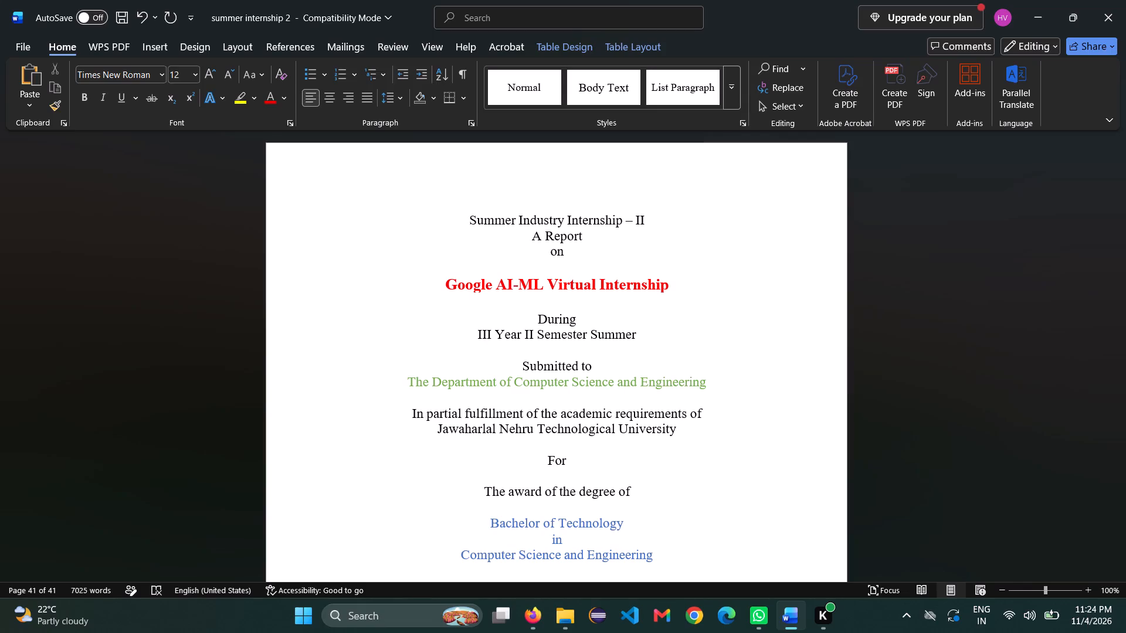
Start saving a copy of the report to this PC's Documents folder and clear the suggested file name.
click(32, 52)
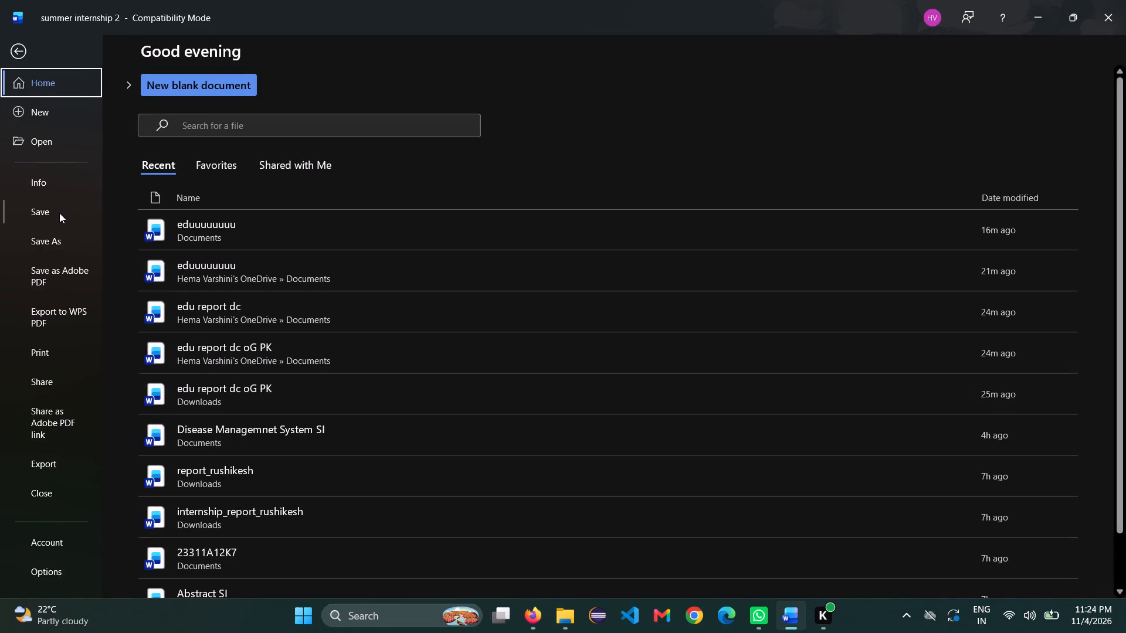
click(59, 239)
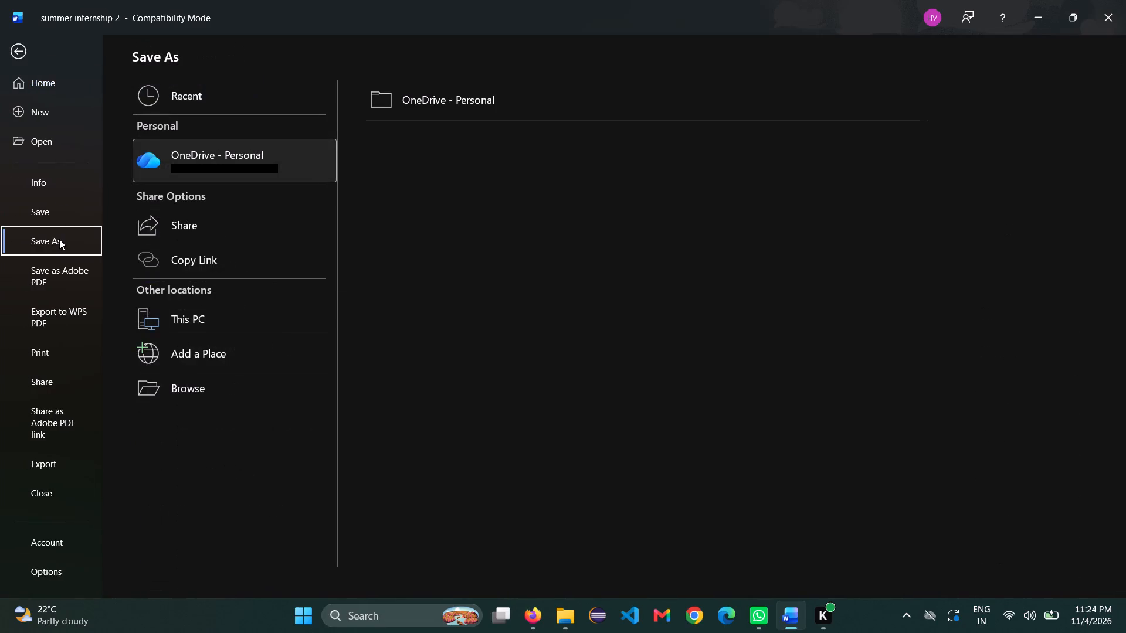
click(242, 322)
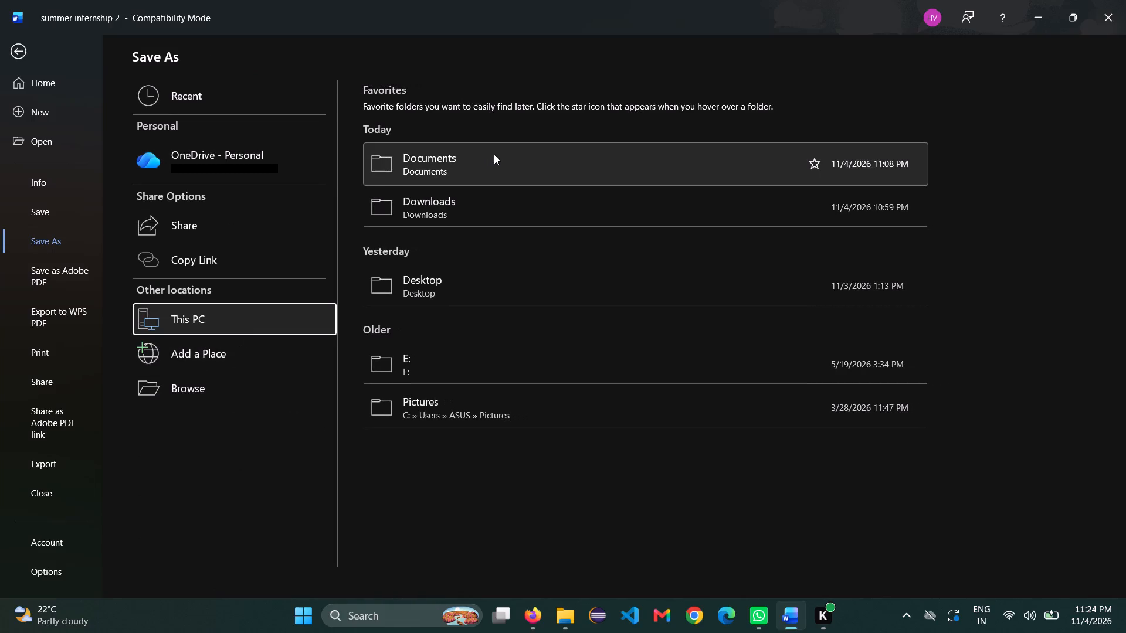
click(494, 154)
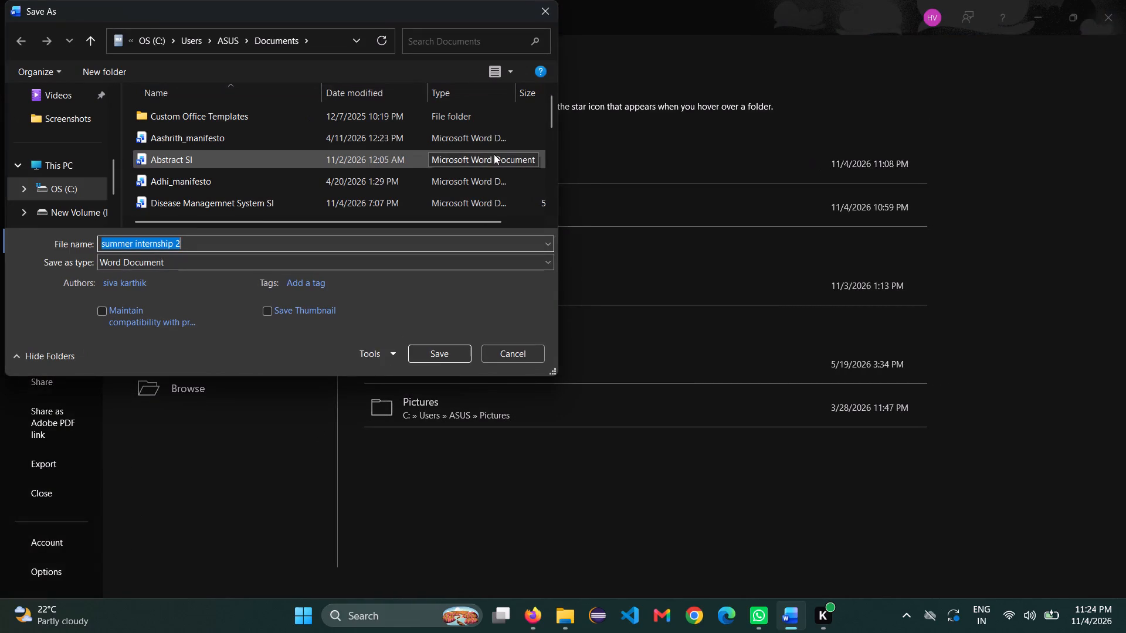
key(BackSpace)
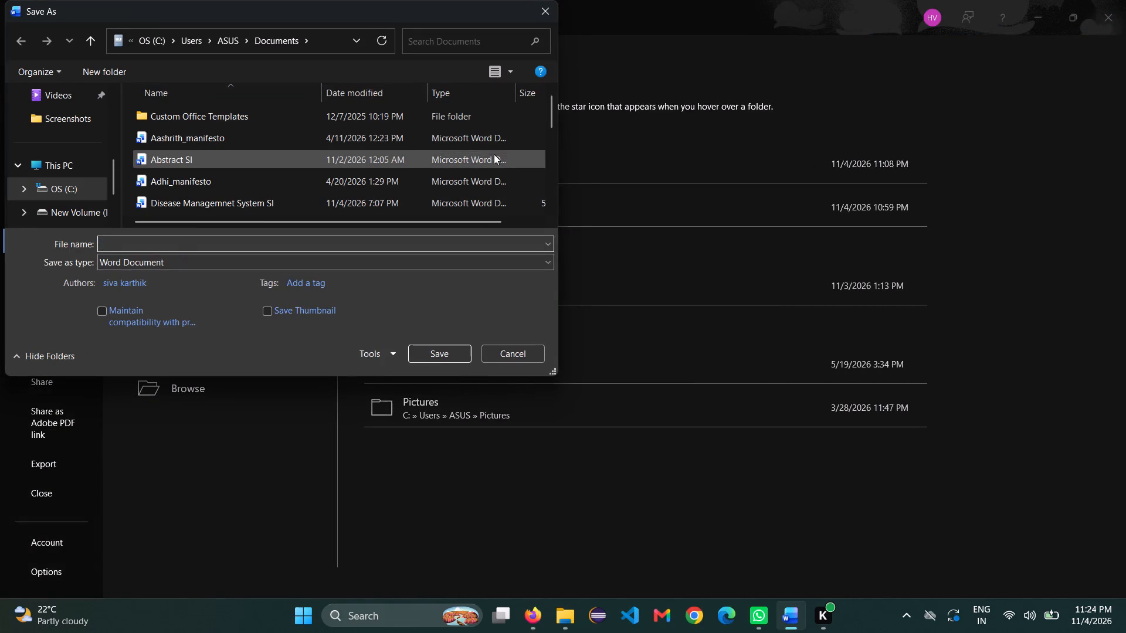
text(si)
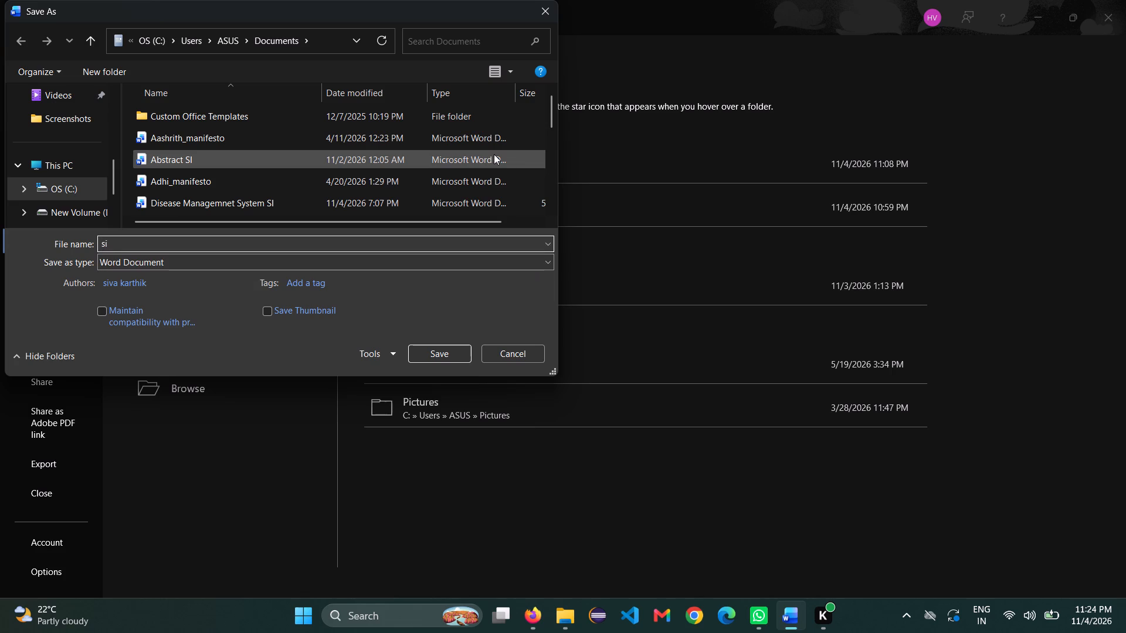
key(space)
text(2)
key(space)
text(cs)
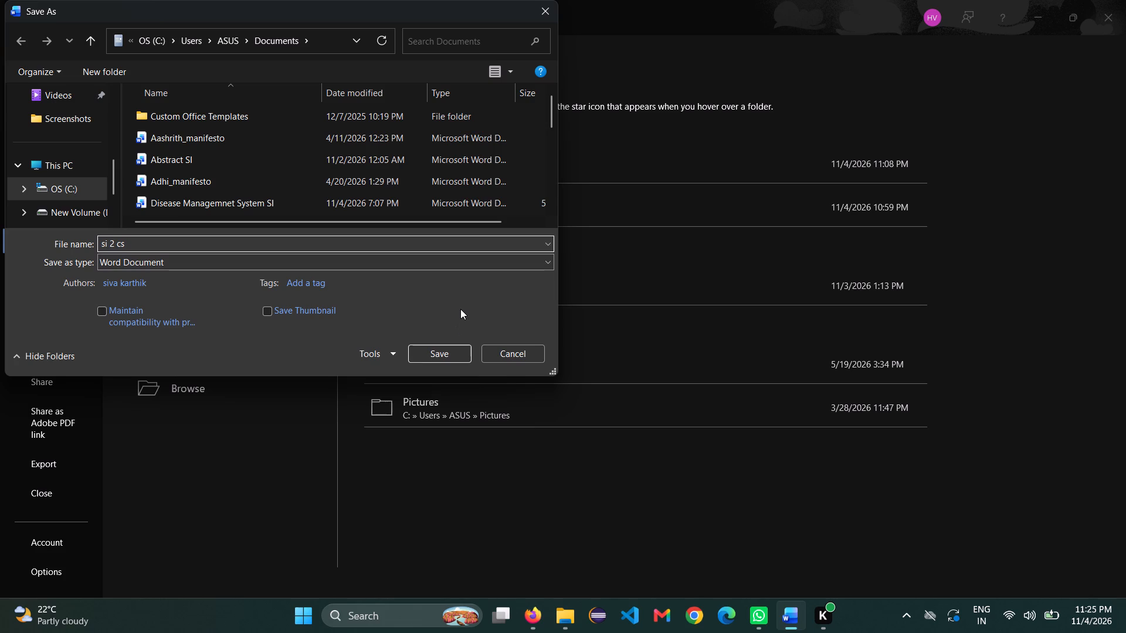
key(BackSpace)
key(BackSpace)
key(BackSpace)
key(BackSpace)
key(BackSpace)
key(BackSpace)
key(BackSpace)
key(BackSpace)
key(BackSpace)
Name the copy with the student's roll number from the report and save it as a Word Document.
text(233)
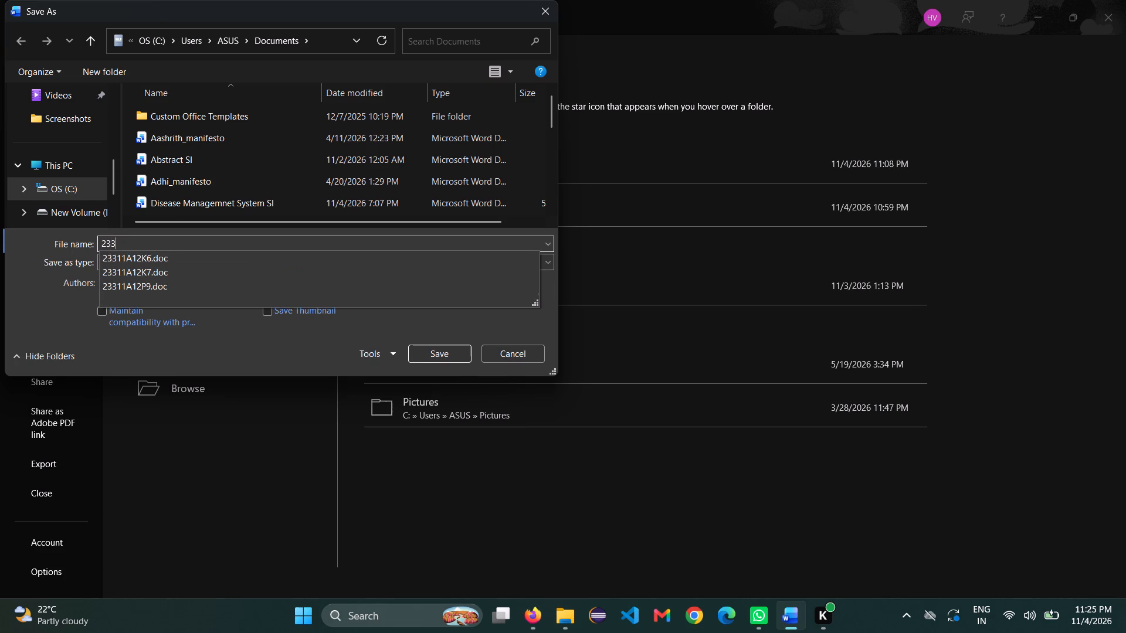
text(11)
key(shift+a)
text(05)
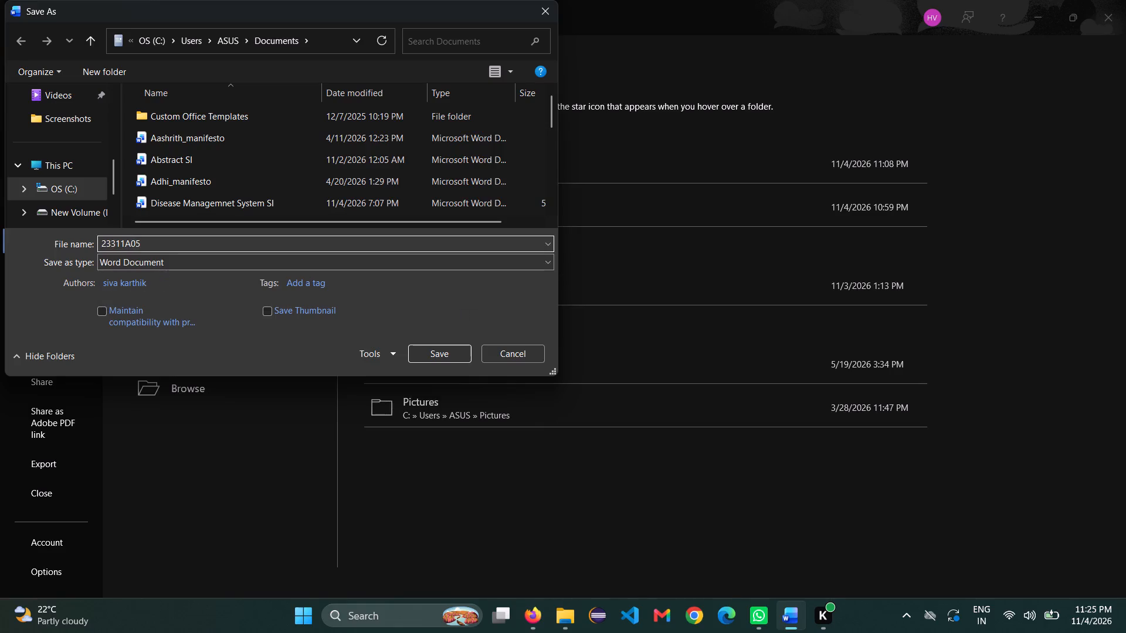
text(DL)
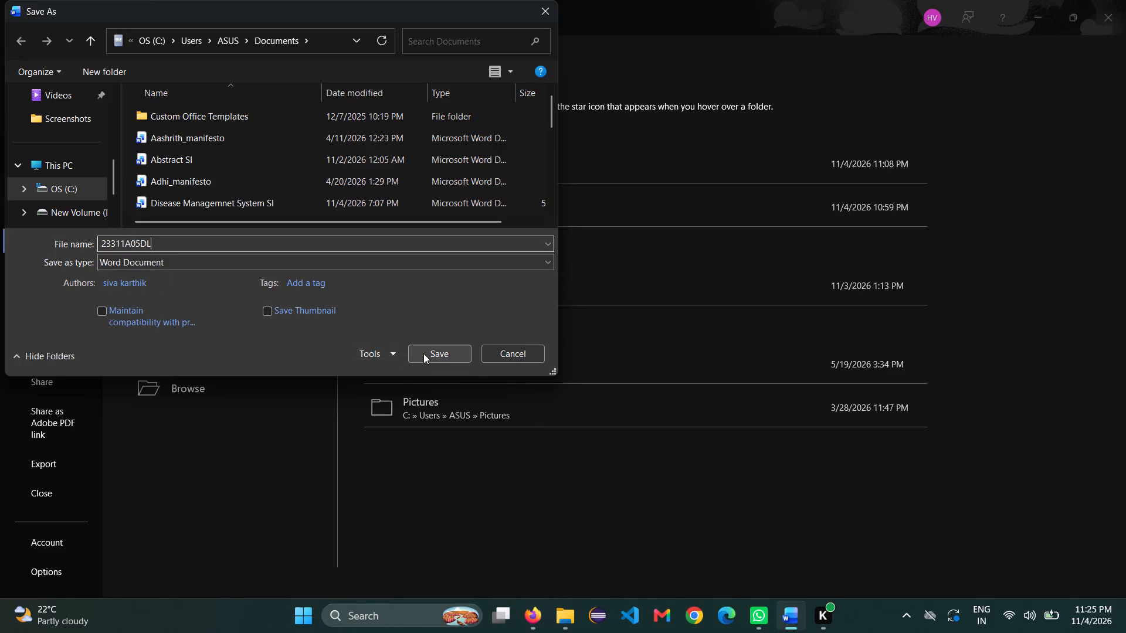
click(423, 353)
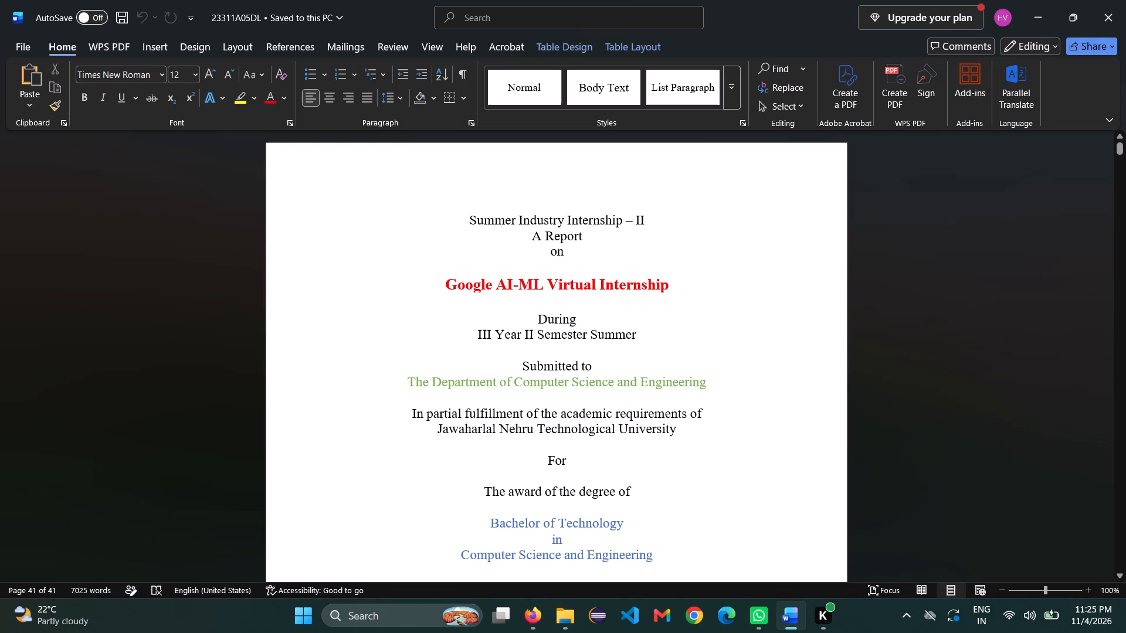